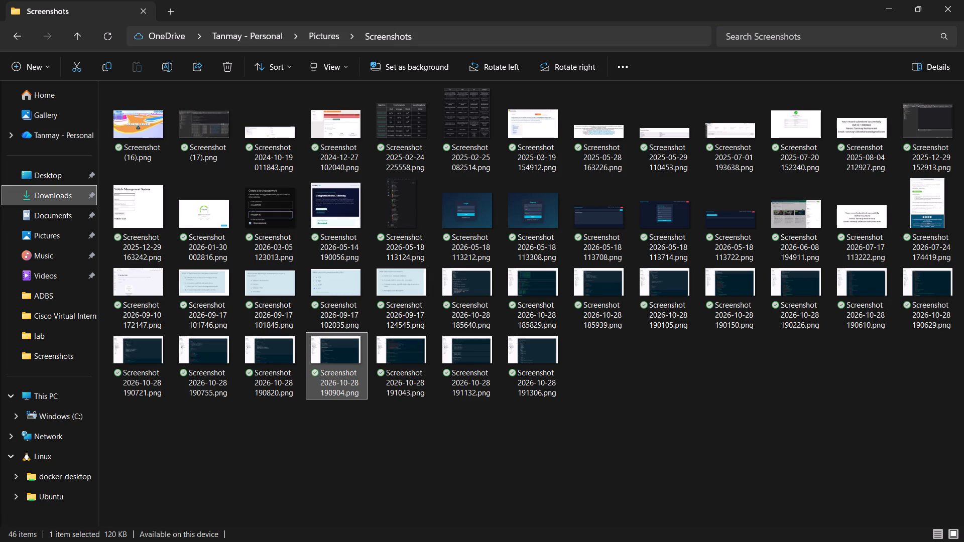
double_click(39, 193)
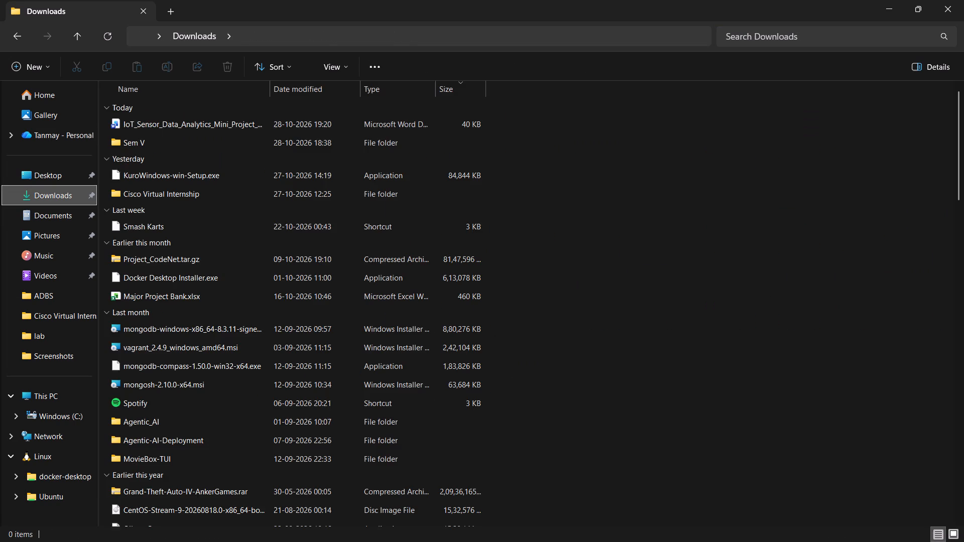
double_click(135, 125)
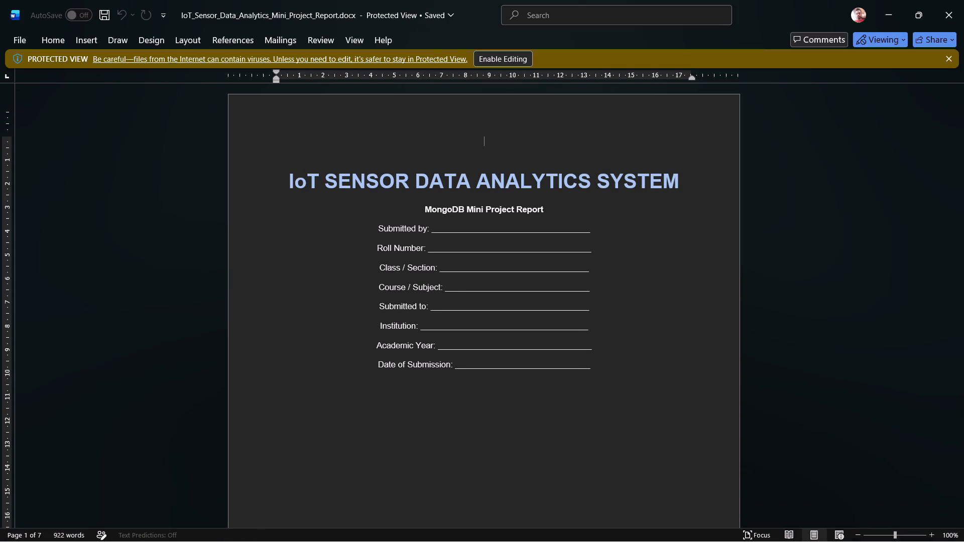
click(491, 58)
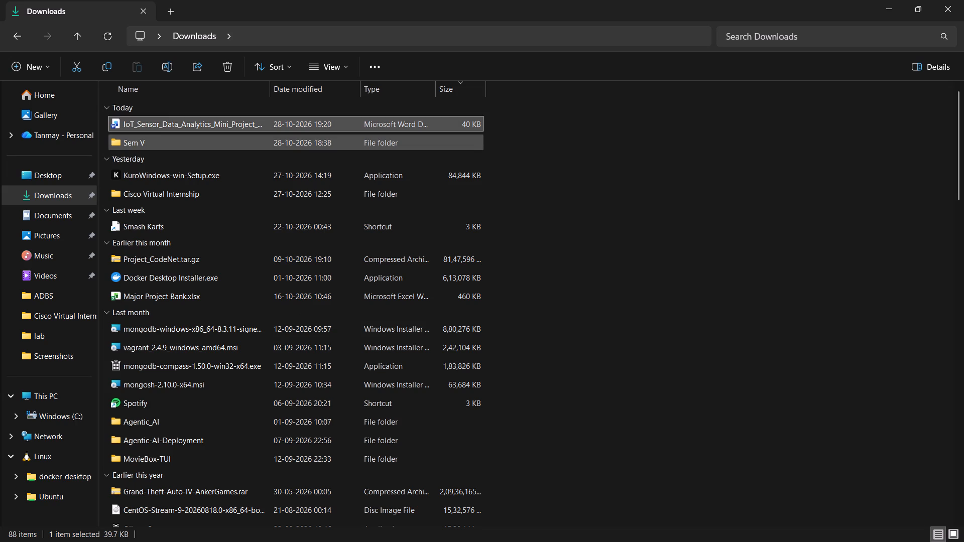
Return to File Explorer and open the Sem V folder inside Downloads.
double_click(140, 145)
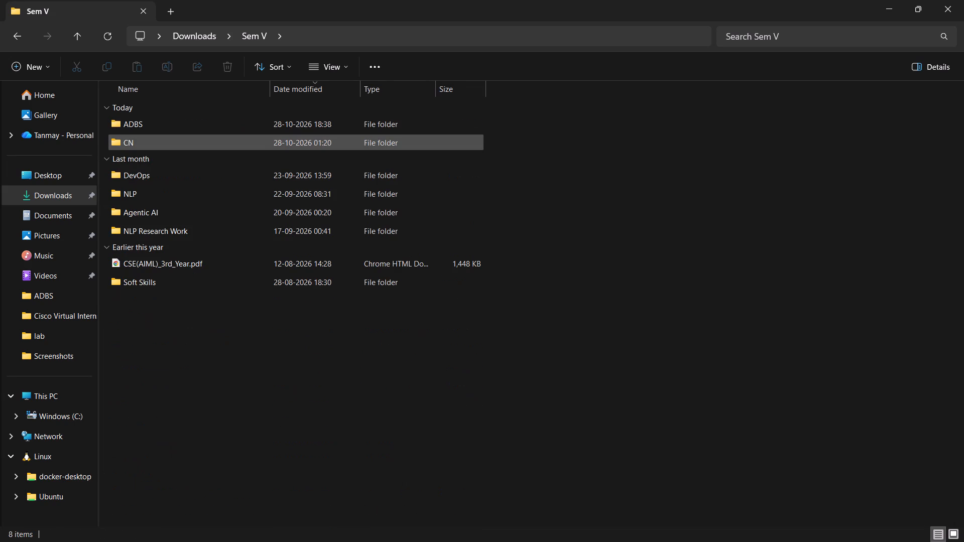
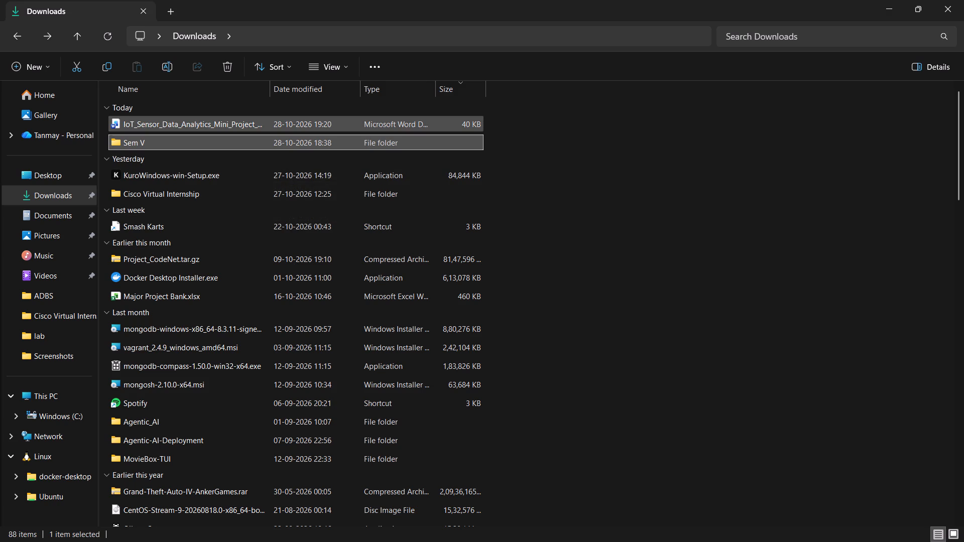
Open the Library Management Document Database Report from the ADBS folder inside Sem V in Word and enable editing.
double_click(155, 144)
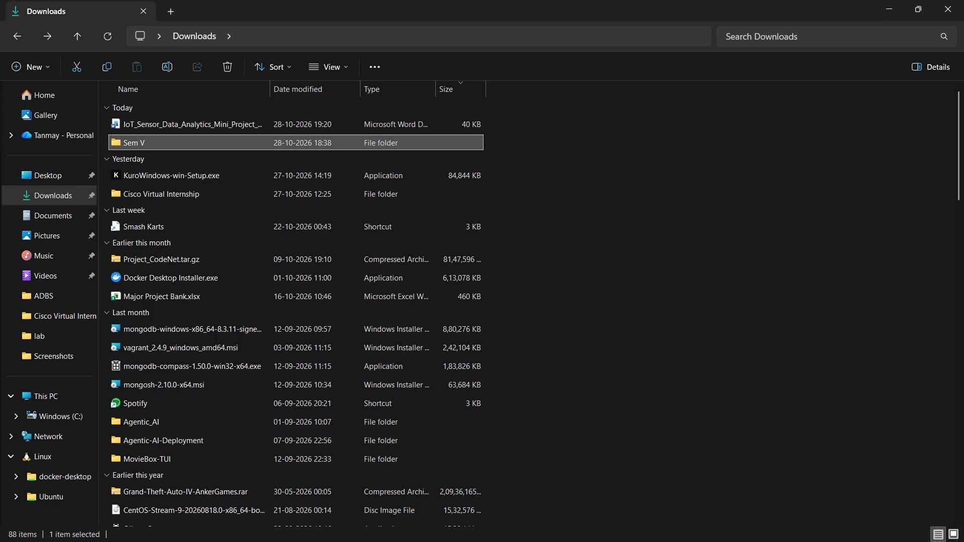
double_click(152, 130)
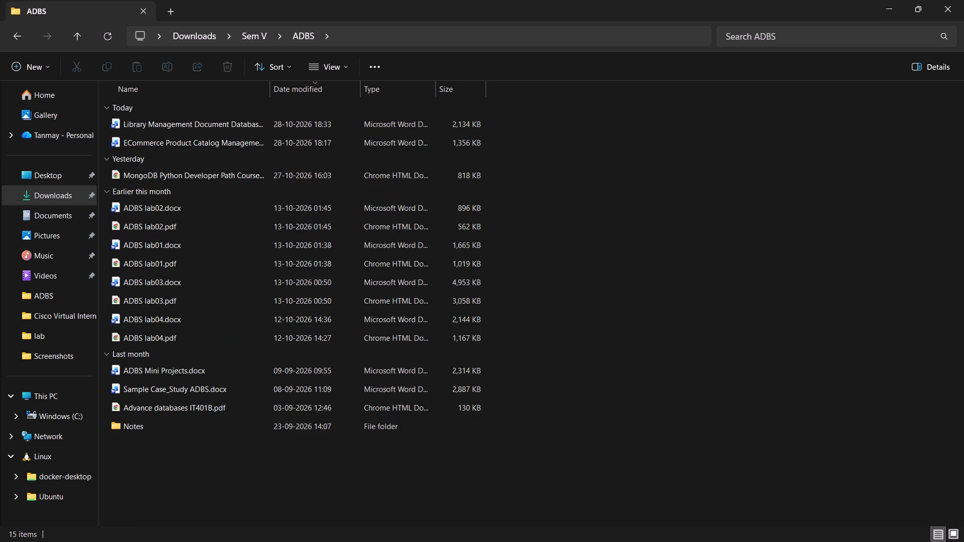
double_click(159, 125)
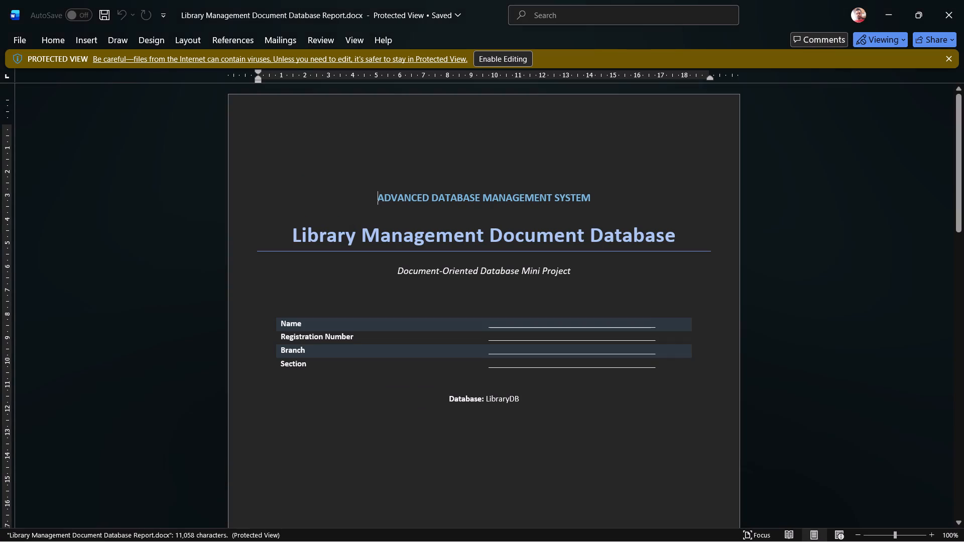
scroll(418, 251, down, 1)
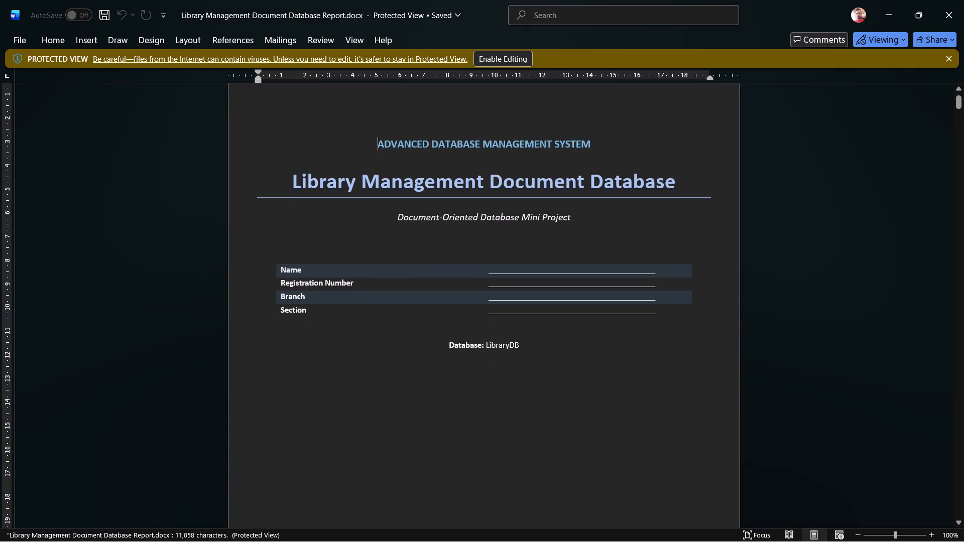
scroll(418, 251, up, 3)
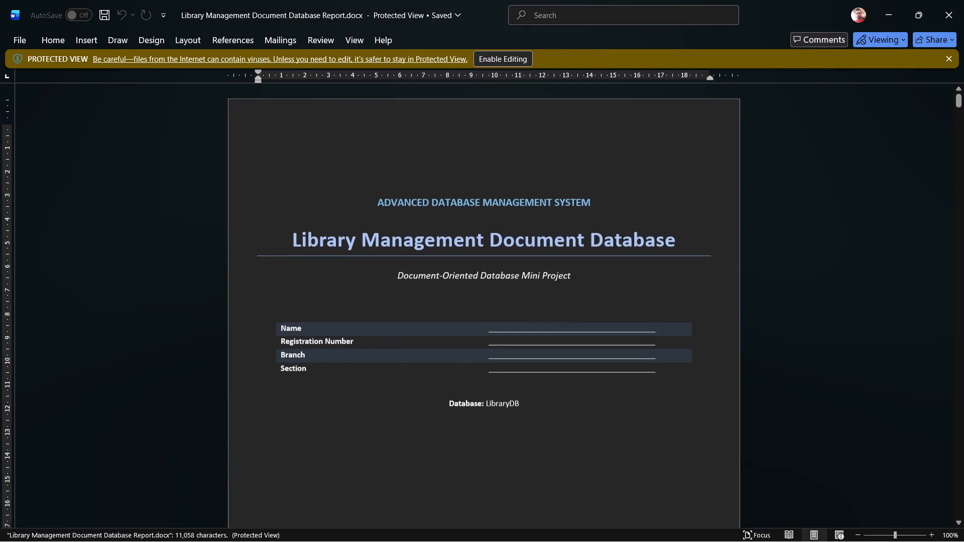
click(496, 62)
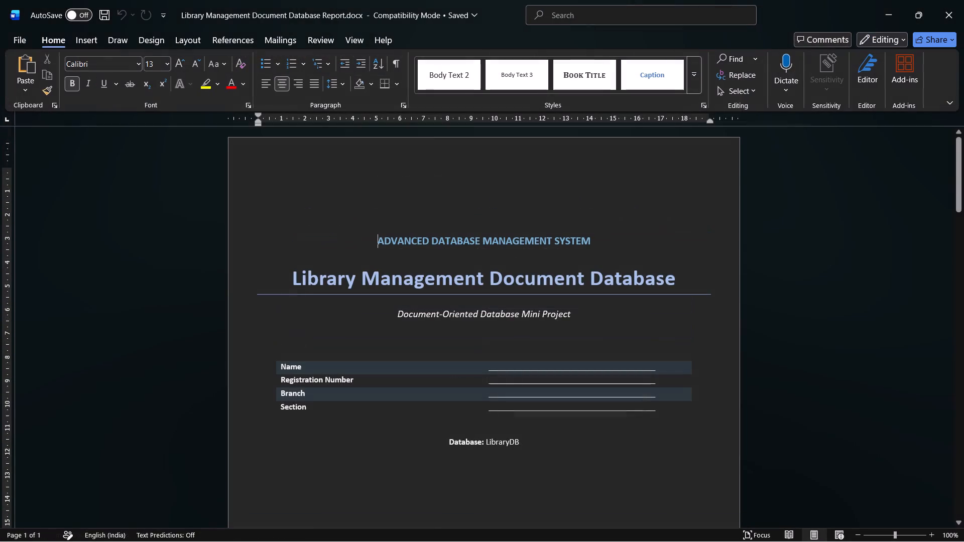
Copy the entire title page content of the Library Management report, from the course heading through the Database: LibraryDB line.
scroll(524, 230, down, 5)
scroll(524, 230, up, 2)
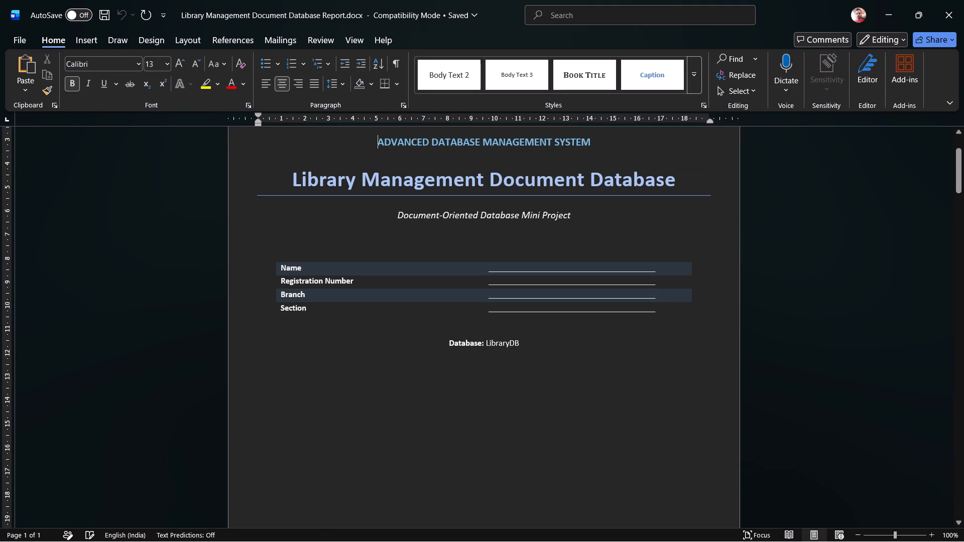
click(25, 532)
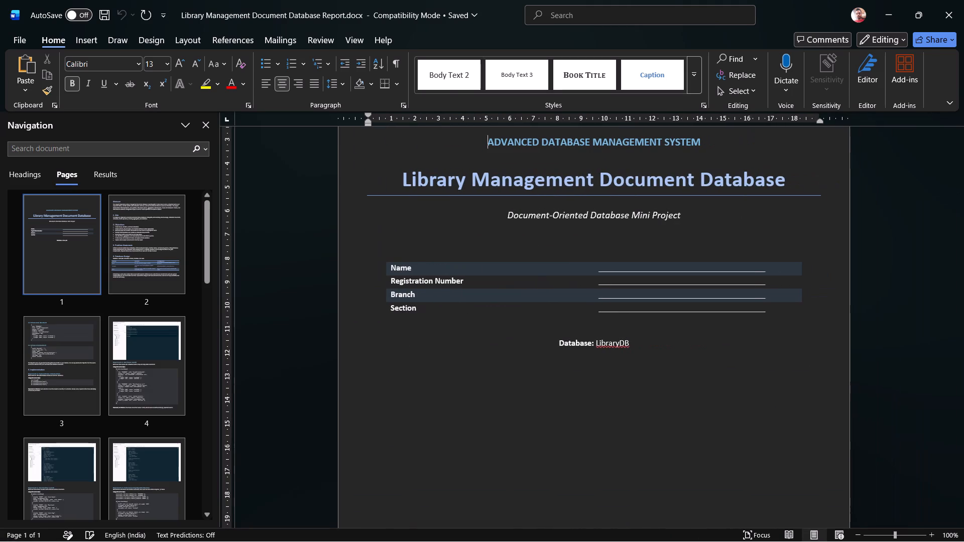
right_click(52, 252)
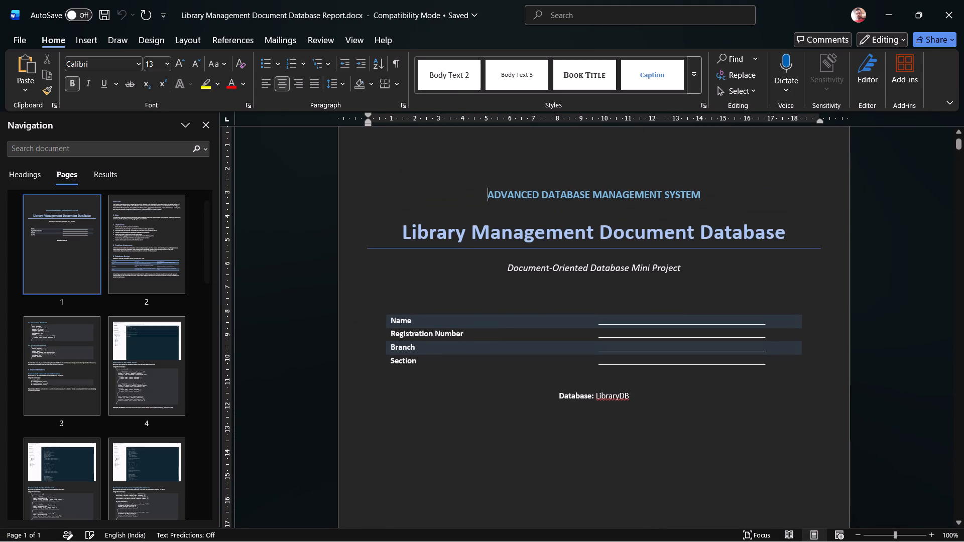
right_click(413, 180)
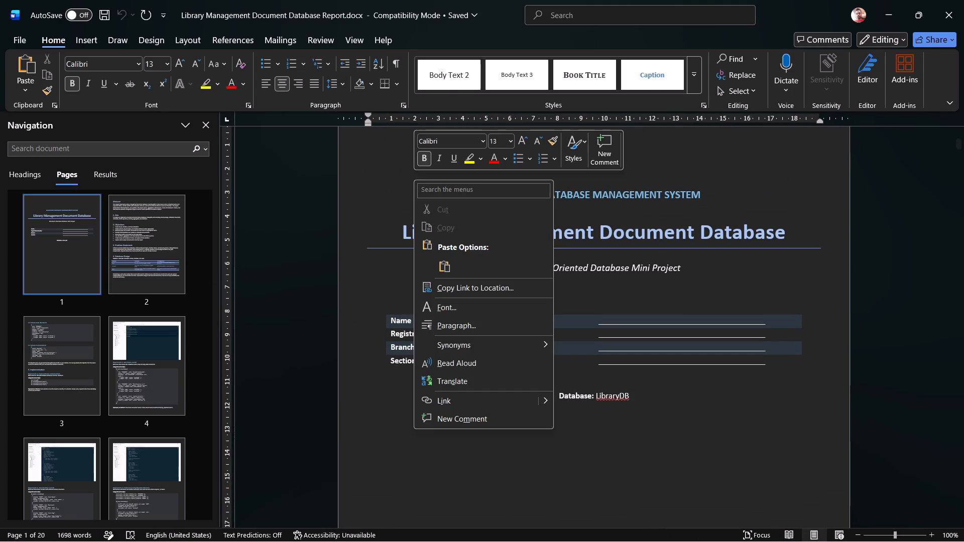
click(362, 193)
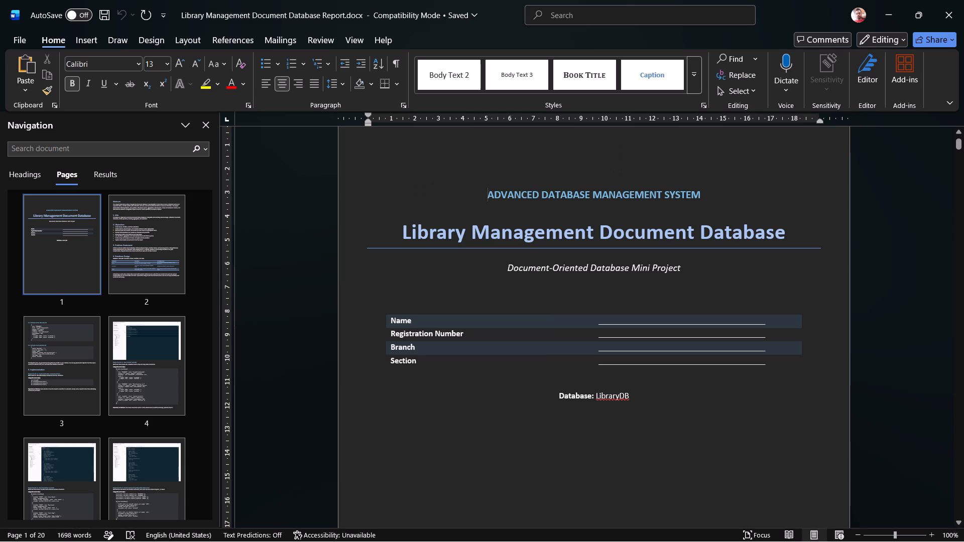
scroll(598, 413, down, 1)
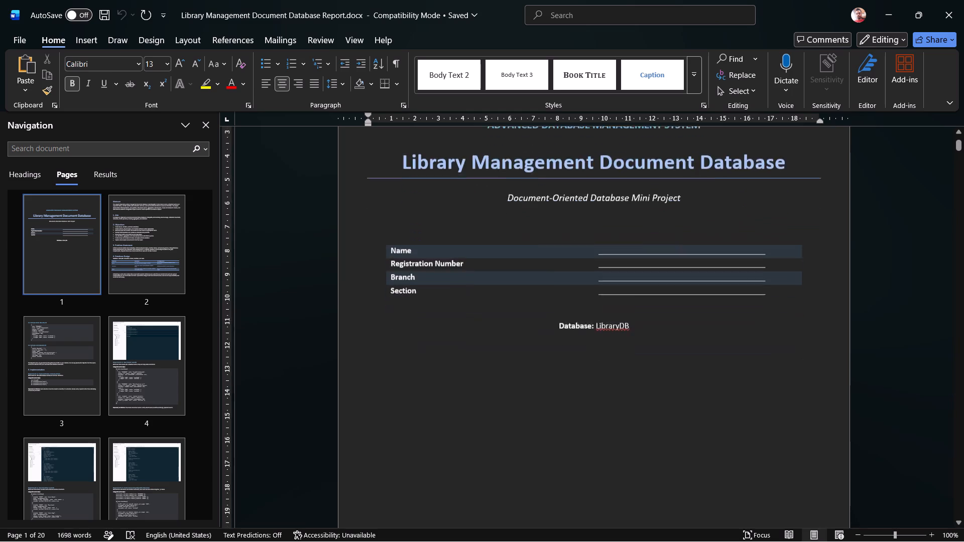
scroll(598, 413, down, 3)
click(696, 392)
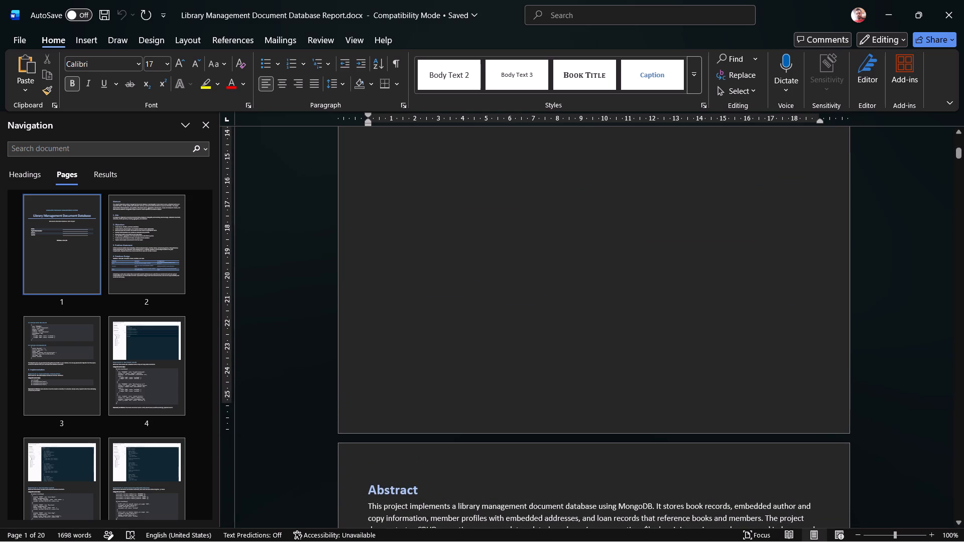
scroll(505, 263, up, 2)
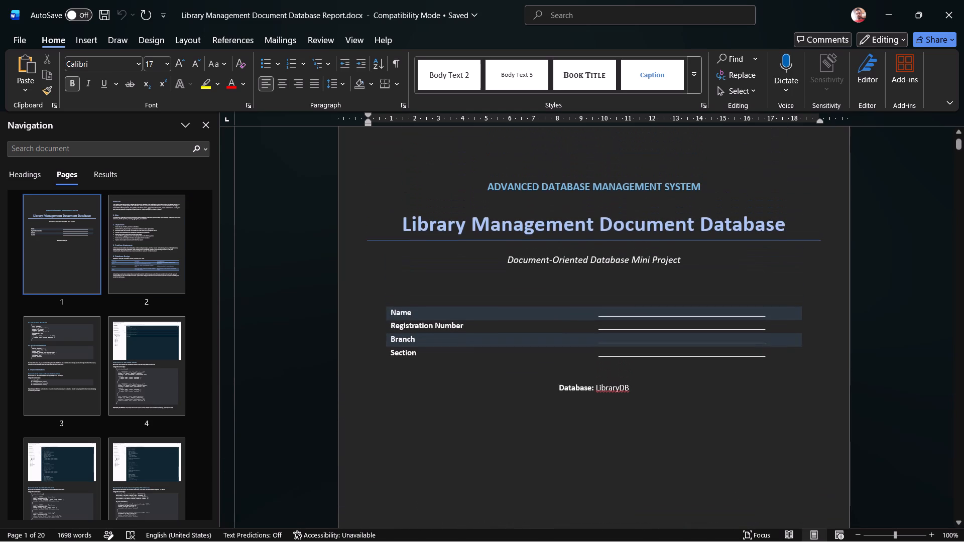
scroll(440, 207, up, 2)
drag(364, 152, 736, 500)
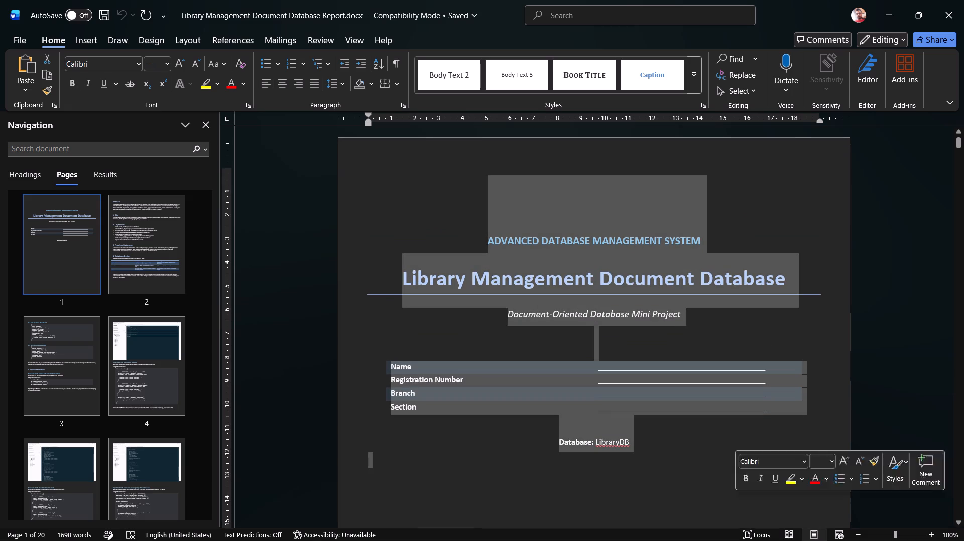
key(ctrl+c)
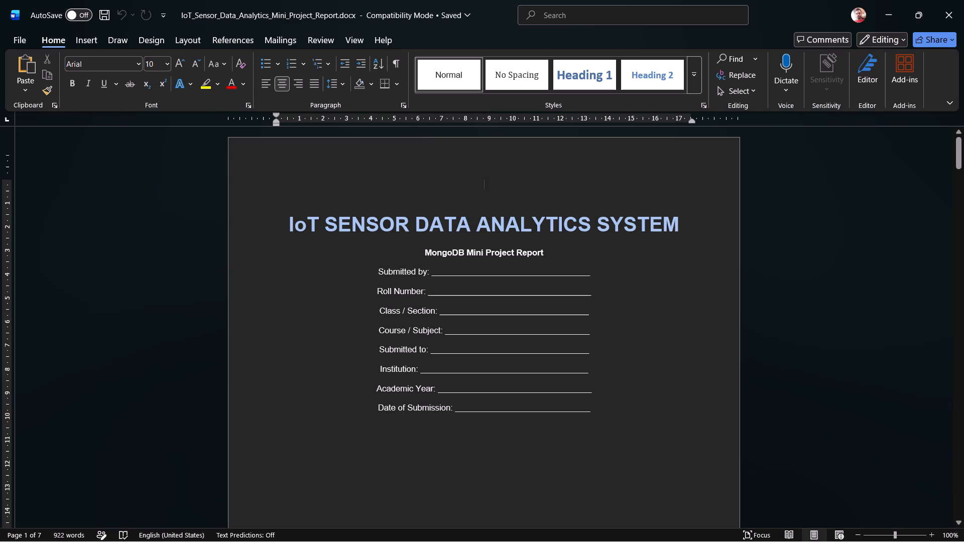
In the IoT Sensor Data Analytics report, replace the title block, from the title through Date of Submission, with the copied title page.
drag(613, 406, 291, 213)
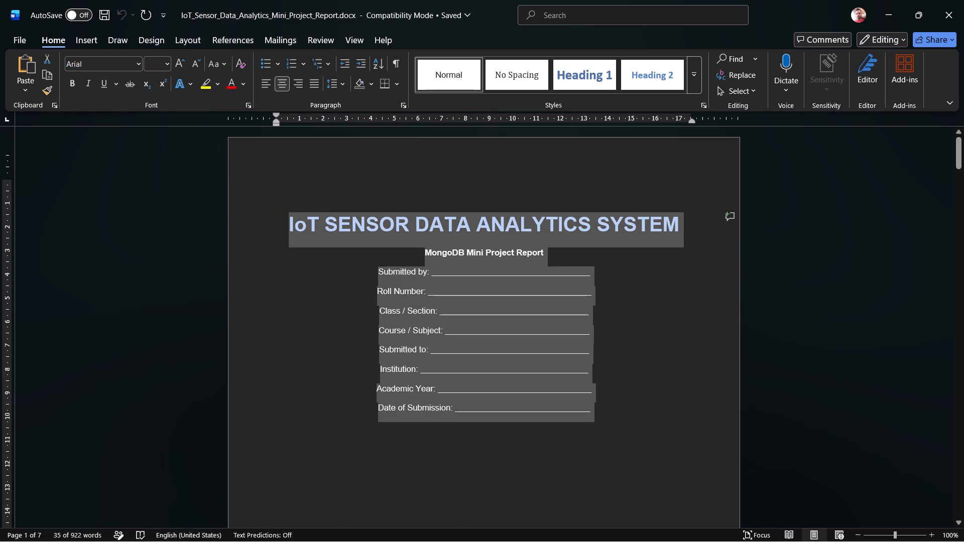
key(ctrl+v)
scroll(291, 213, up, 7)
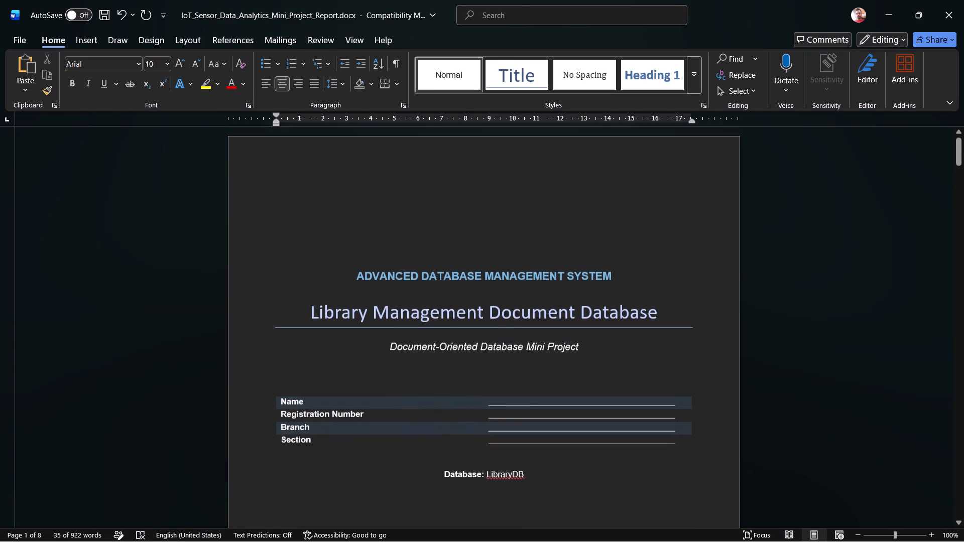
scroll(432, 268, up, 2)
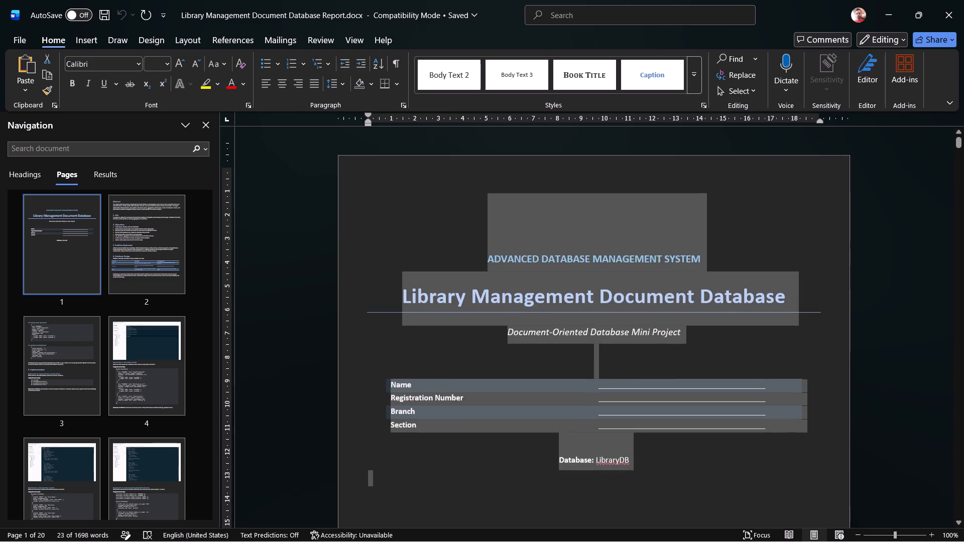
click(443, 242)
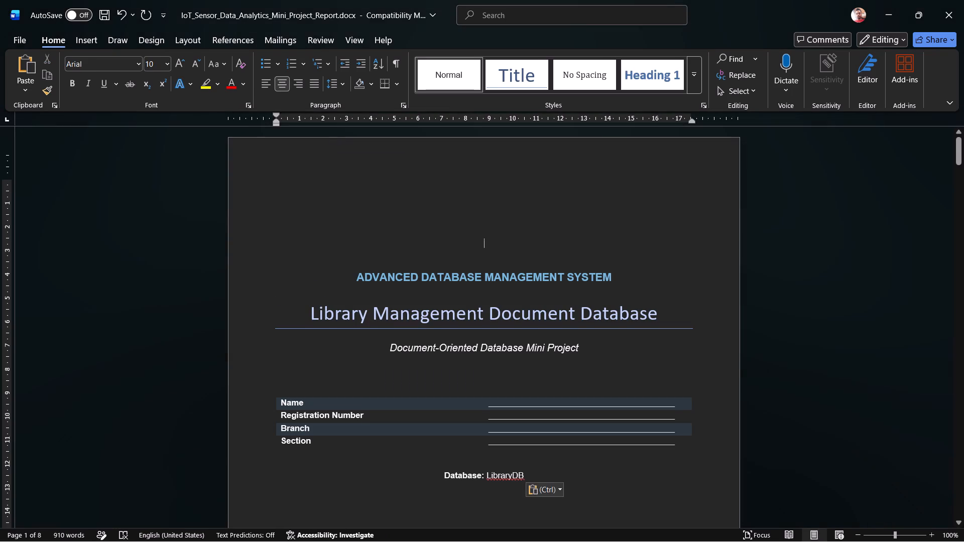
scroll(506, 297, down, 1)
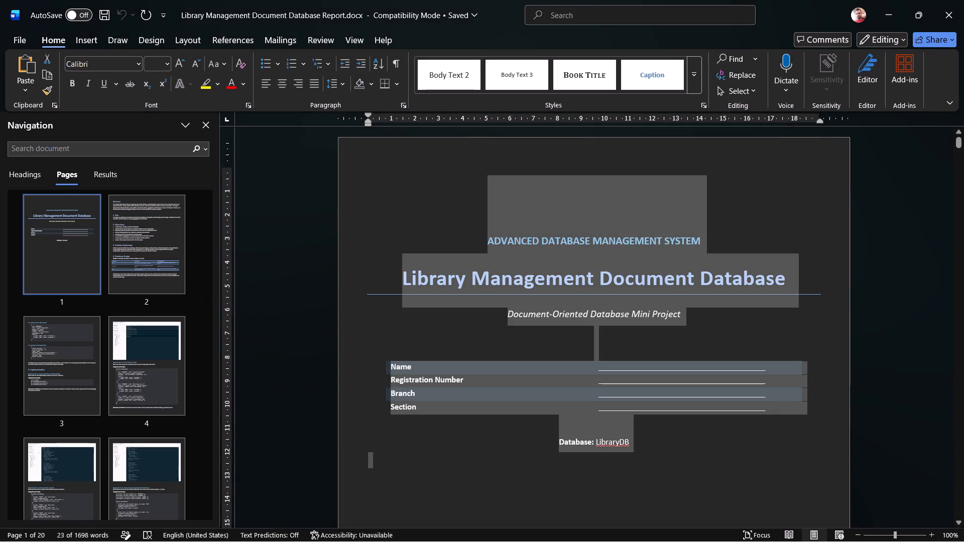
scroll(537, 259, up, 3)
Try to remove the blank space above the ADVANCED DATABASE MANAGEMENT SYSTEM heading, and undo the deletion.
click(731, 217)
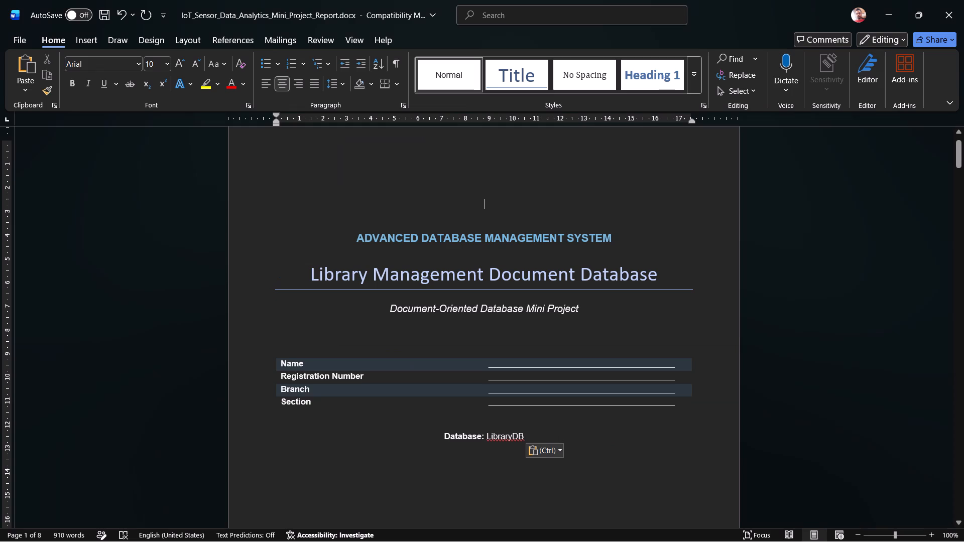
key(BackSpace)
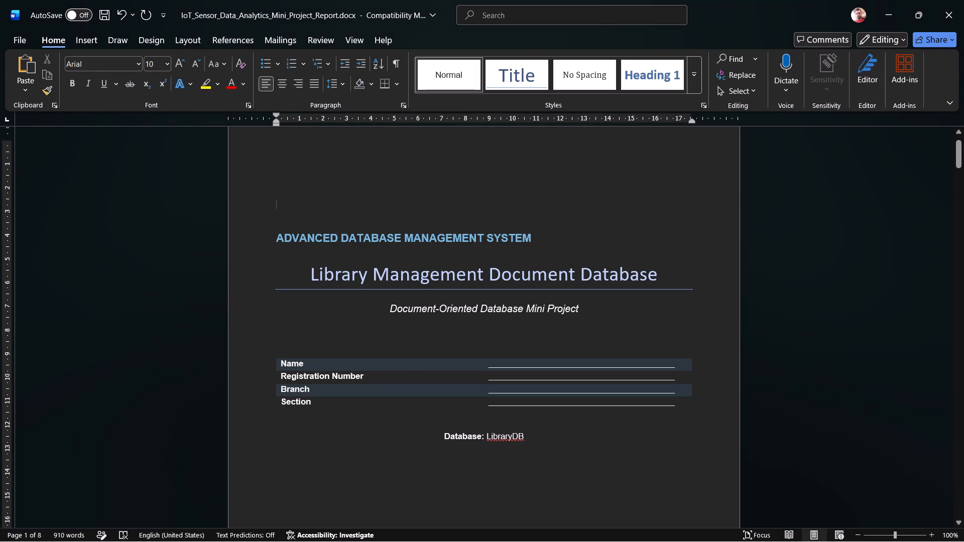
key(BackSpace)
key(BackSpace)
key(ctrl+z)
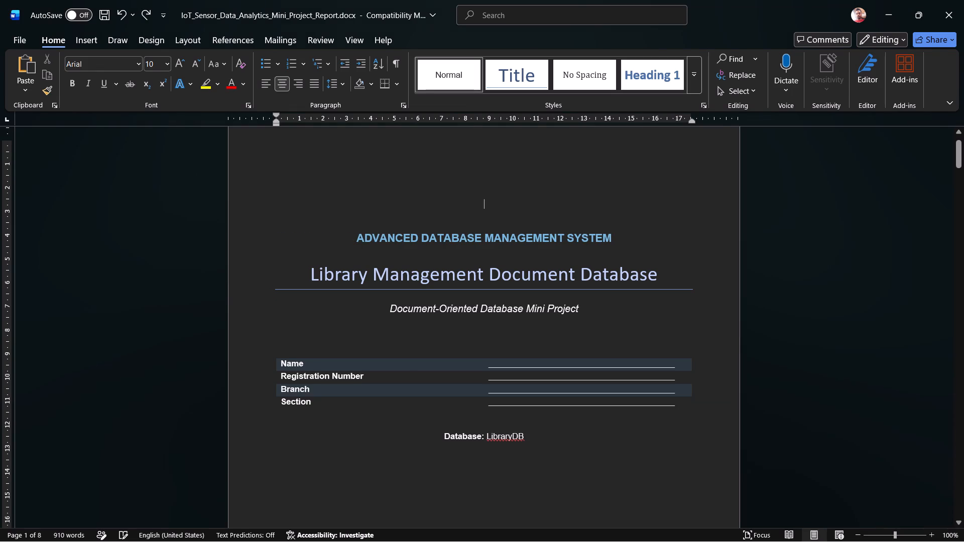
Delete one blank line directly above the ADVANCED DATABASE MANAGEMENT SYSTEM heading on the title page.
click(520, 203)
click(507, 174)
scroll(507, 174, up, 2)
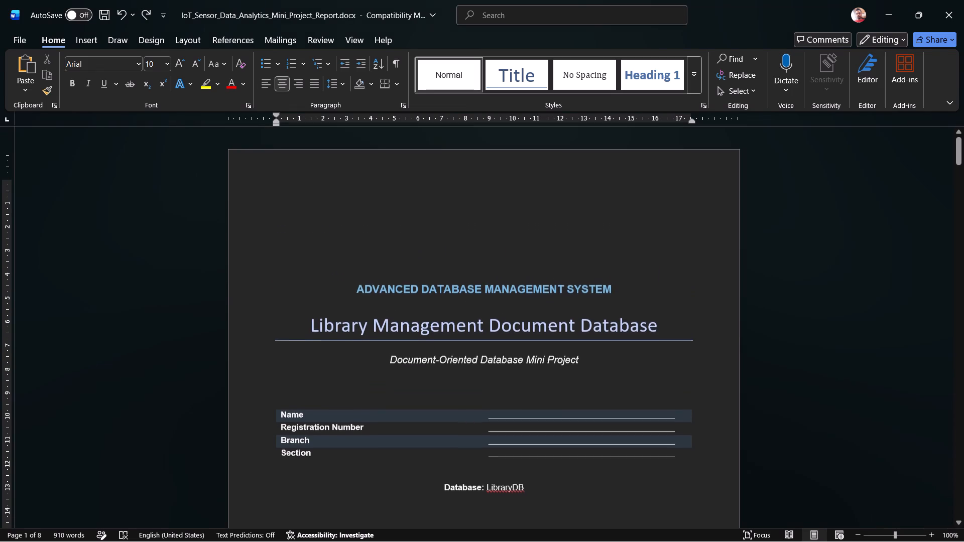
click(494, 200)
click(488, 252)
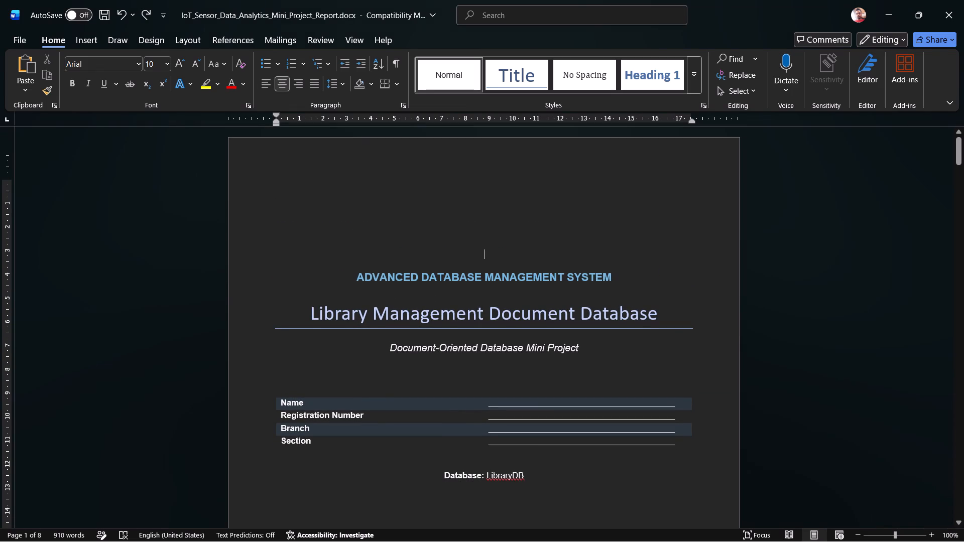
key(BackSpace)
scroll(488, 260, right, 1)
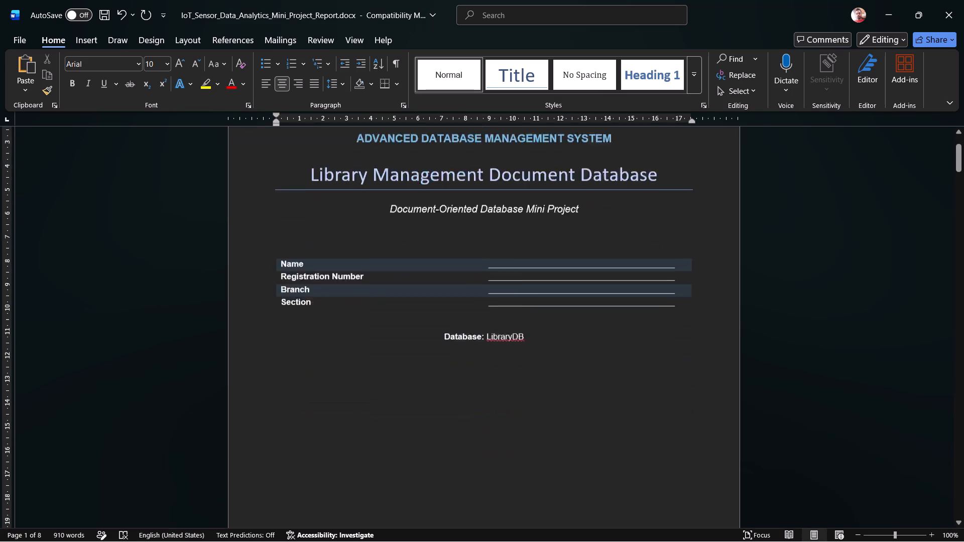
scroll(488, 260, right, 1)
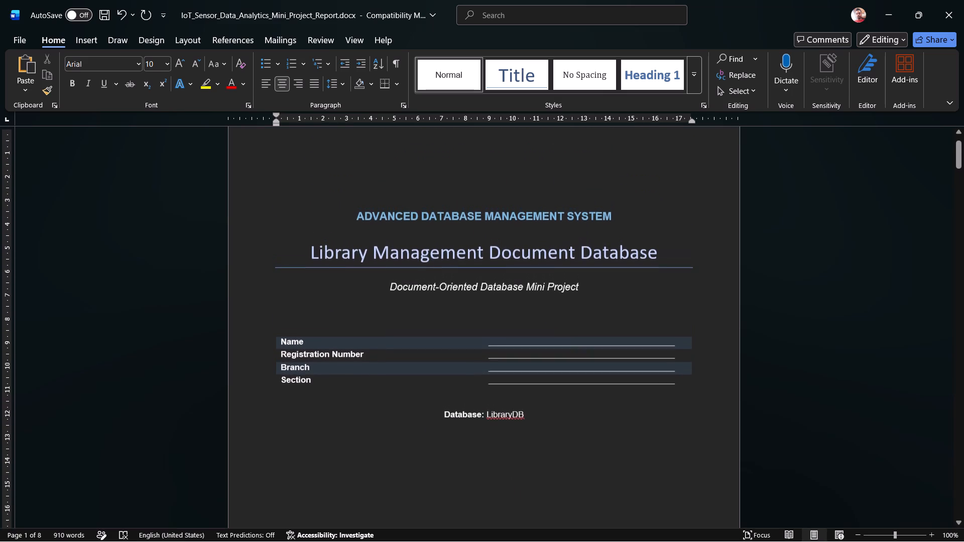
scroll(488, 260, up, 1)
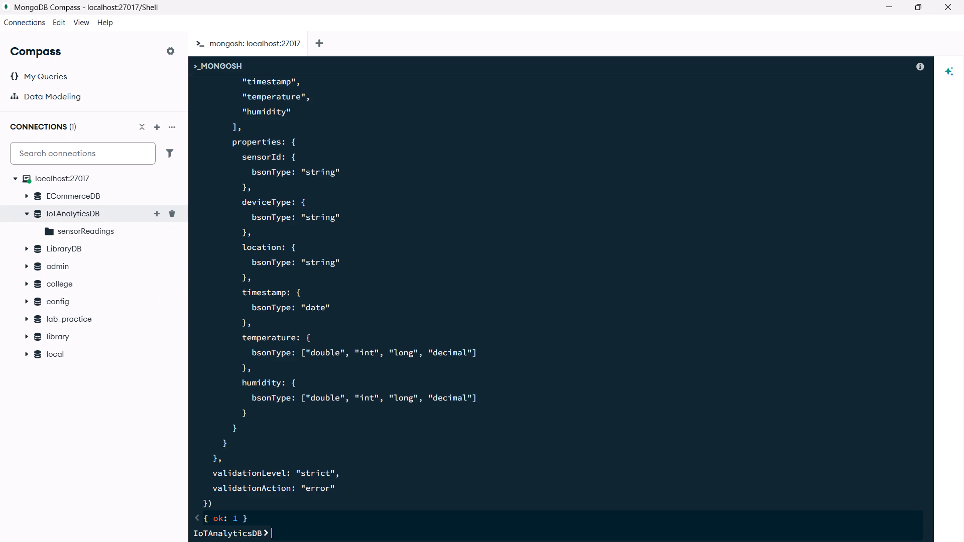
drag(99, 213, 58, 212)
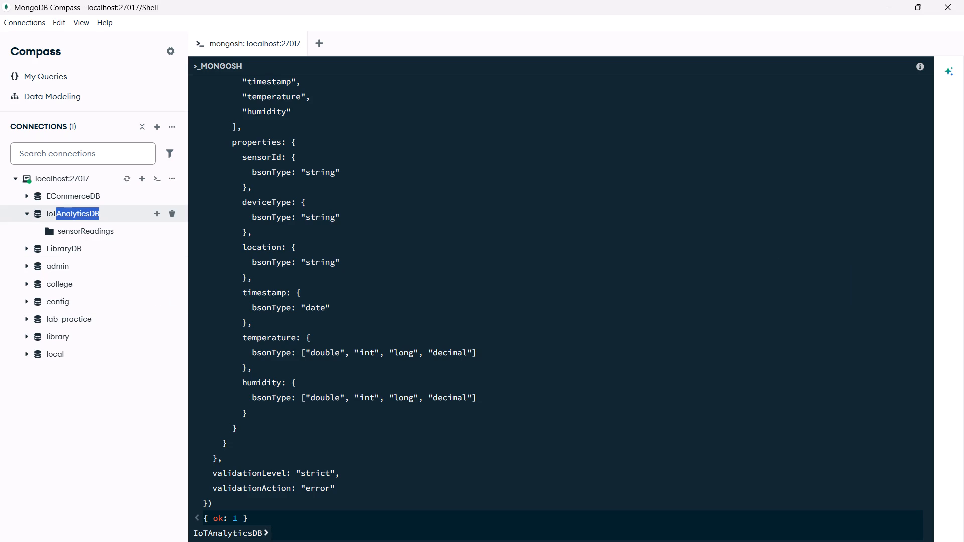
drag(58, 212, 44, 213)
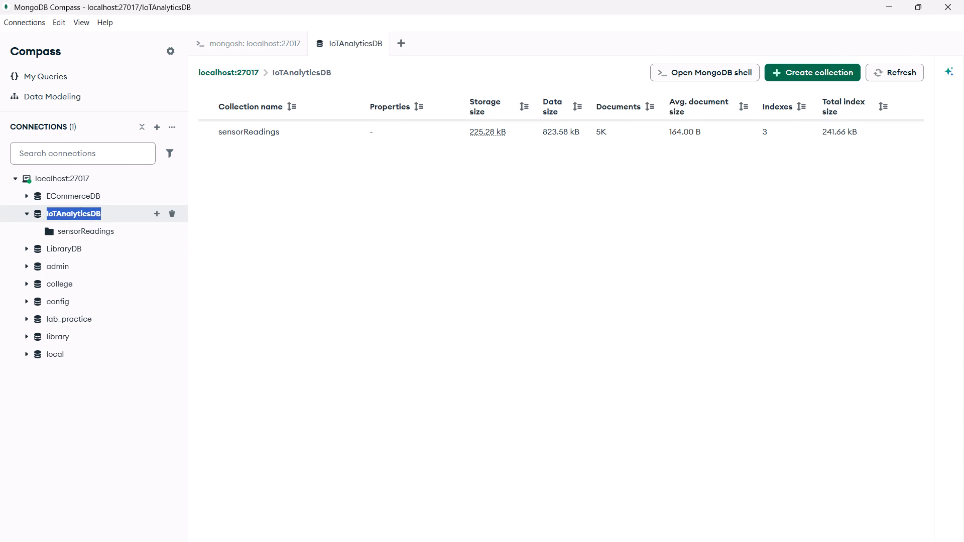
key(ctrl+c)
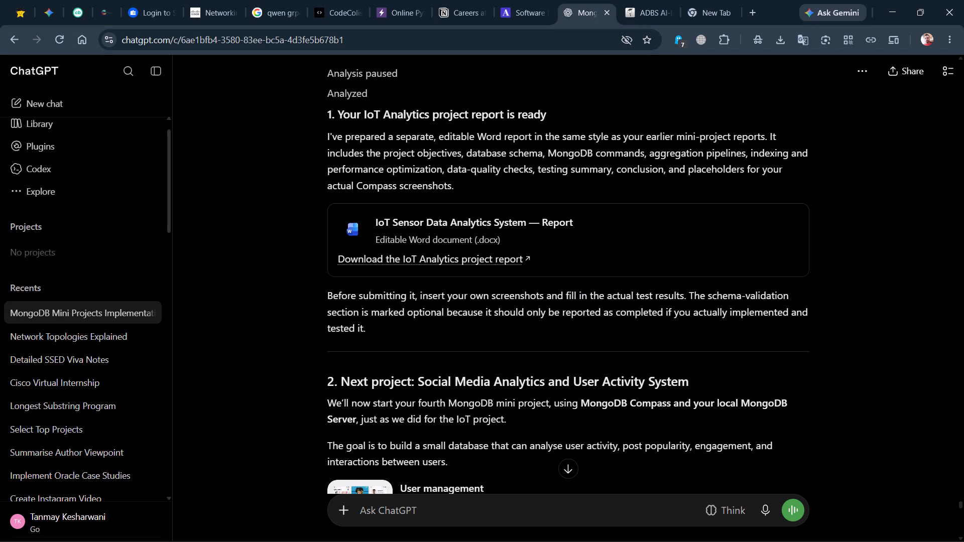
Paste the database name IoTAnalyticsDB after the Database label on the Word report's title page.
key(ctrl+v)
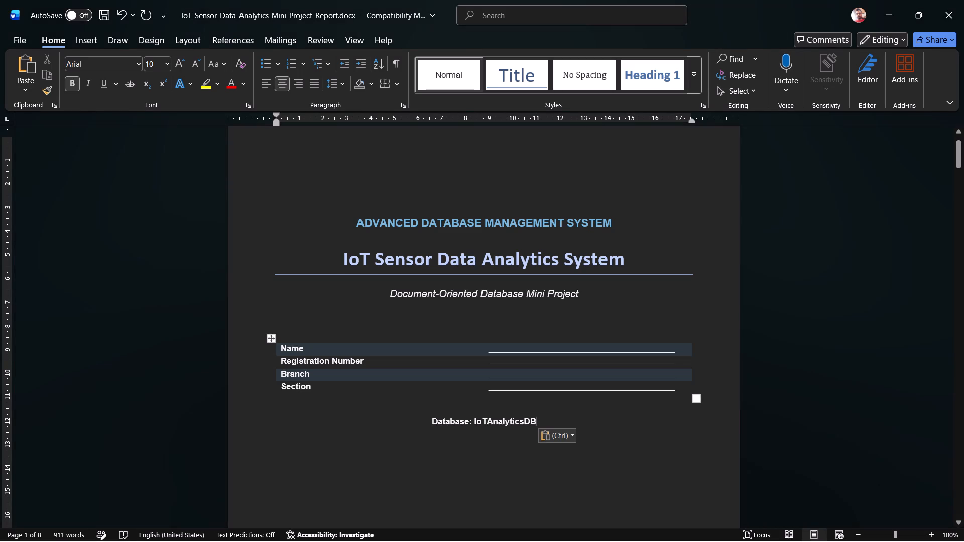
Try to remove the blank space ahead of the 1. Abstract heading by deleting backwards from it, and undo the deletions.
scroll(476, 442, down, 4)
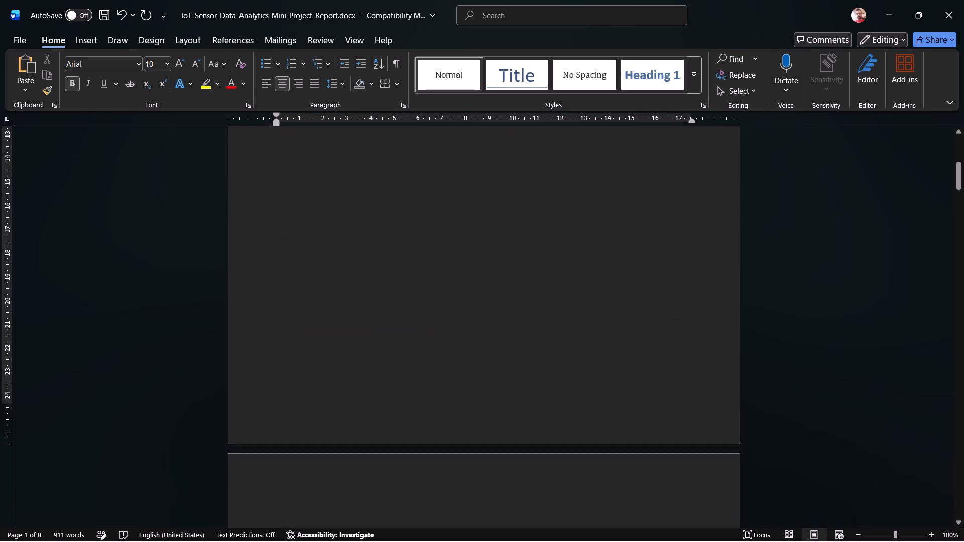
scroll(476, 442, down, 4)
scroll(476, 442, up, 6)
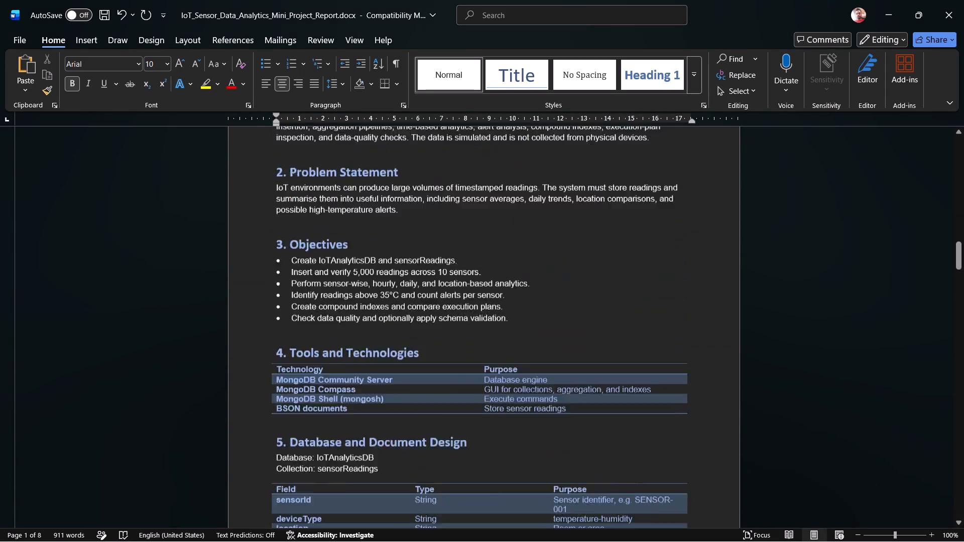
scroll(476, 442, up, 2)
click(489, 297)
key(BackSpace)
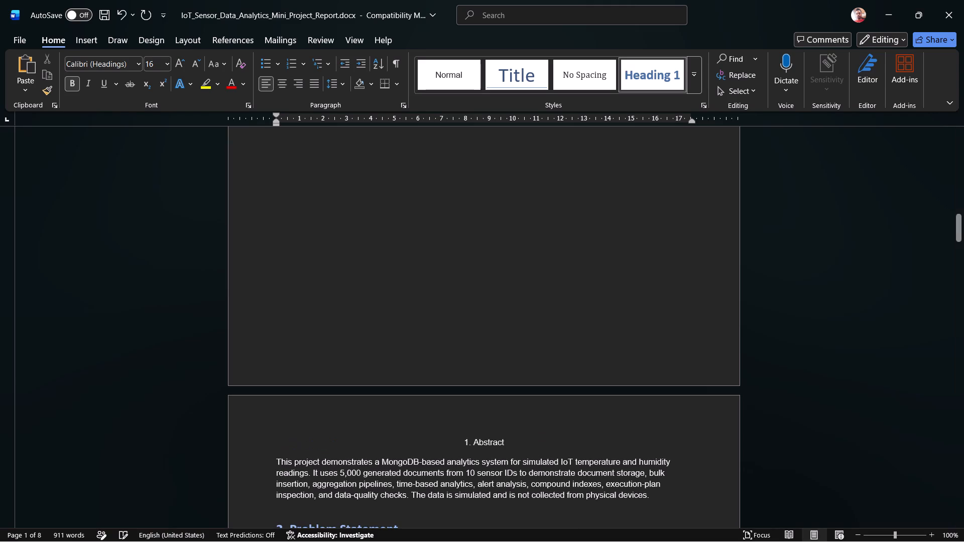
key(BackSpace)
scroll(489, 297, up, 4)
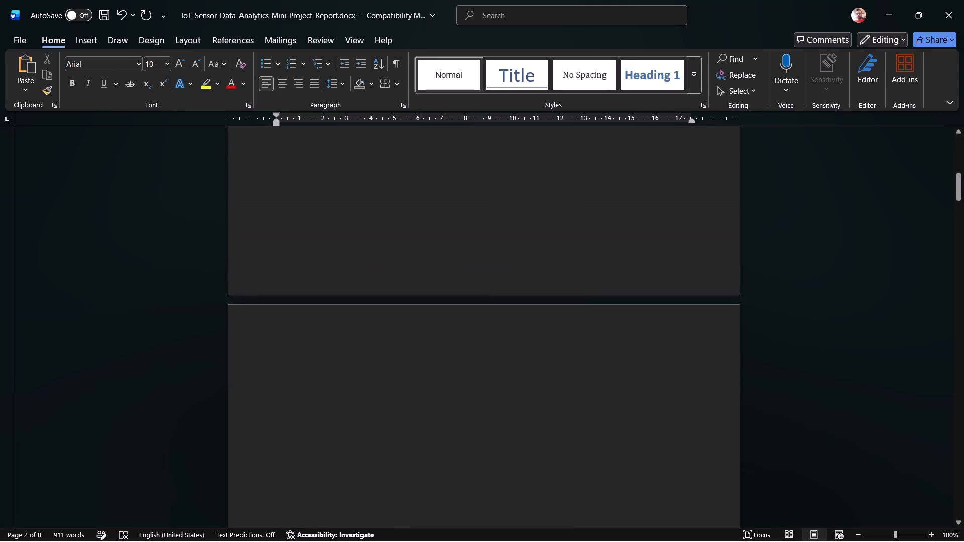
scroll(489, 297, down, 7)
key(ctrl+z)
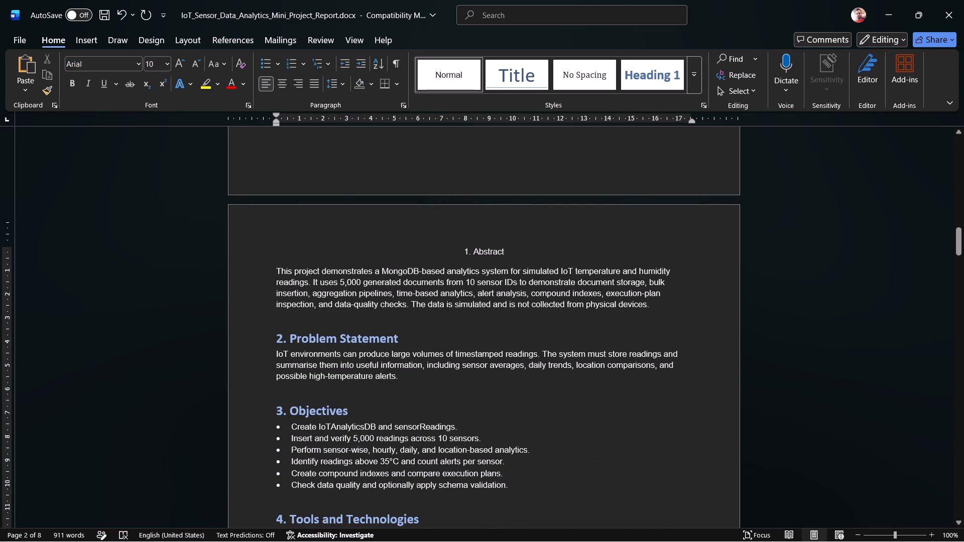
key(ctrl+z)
Delete the blank page between the title page and the 1. Abstract section.
scroll(489, 297, down, 4)
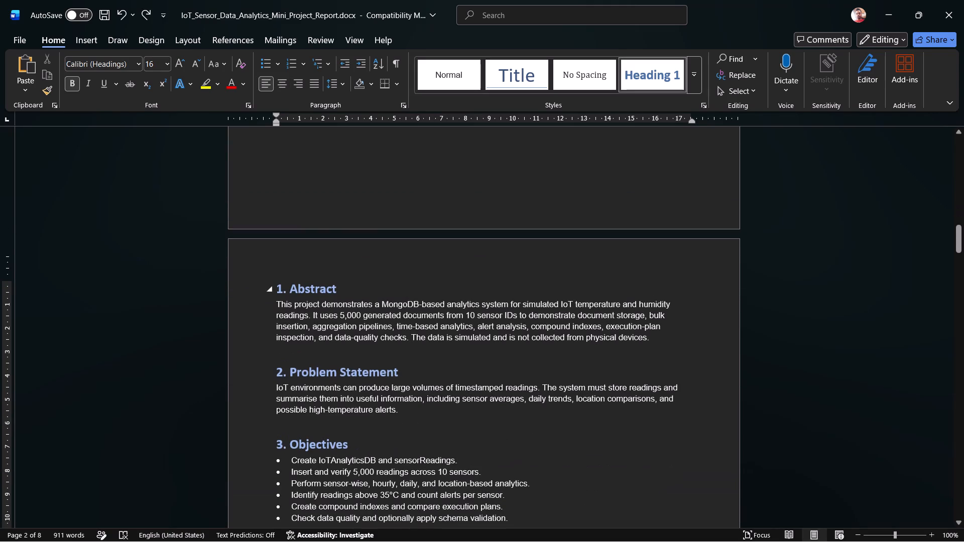
scroll(489, 297, down, 1)
scroll(489, 297, up, 4)
scroll(489, 297, down, 1)
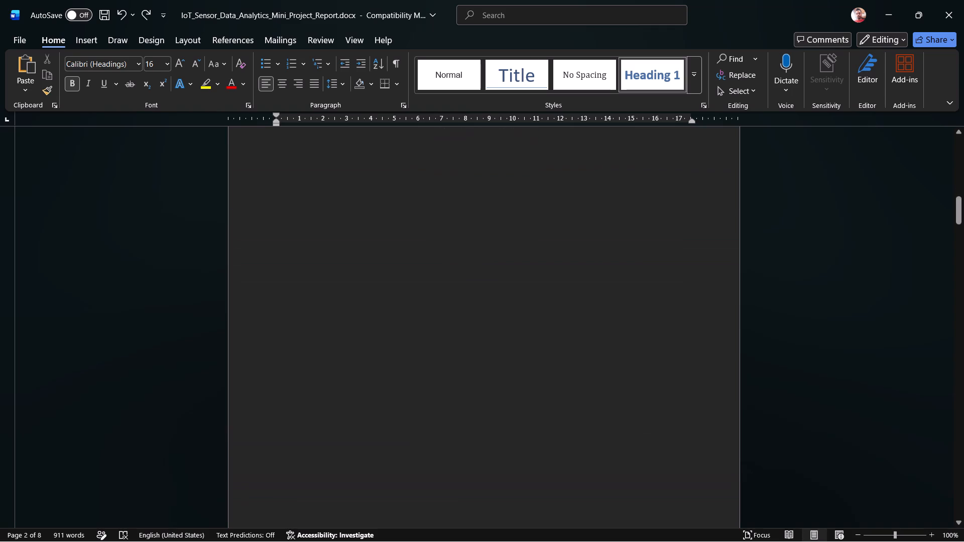
scroll(489, 297, down, 1)
click(435, 225)
scroll(435, 225, up, 3)
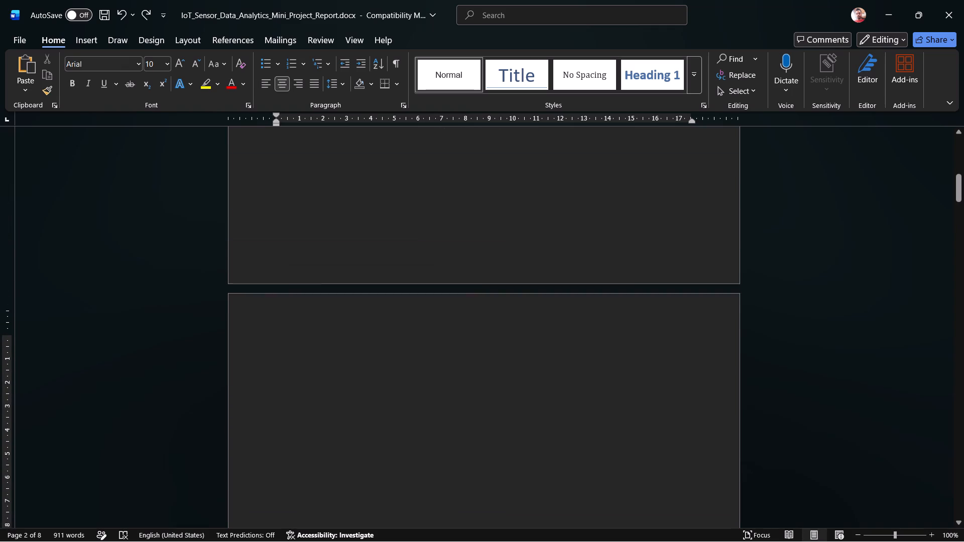
scroll(435, 225, up, 1)
click(364, 323)
key(BackSpace)
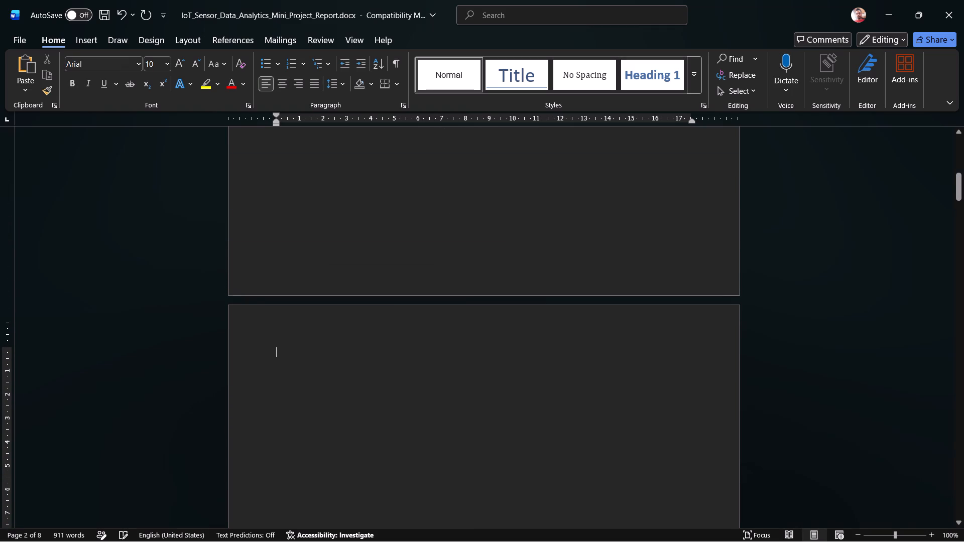
key(BackSpace)
key(BackSpace)
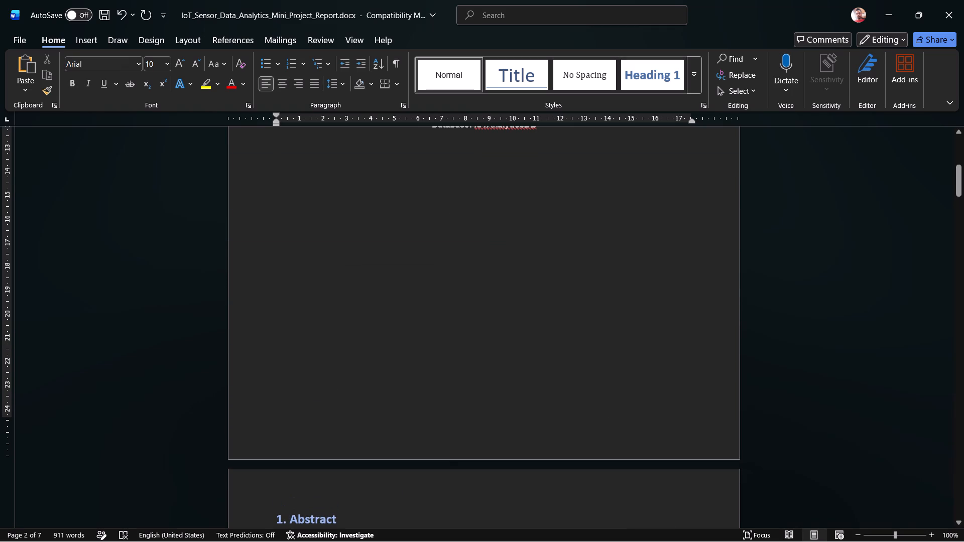
Set the report's page margins to the Narrow preset, 1.27 cm on all sides.
scroll(364, 323, down, 1)
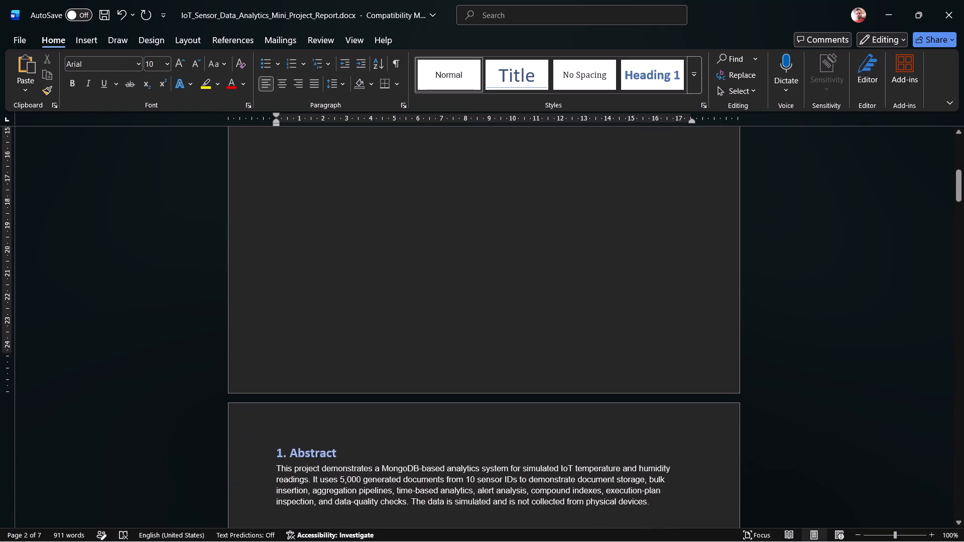
click(188, 38)
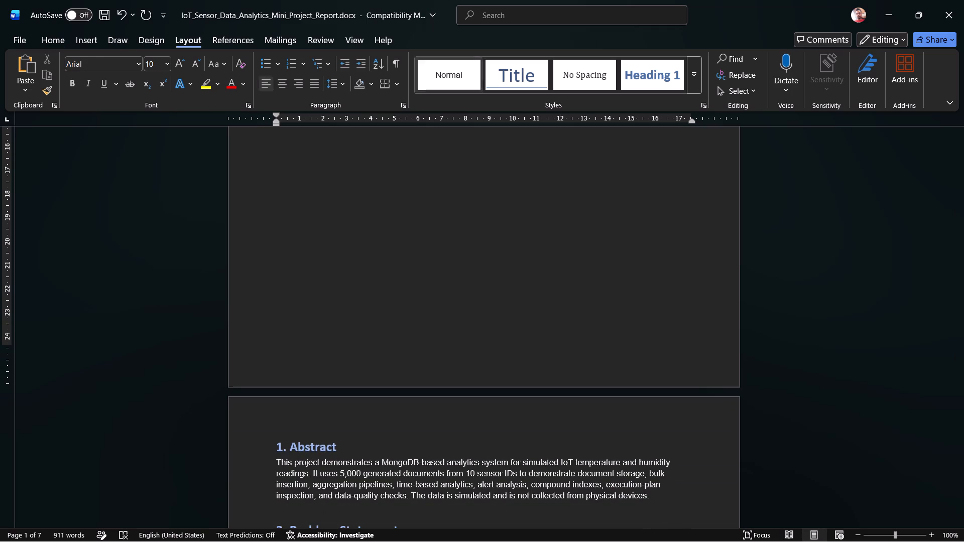
click(33, 86)
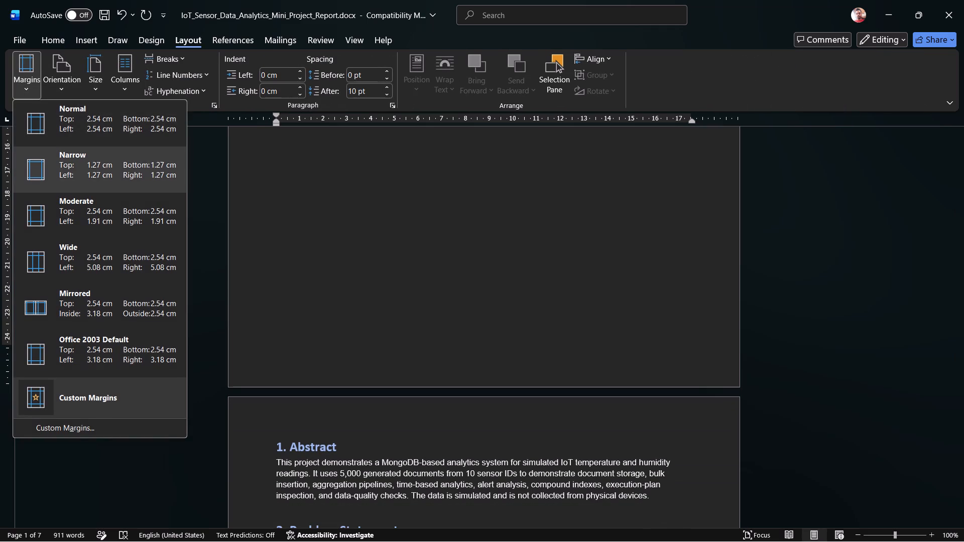
click(43, 162)
click(343, 384)
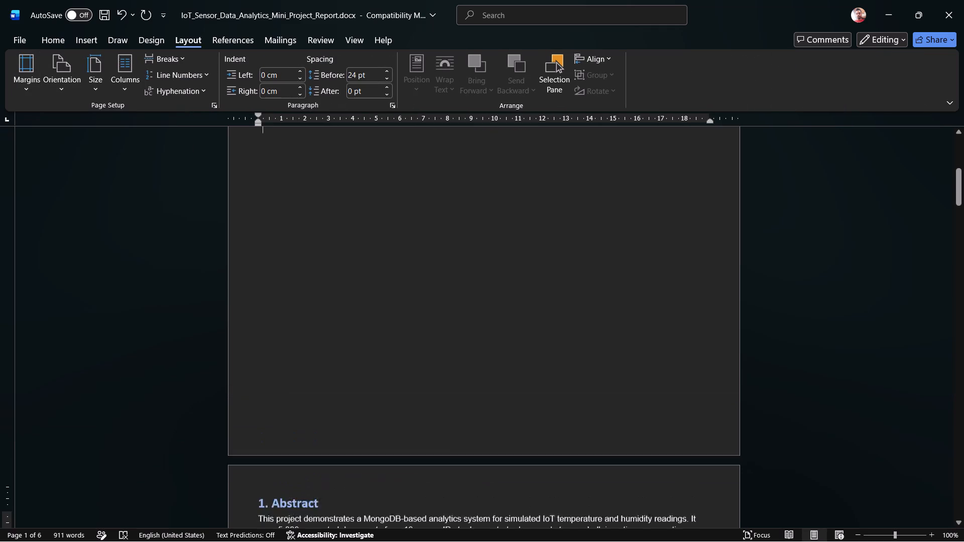
Delete the 4. Tools and Technologies heading together with its whole technology and purpose table.
scroll(343, 384, up, 2)
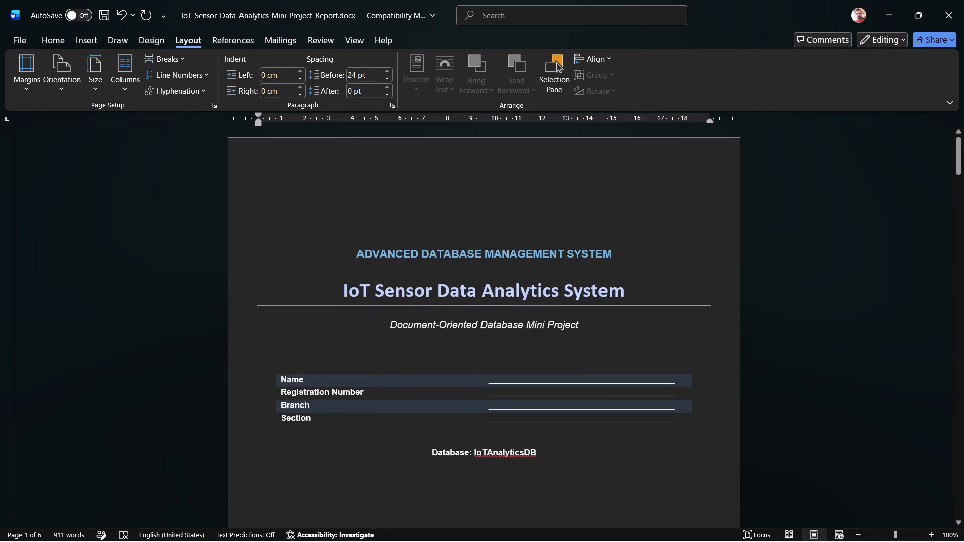
scroll(343, 384, down, 6)
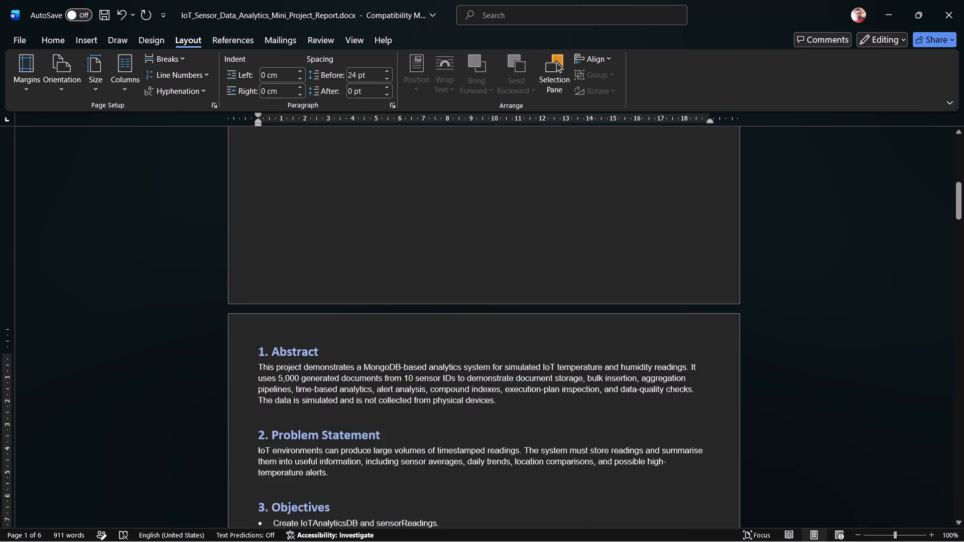
scroll(343, 384, down, 2)
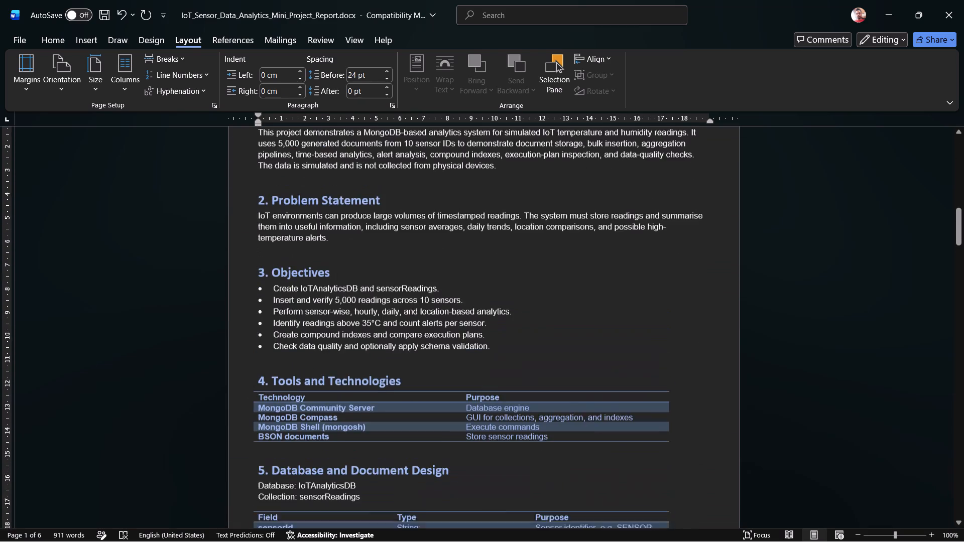
scroll(343, 384, down, 1)
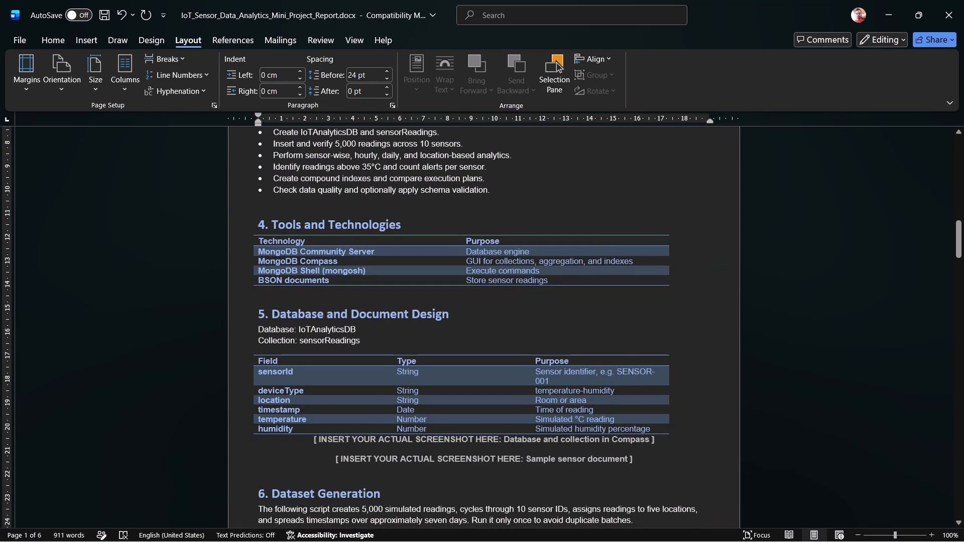
scroll(343, 384, down, 1)
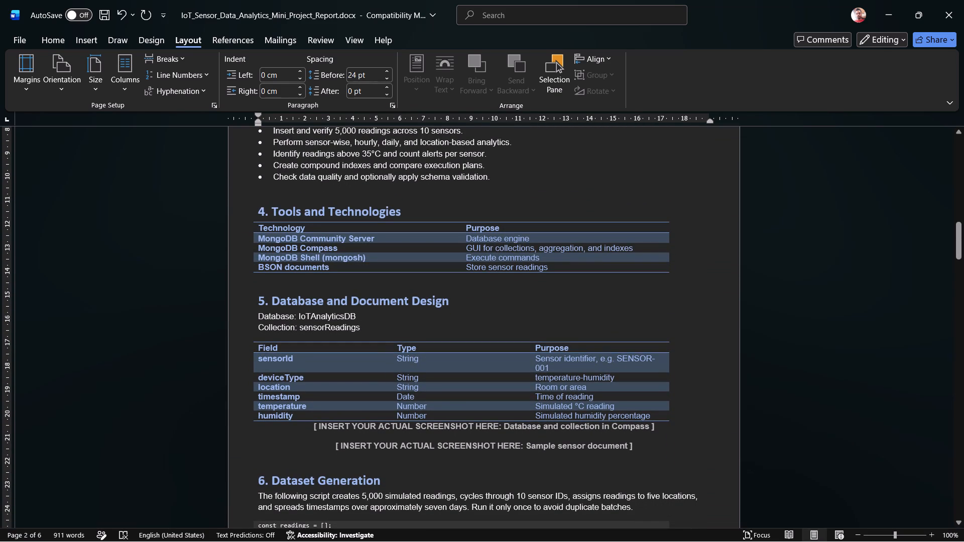
drag(688, 269, 298, 240)
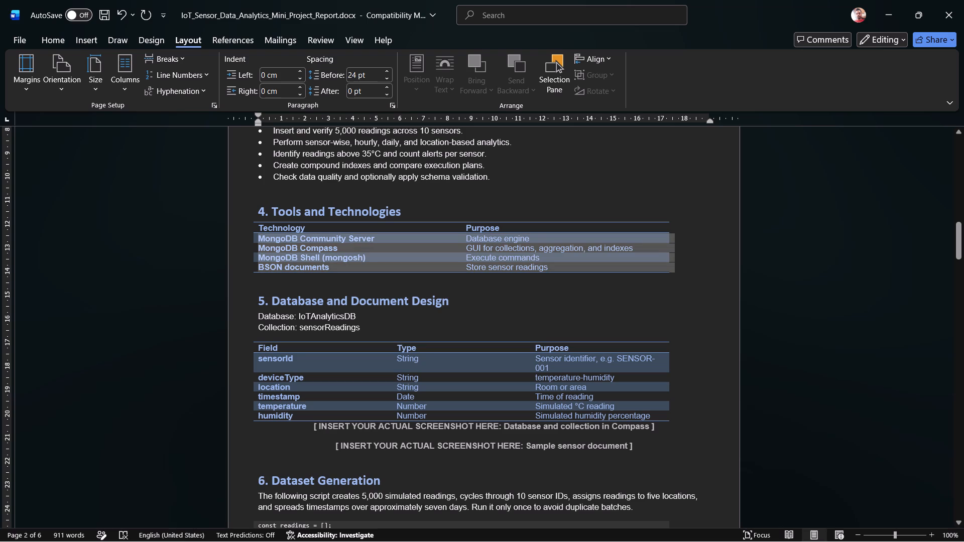
drag(298, 240, 258, 217)
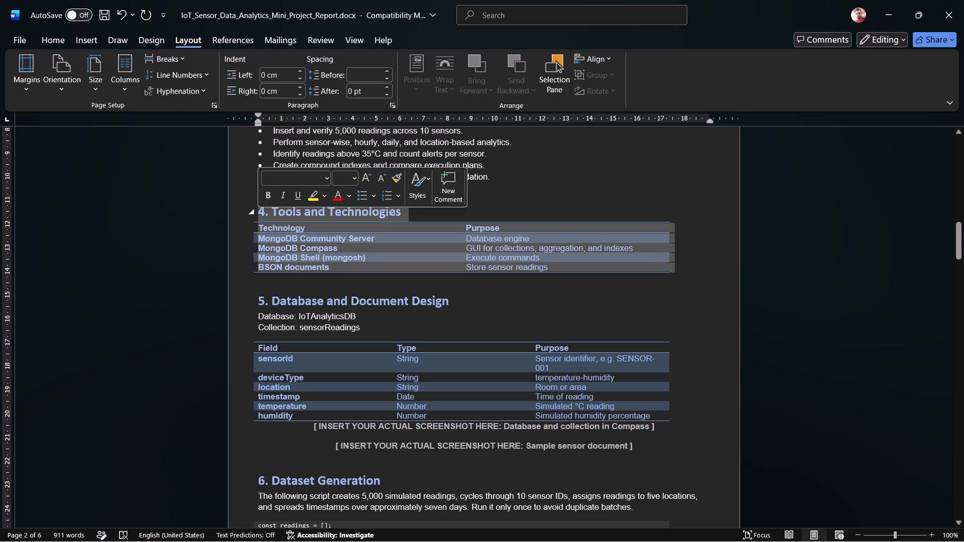
key(BackSpace)
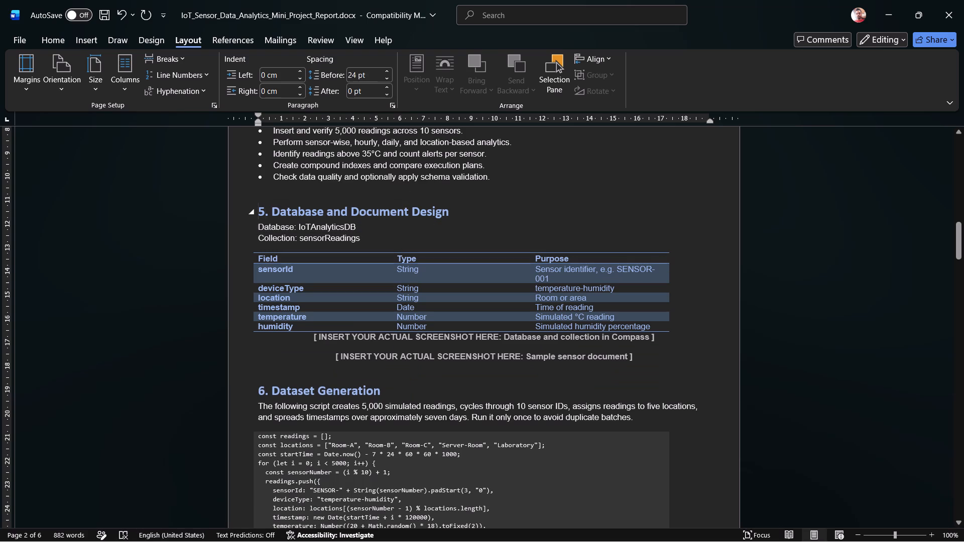
Renumber the Database and Document Design heading as 4.
key(Right)
key(BackSpace)
key(4)
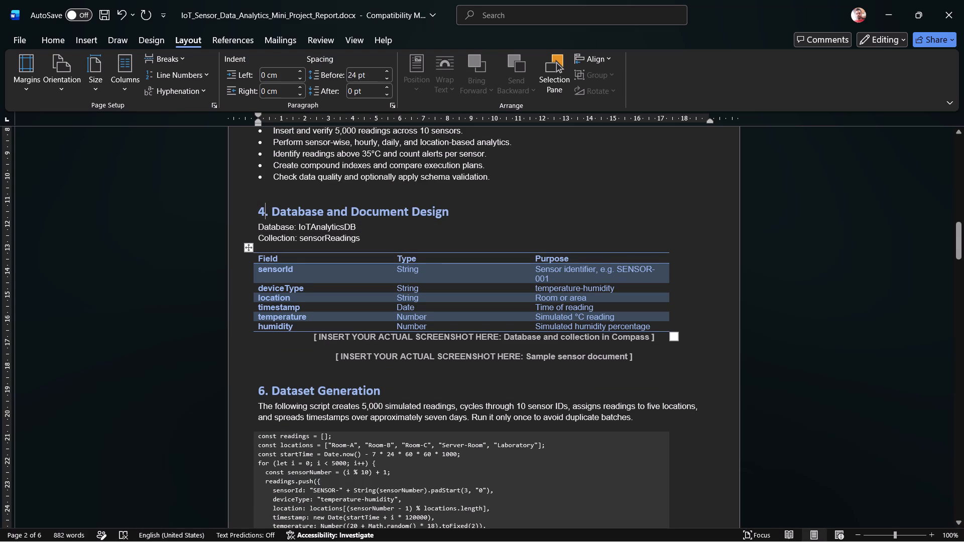
Delete the Database and Collection lines between the Database and Document Design heading and its field table.
scroll(277, 275, down, 1)
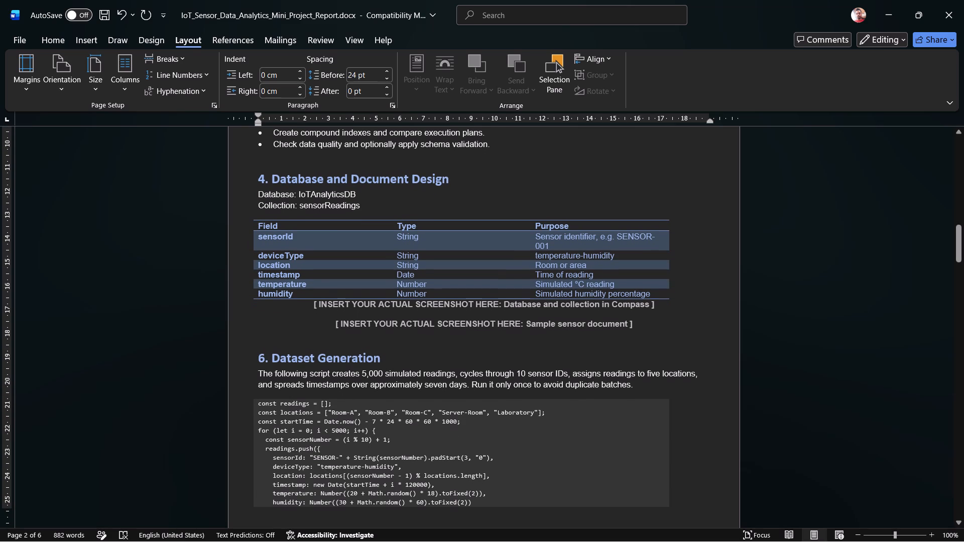
scroll(277, 275, down, 1)
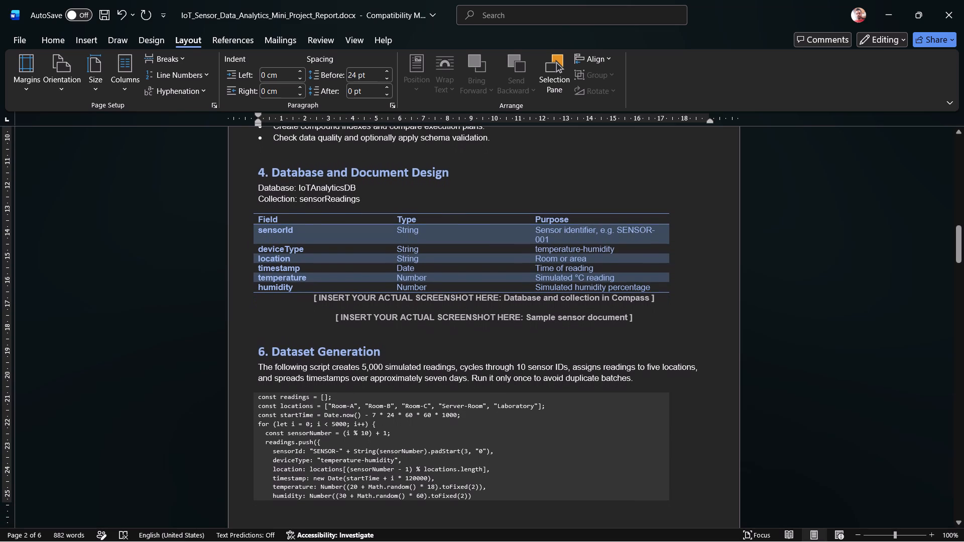
scroll(277, 275, down, 1)
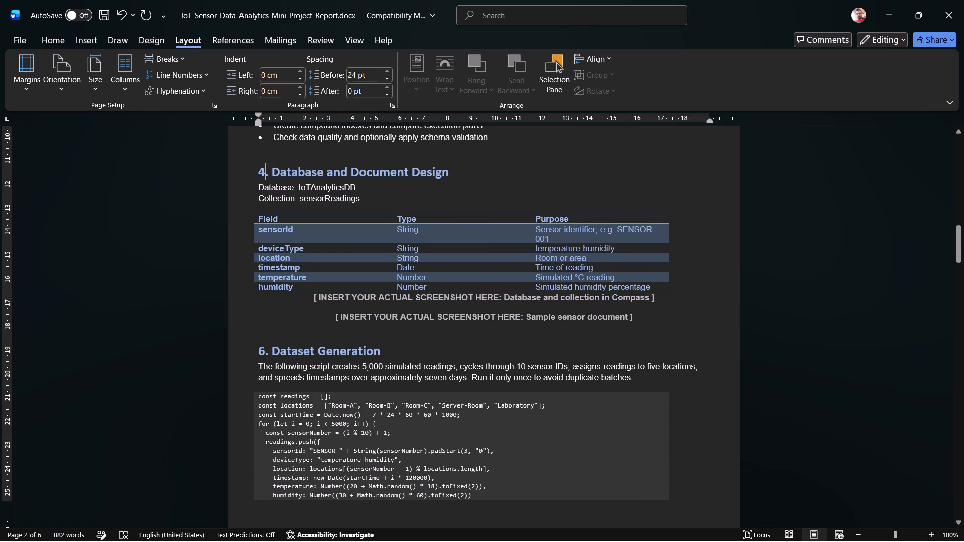
drag(364, 200, 262, 192)
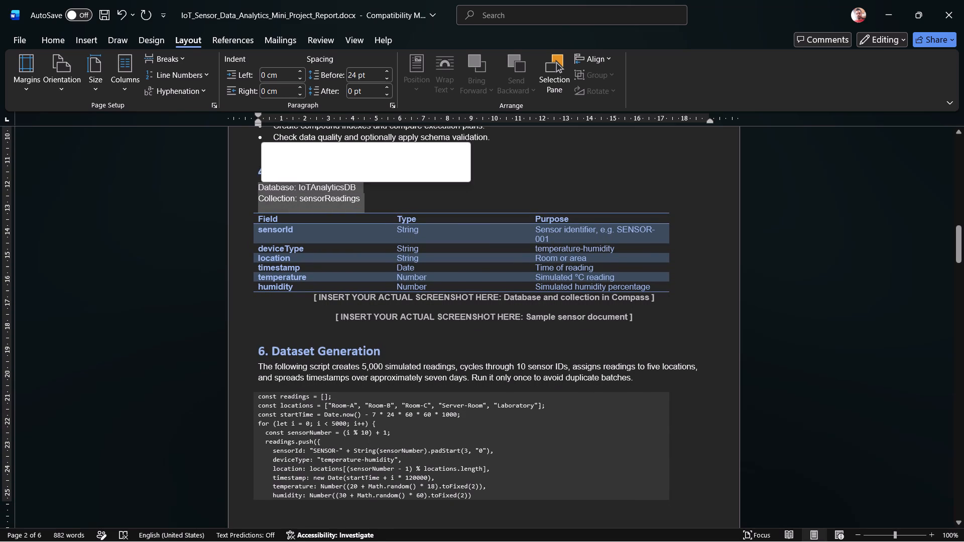
key(BackSpace)
key(BackSpace)
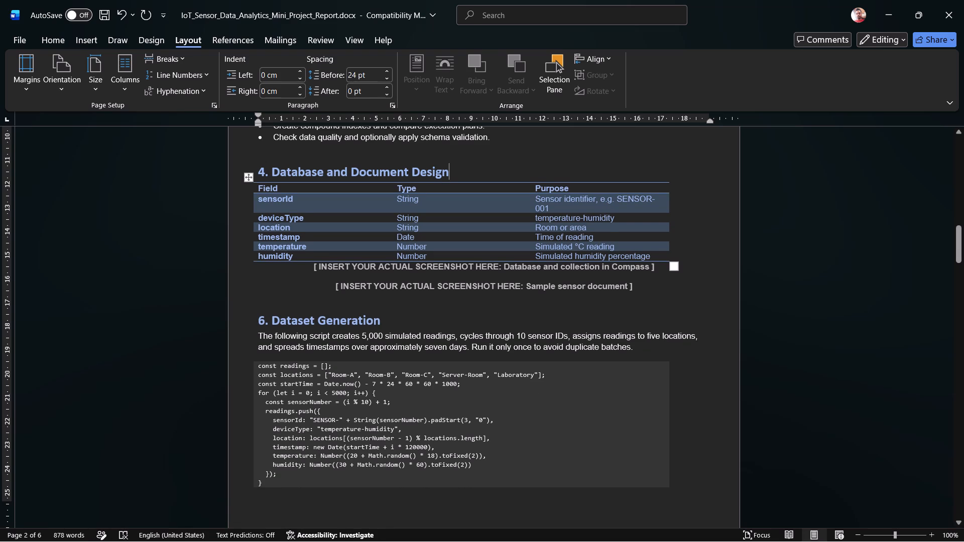
Delete the two screenshot placeholder lines below the field table, for the Compass collection and the sample sensor document.
scroll(352, 226, down, 1)
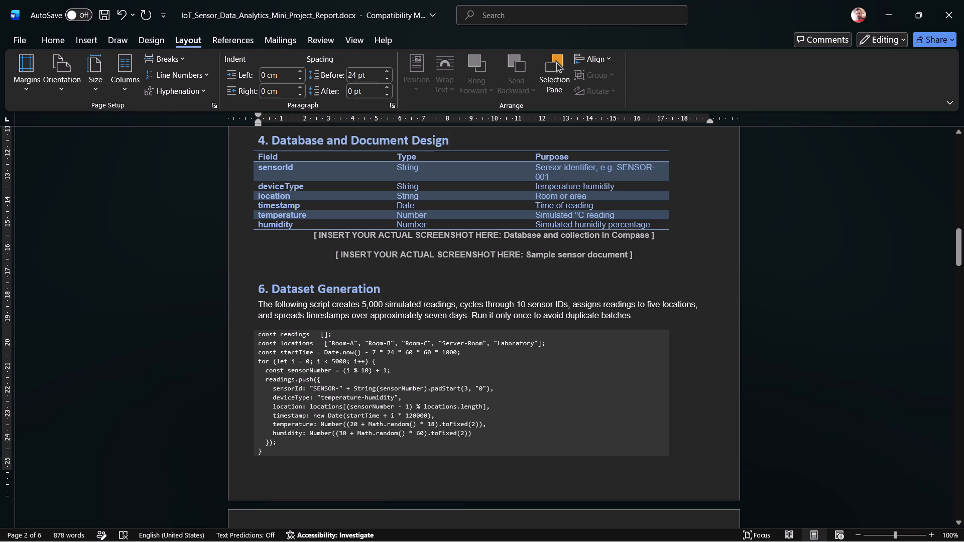
drag(310, 238, 651, 262)
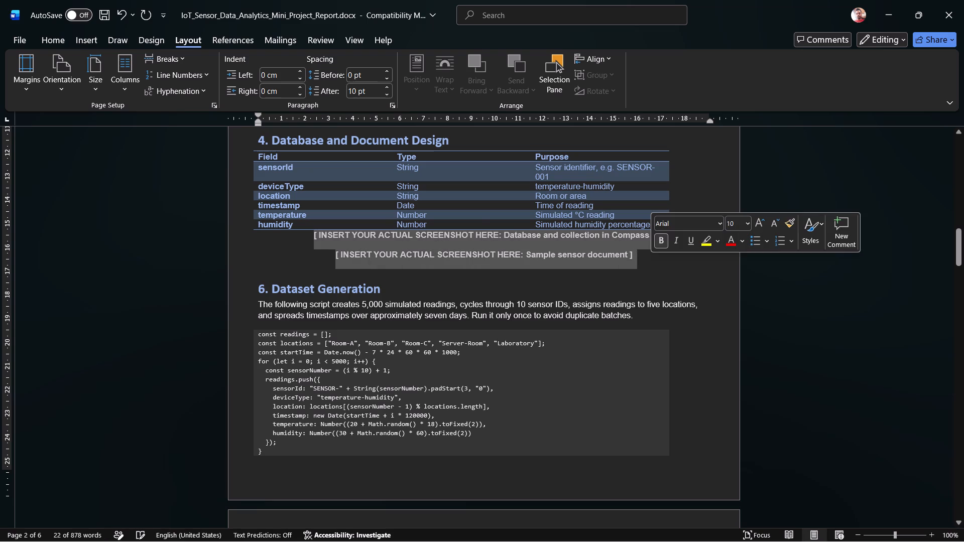
key(BackSpace)
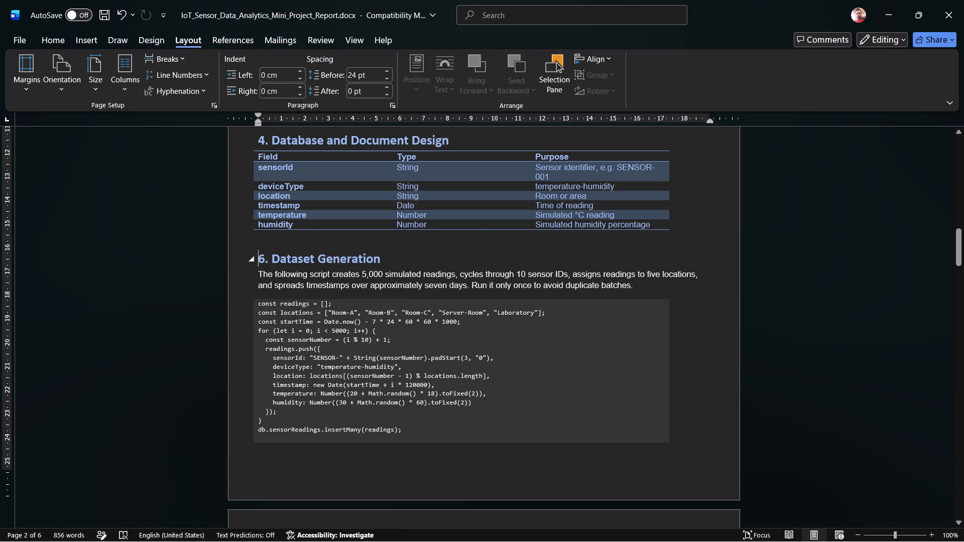
Renumber the Dataset Generation heading as 5.
key(Right)
key(BackSpace)
key(5)
Add an empty row below the humidity row of the field table in Database and Document Design.
scroll(651, 262, up, 1)
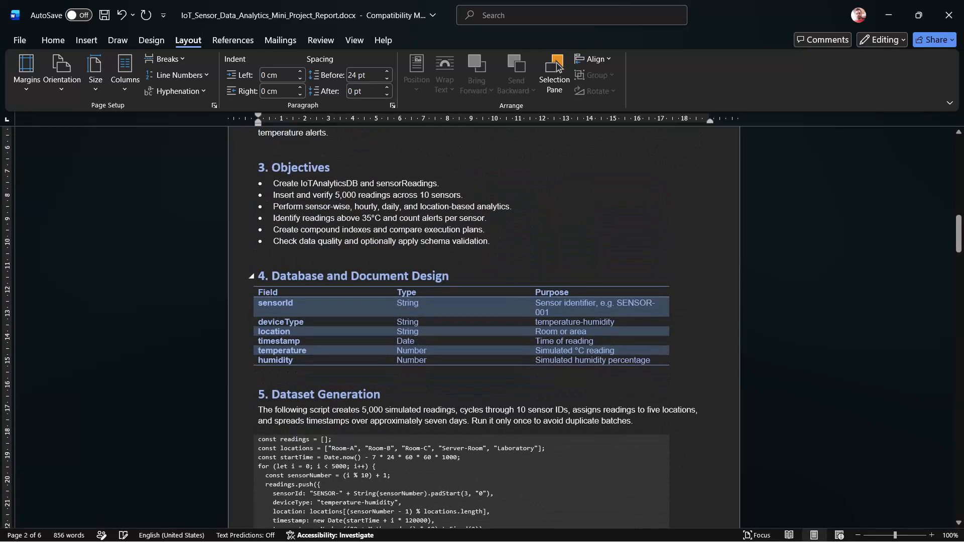
scroll(651, 262, up, 1)
click(709, 355)
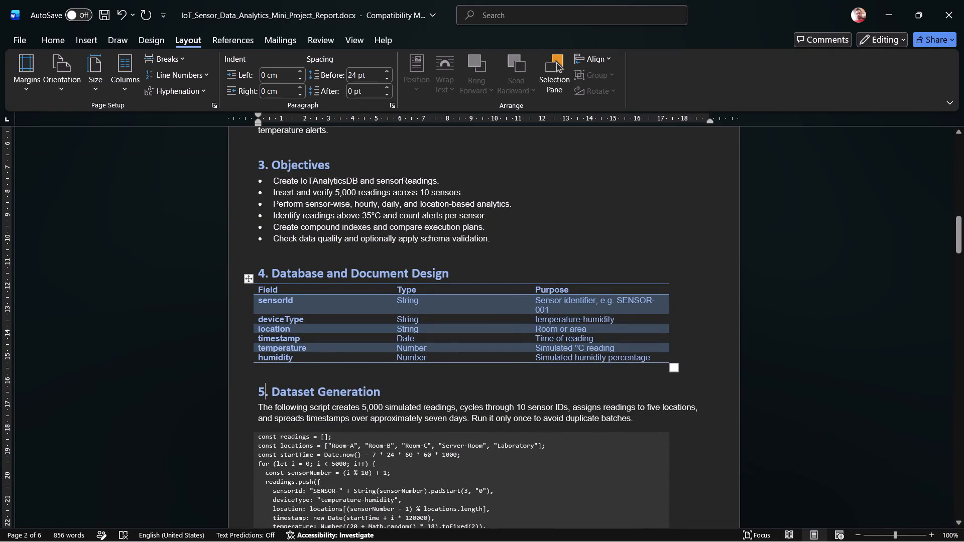
key(Return)
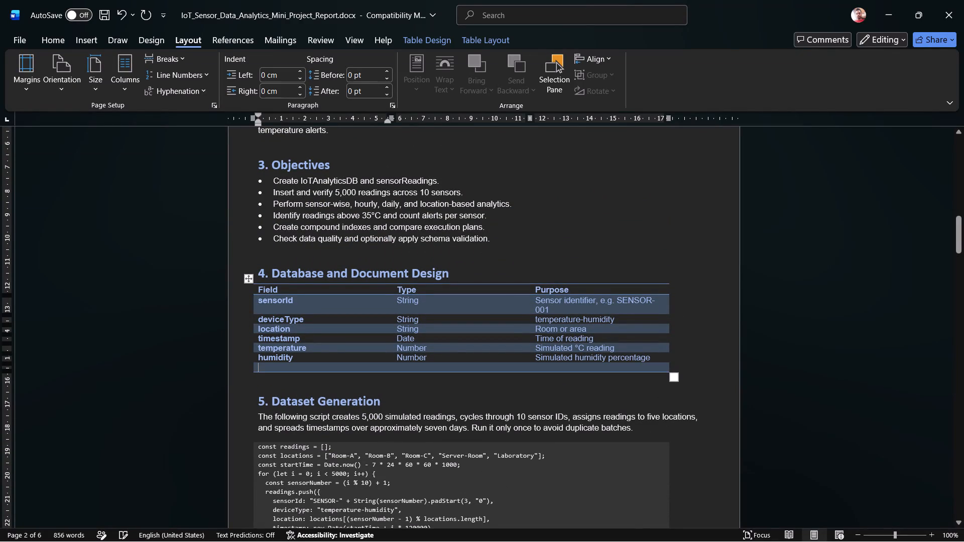
Undo the empty row added below the humidity row of the field table in Database and Document Design.
key(BackSpace)
key(BackSpace)
key(BackSpace)
key(BackSpace)
key(BackSpace)
key(BackSpace)
key(ctrl+z)
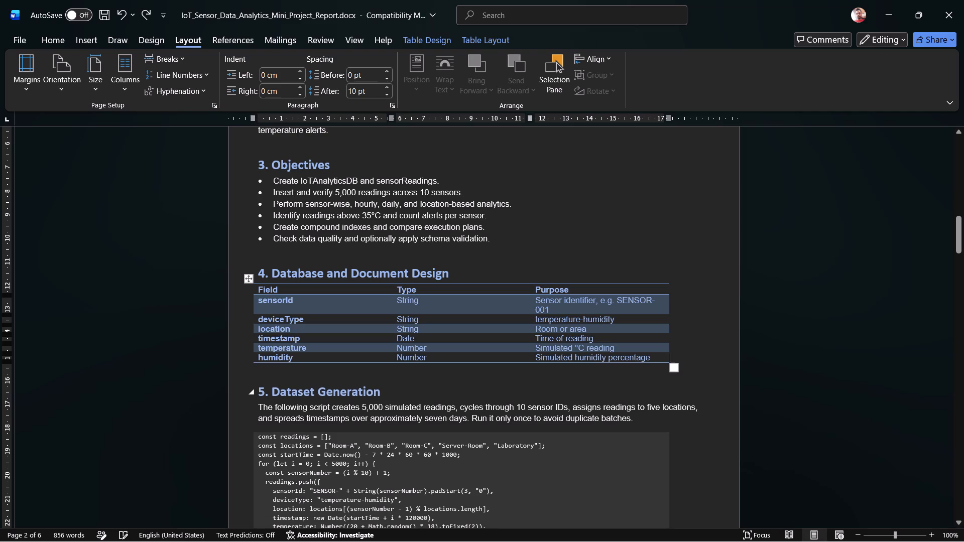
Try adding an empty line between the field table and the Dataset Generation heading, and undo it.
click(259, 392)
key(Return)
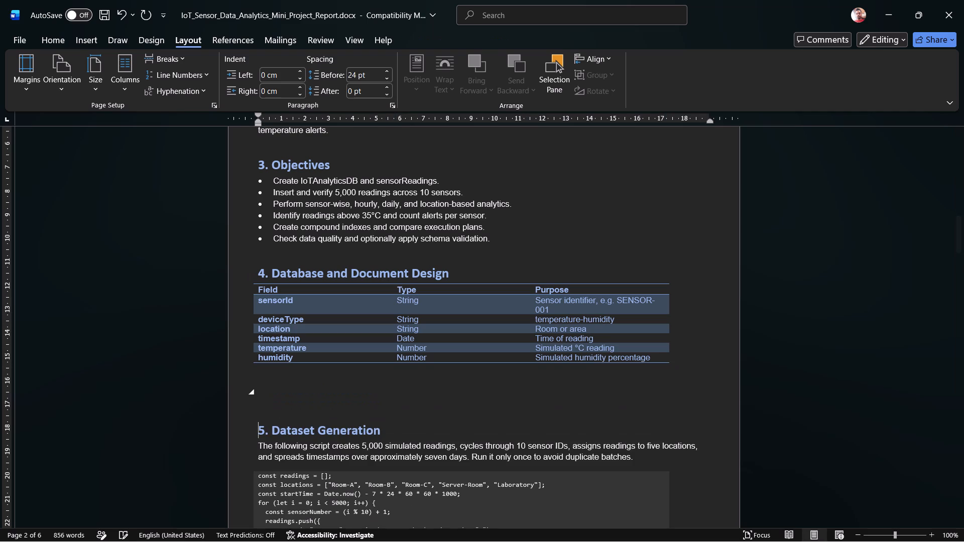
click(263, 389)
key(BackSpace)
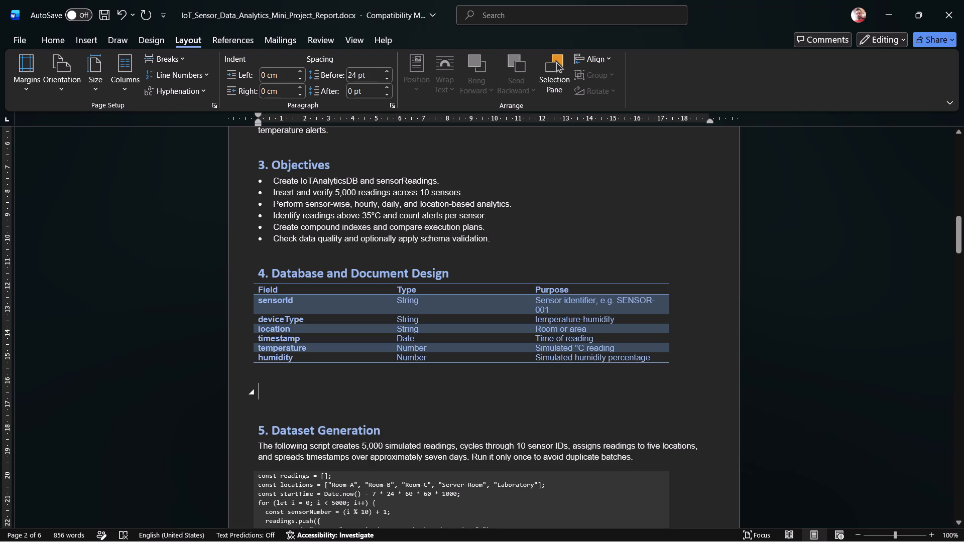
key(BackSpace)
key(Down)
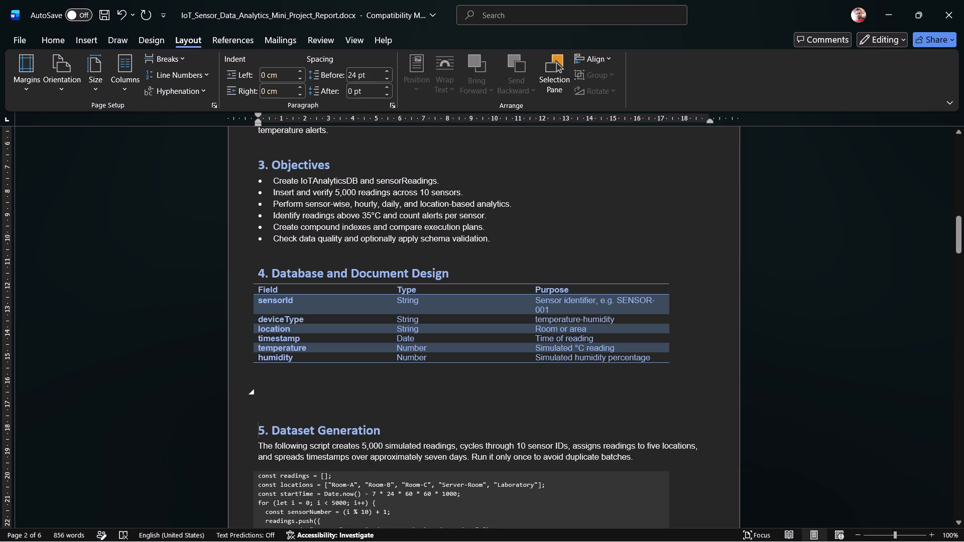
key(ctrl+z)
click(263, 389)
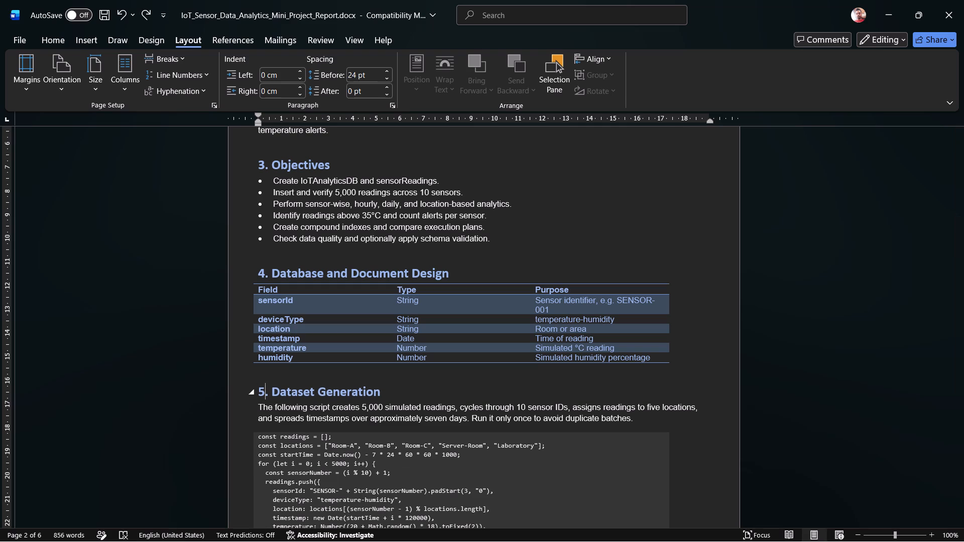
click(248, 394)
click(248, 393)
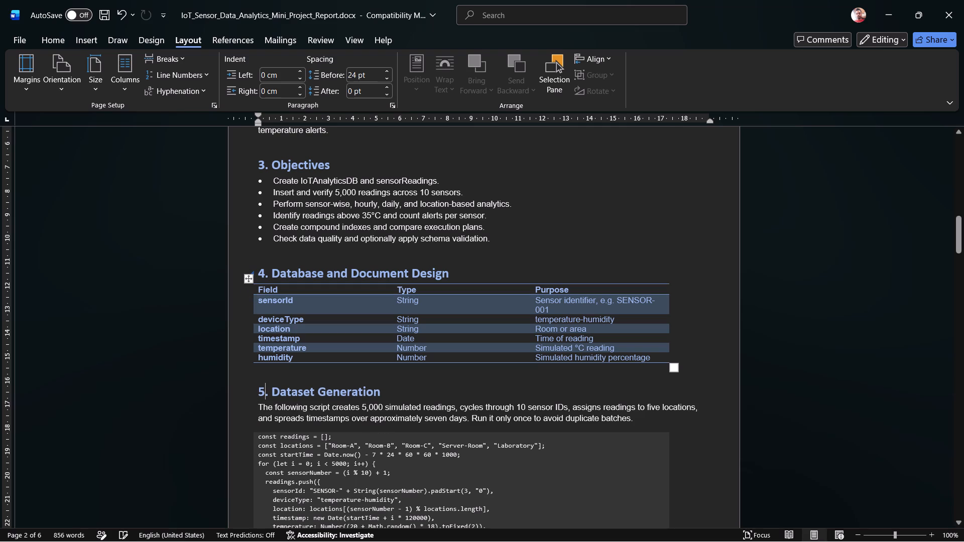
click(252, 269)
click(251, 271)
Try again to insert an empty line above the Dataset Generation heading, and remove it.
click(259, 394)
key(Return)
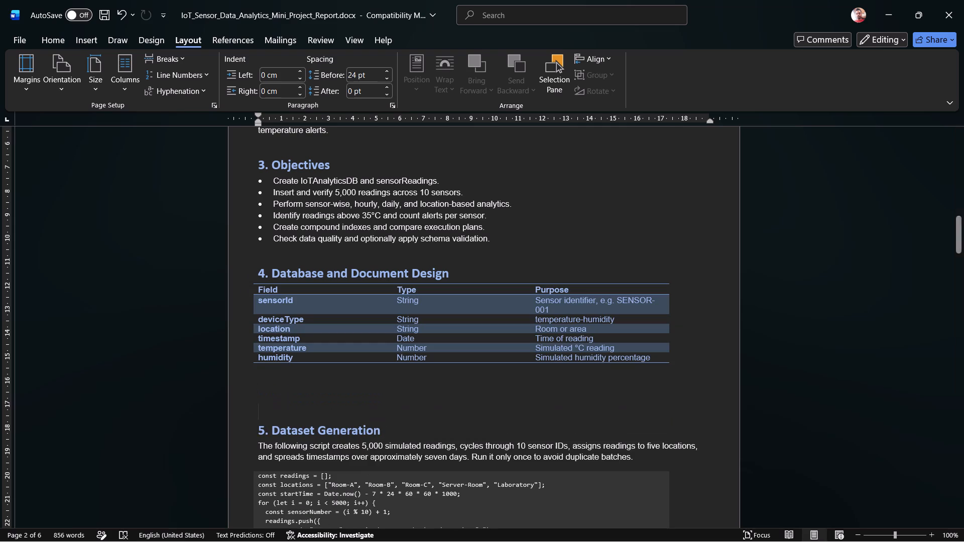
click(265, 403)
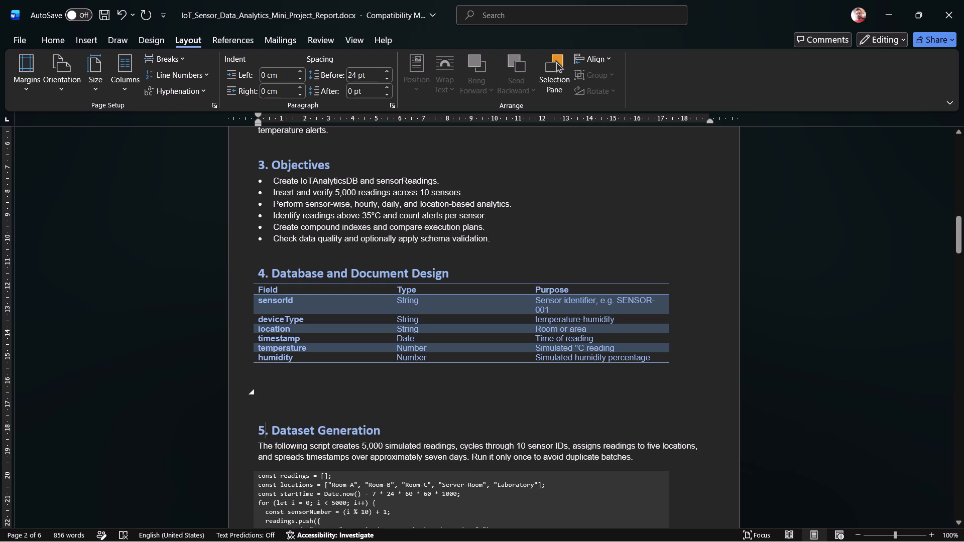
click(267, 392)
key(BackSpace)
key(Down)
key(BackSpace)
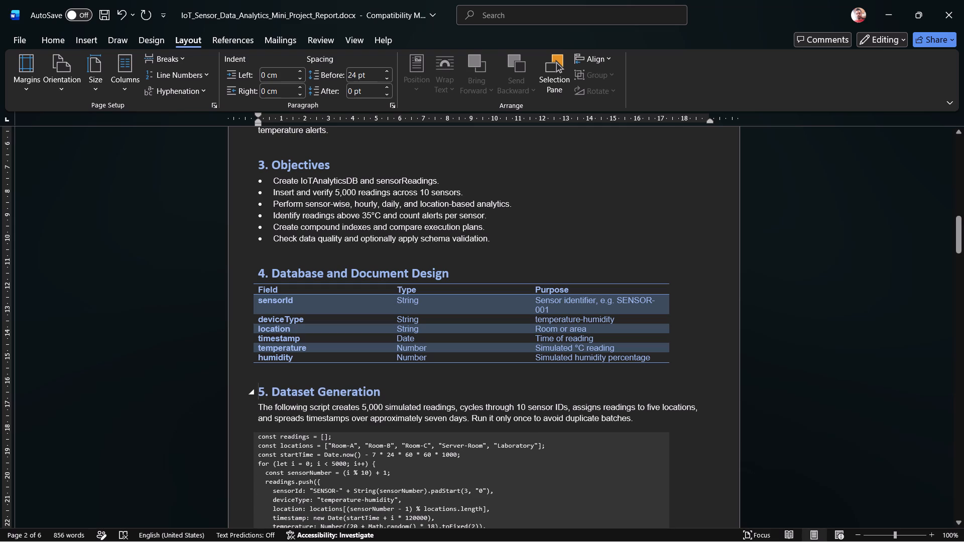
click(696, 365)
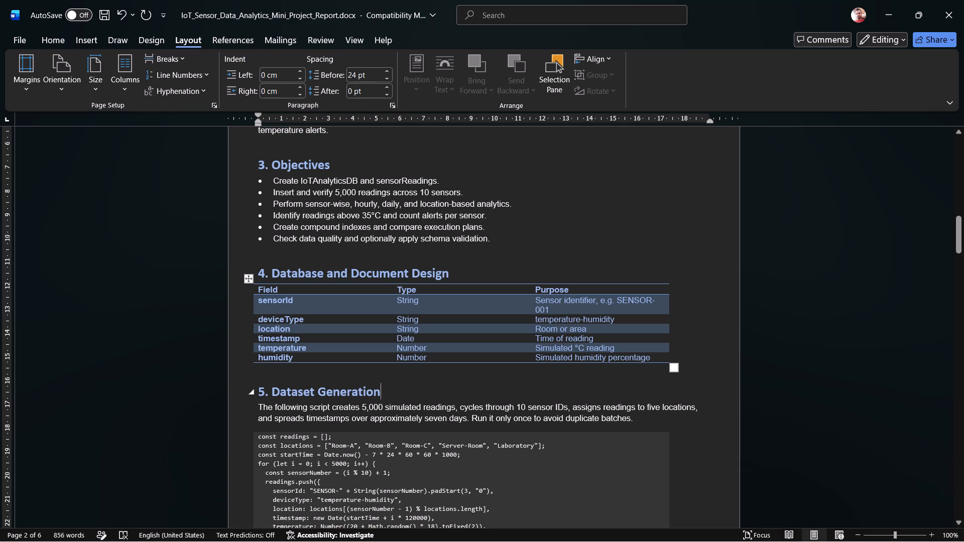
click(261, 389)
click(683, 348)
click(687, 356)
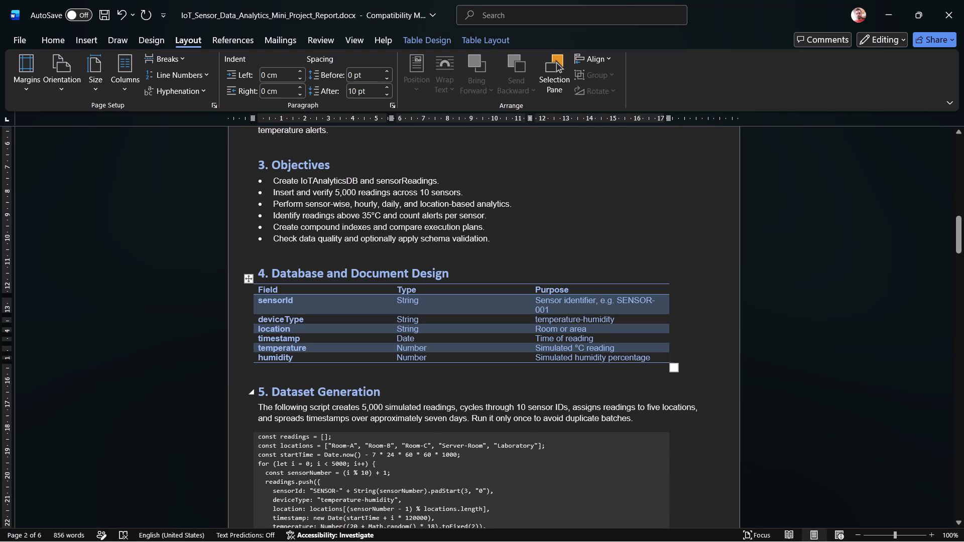
Renumber the Basic Verification heading as 6.
scroll(446, 372, down, 5)
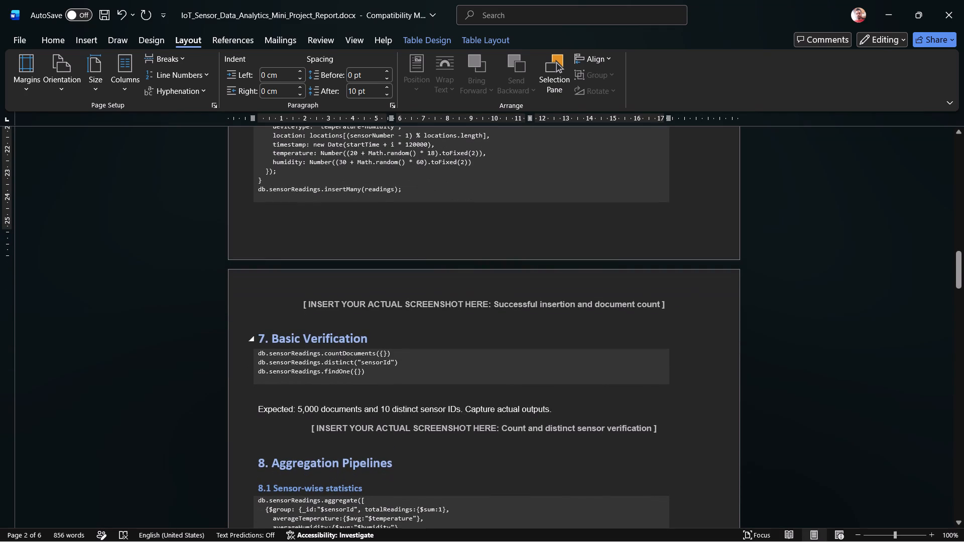
click(264, 339)
key(BackSpace)
key(6)
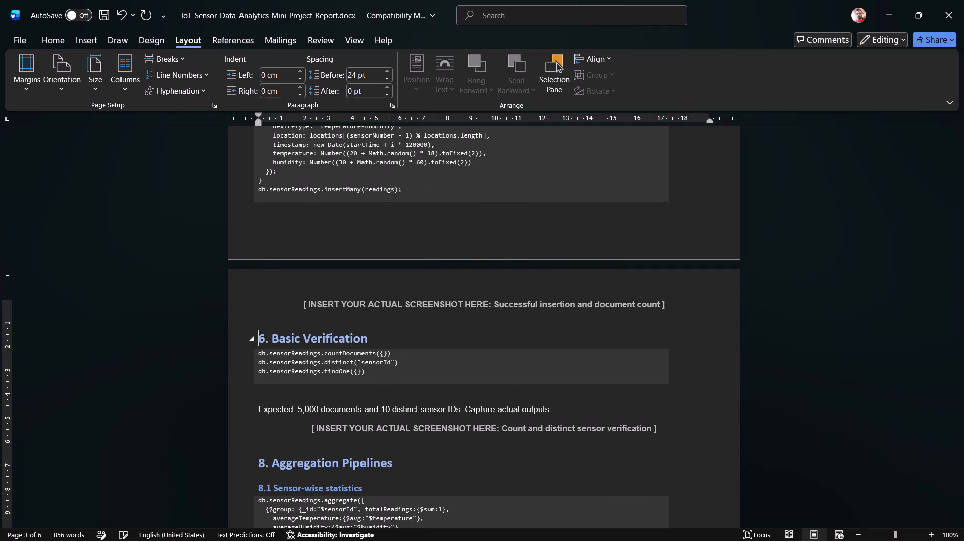
Renumber the Aggregation Pipelines heading as 7.
scroll(264, 339, down, 2)
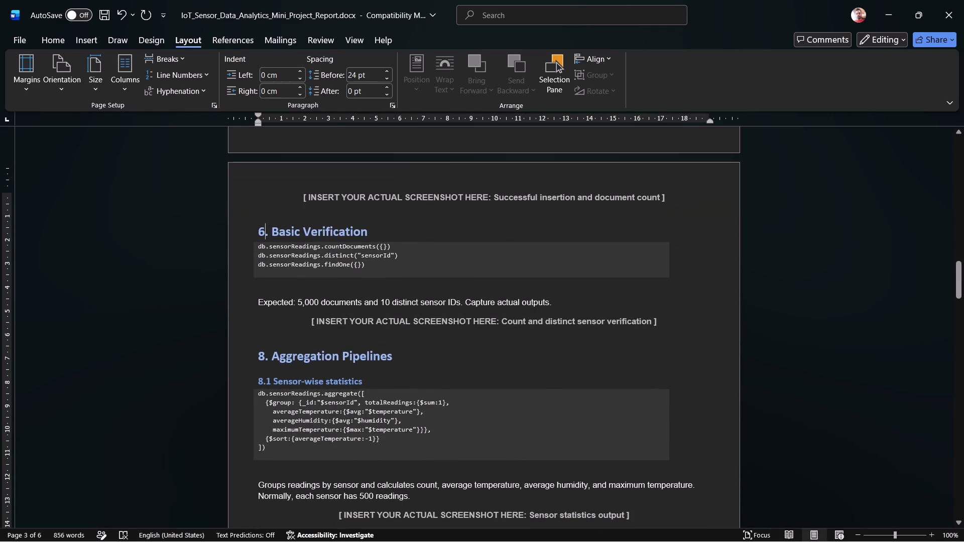
click(266, 357)
key(BackSpace)
key(7)
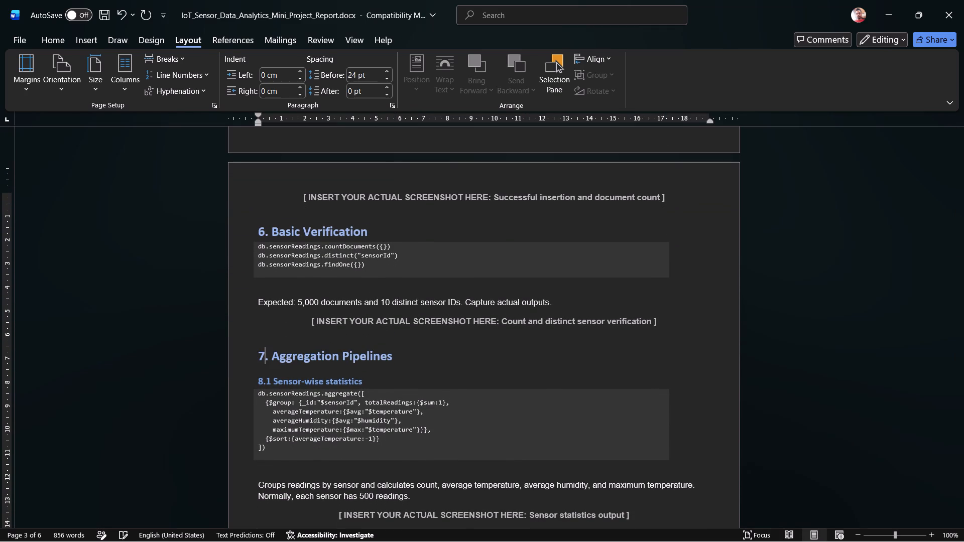
Renumber the Sensor-wise statistics subheading as 7.1 and the High-temperature alerts subheading as 7.2.
scroll(270, 420, down, 5)
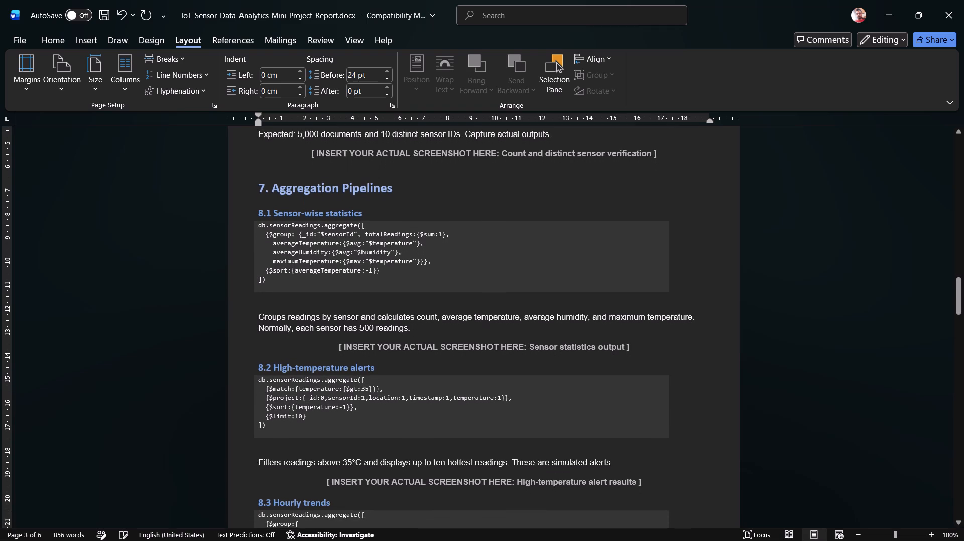
scroll(270, 420, down, 1)
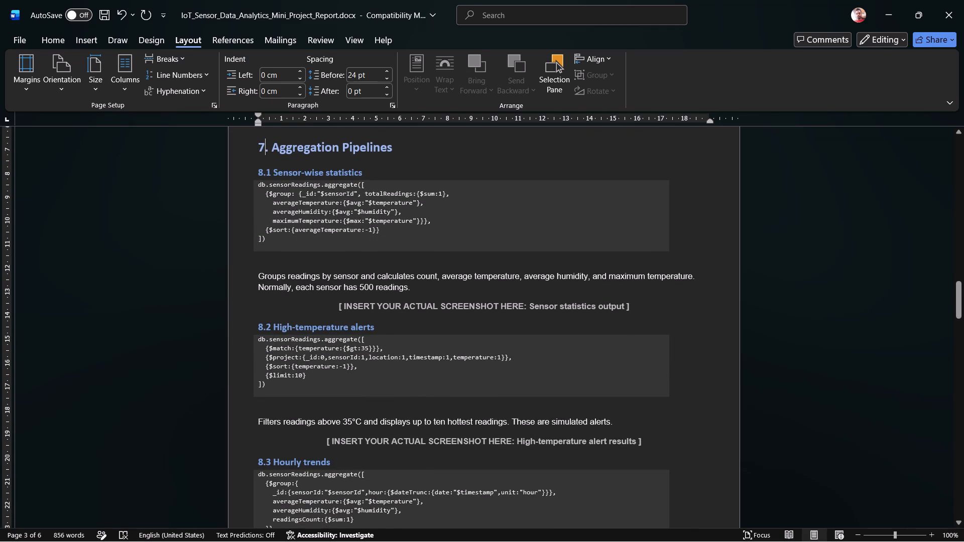
scroll(281, 366, down, 1)
click(264, 146)
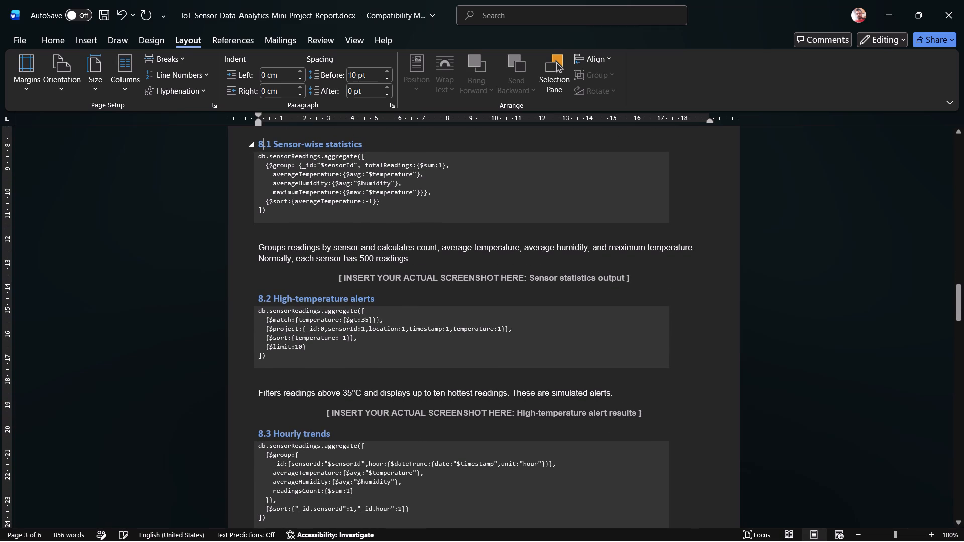
key(BackSpace)
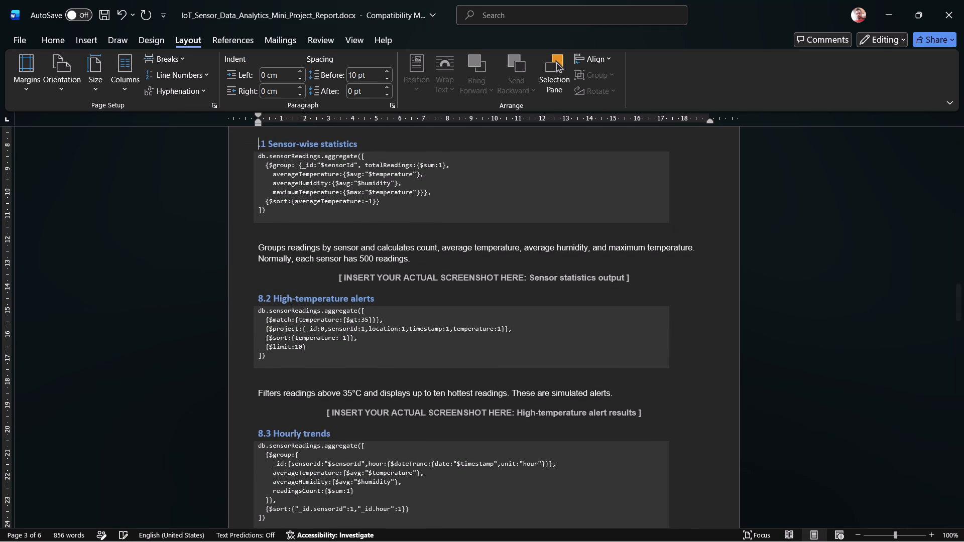
key(7)
click(262, 304)
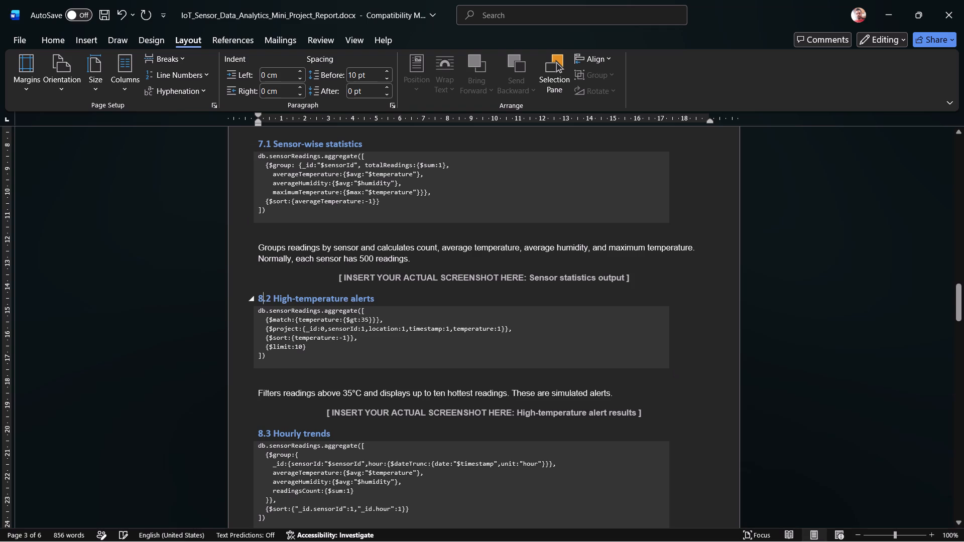
key(7)
key(BackSpace)
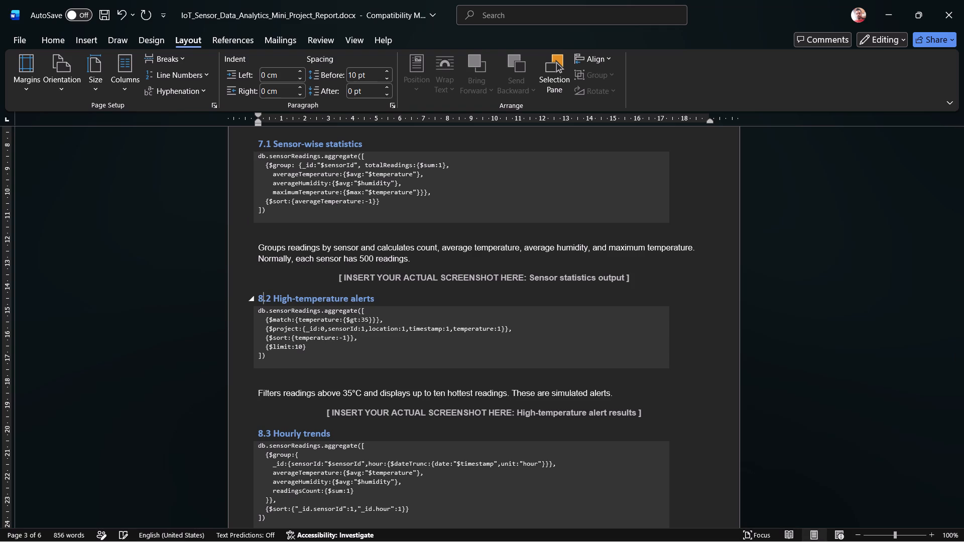
key(7)
key(BackSpace)
key(BackSpace)
key(7)
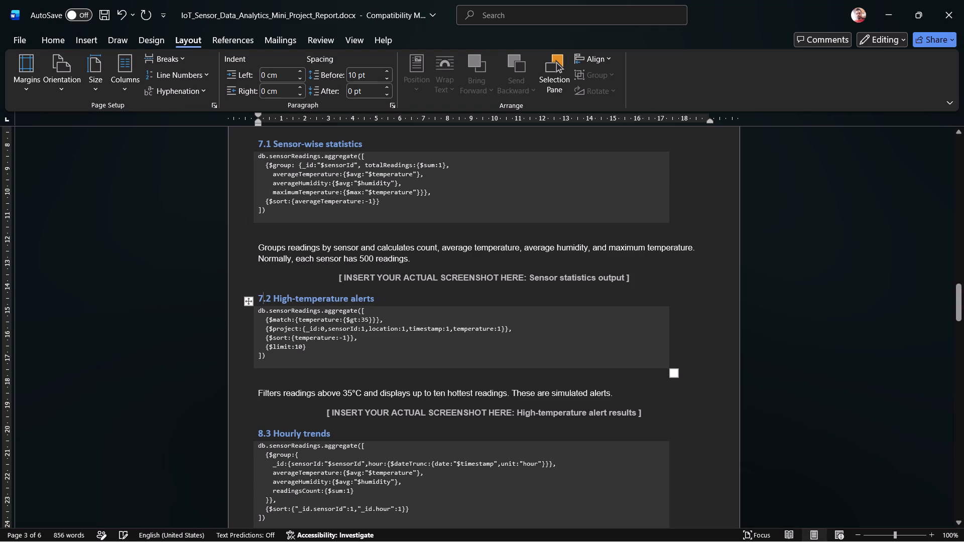
Renumber the Hourly trends subheading as 7.3 and the Daily trends subheading as 7.4.
click(263, 434)
key(BackSpace)
key(7)
scroll(263, 434, down, 2)
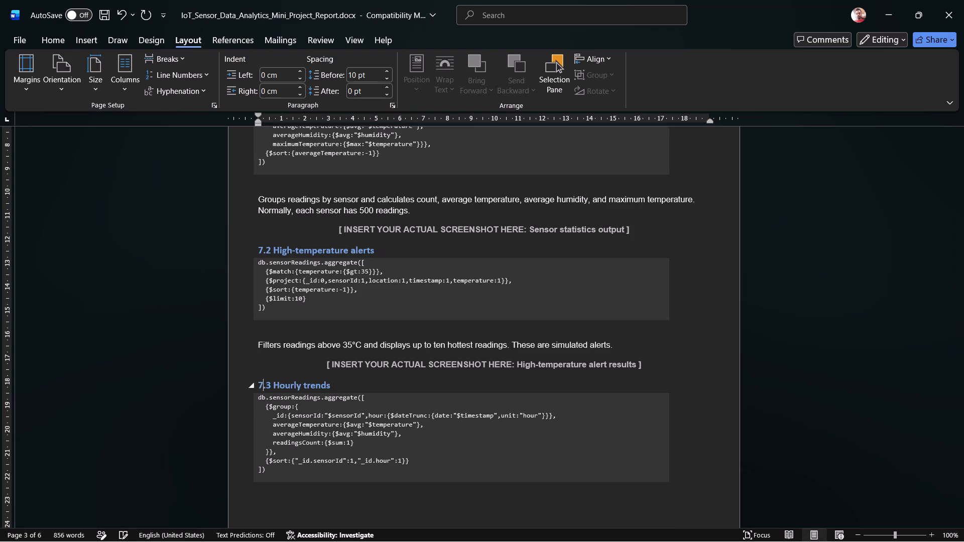
scroll(263, 434, down, 5)
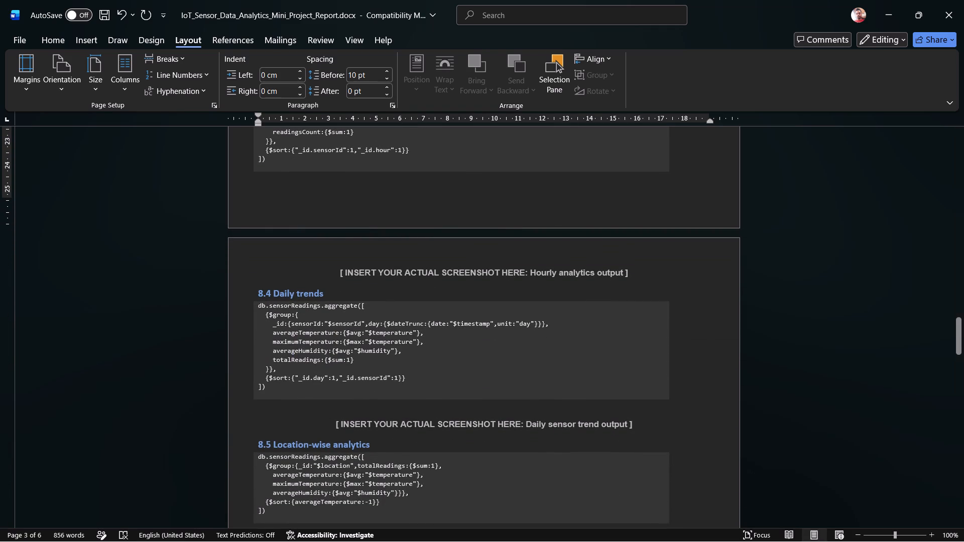
click(262, 293)
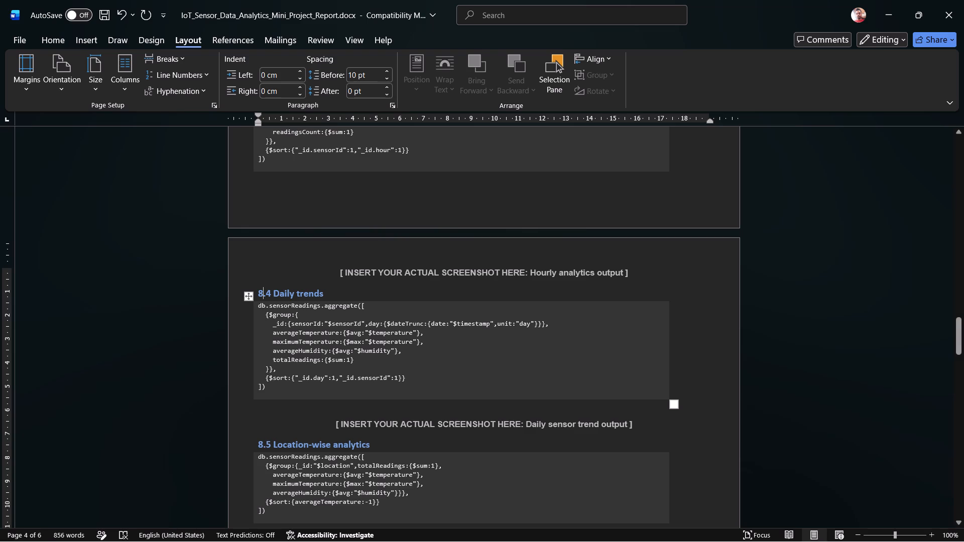
key(BackSpace)
key(7)
Renumber the Location-wise analytics subheading as 7.5 and the Alert counts by sensor subheading as 7.6.
scroll(271, 346, down, 2)
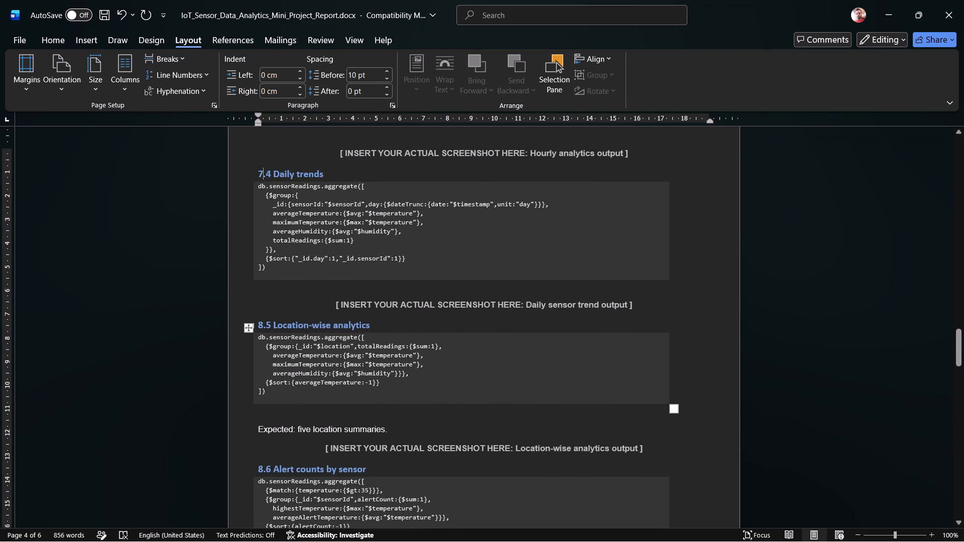
click(262, 326)
key(BackSpace)
key(7)
scroll(263, 326, down, 1)
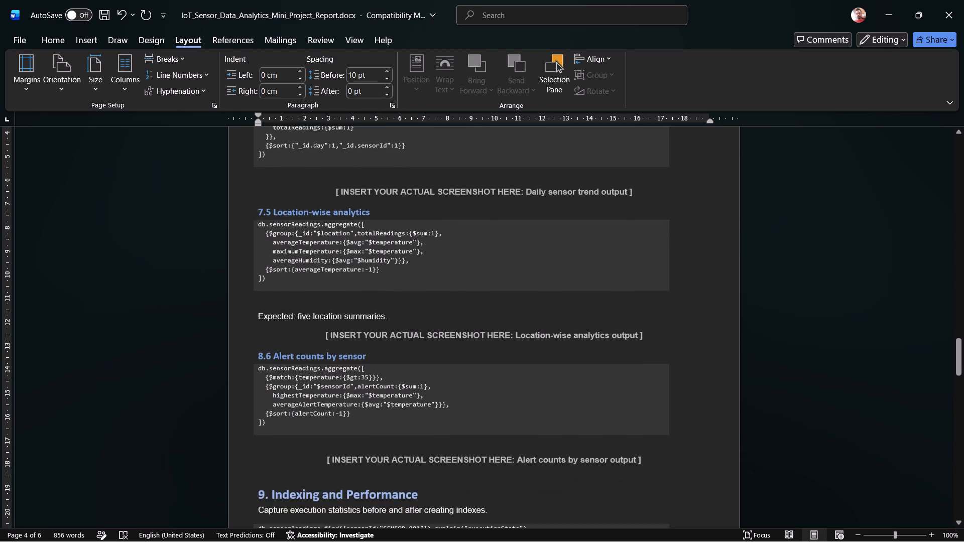
scroll(263, 326, down, 1)
click(263, 343)
key(BackSpace)
key(7)
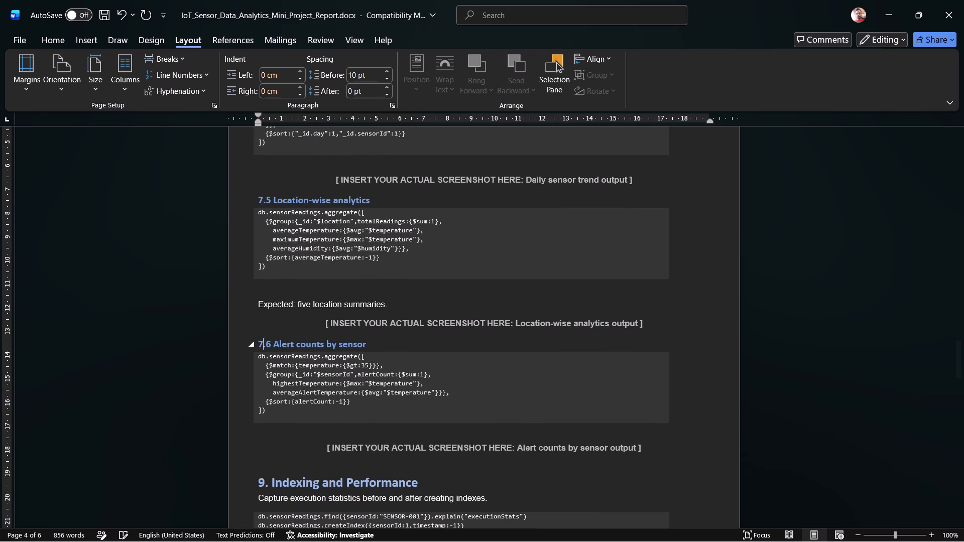
Renumber the Indexing and Performance heading as 8.
scroll(263, 342, down, 2)
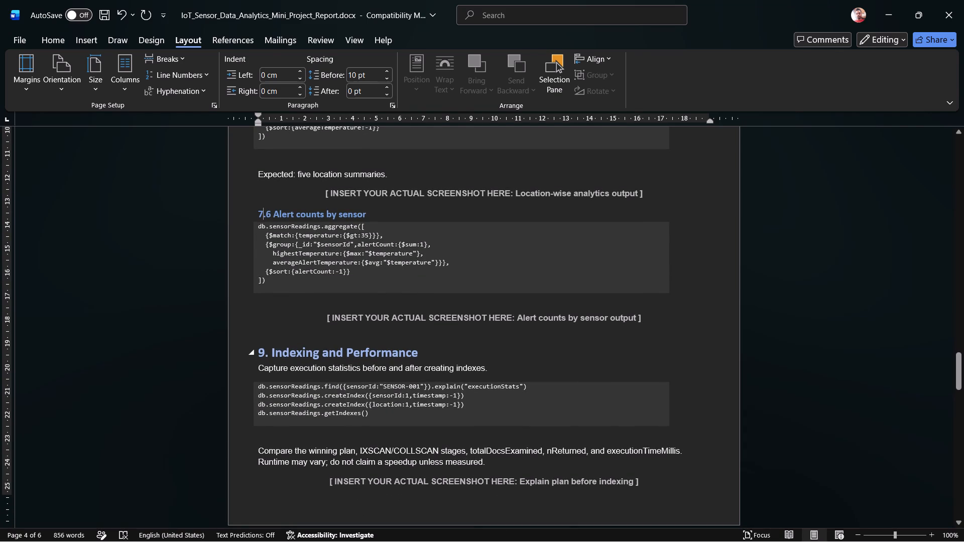
click(265, 354)
key(BackSpace)
key(8)
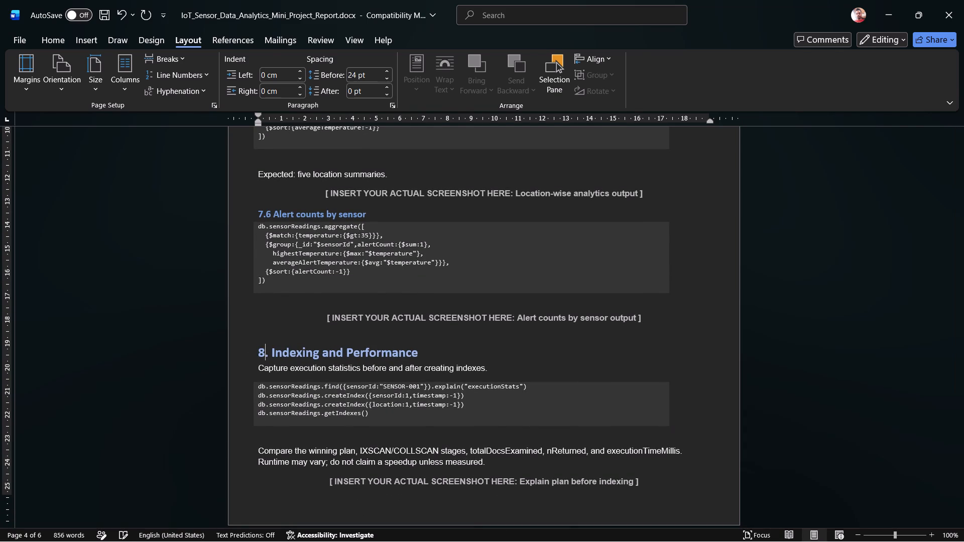
Renumber the Data Quality Checks heading as 9.
scroll(273, 383, down, 3)
click(270, 405)
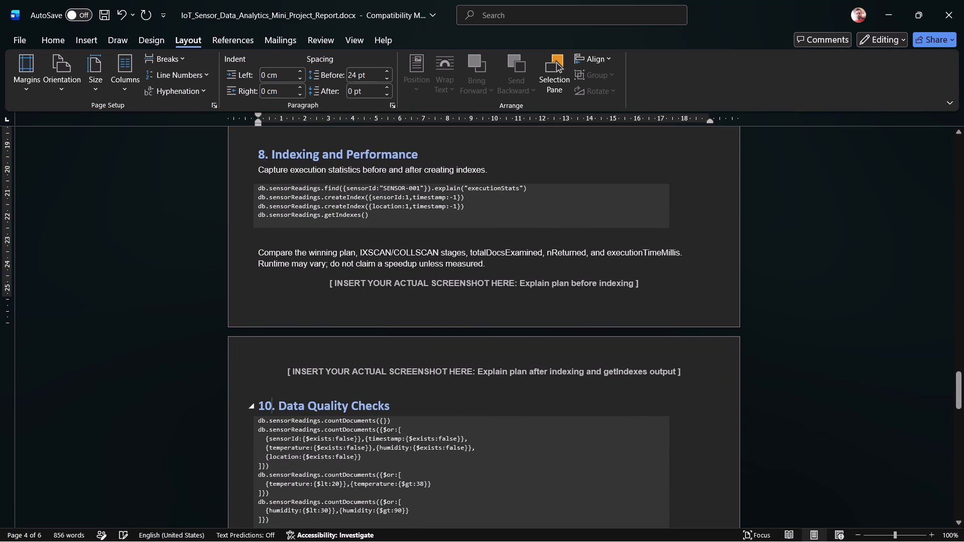
key(BackSpace)
key(BackSpace)
key(9)
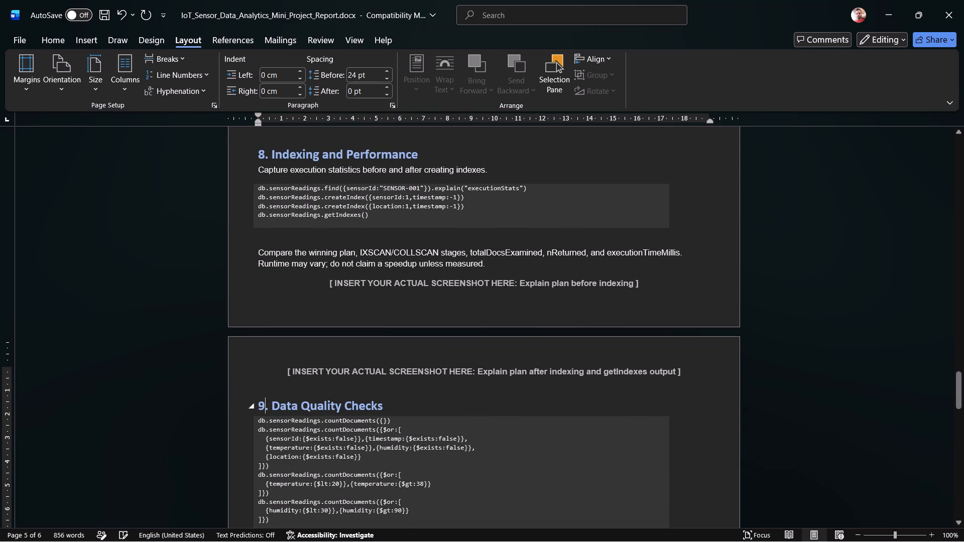
Renumber the Optional JSON Schema Validation heading as 10.
scroll(271, 404, down, 4)
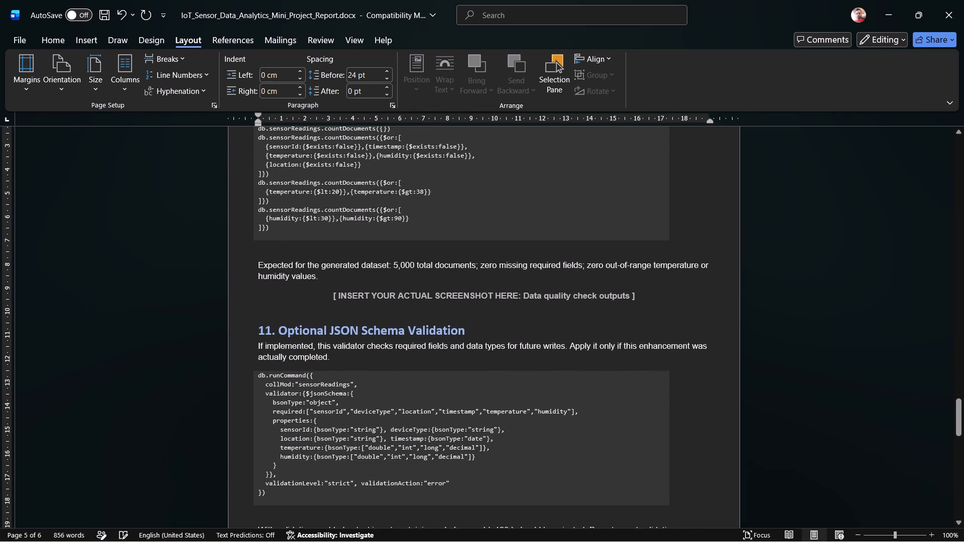
click(272, 334)
key(BackSpace)
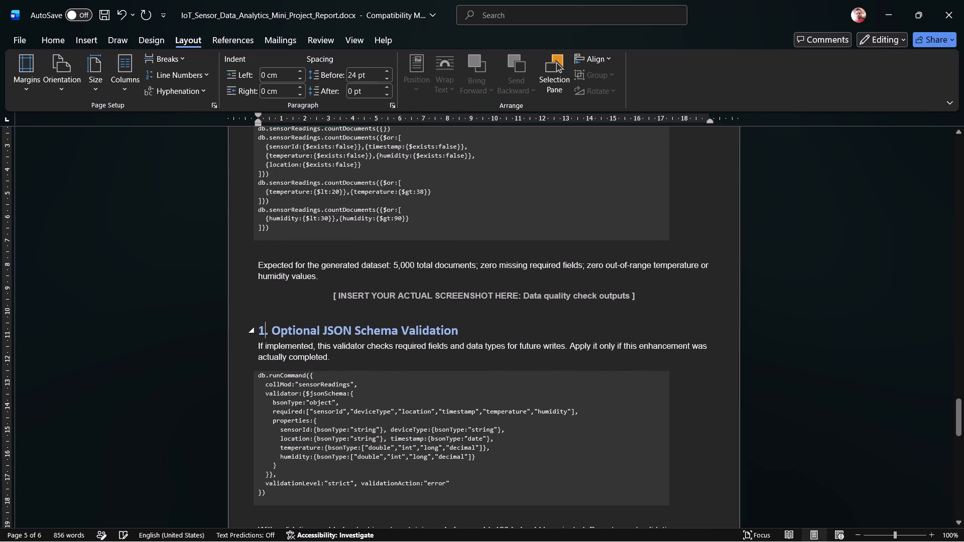
key(0)
Collapse the Testing Summary section so that its table is hidden under the heading.
scroll(272, 337, down, 5)
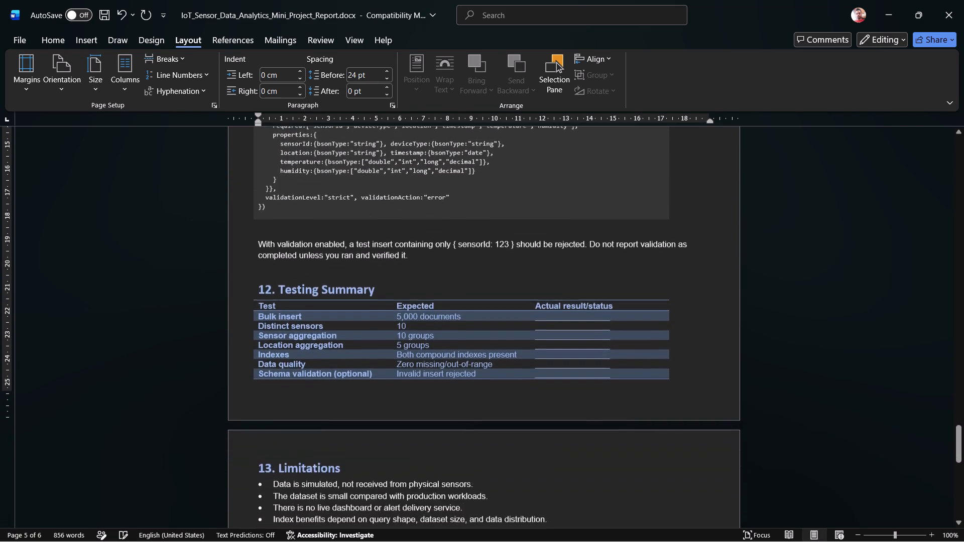
scroll(272, 337, down, 1)
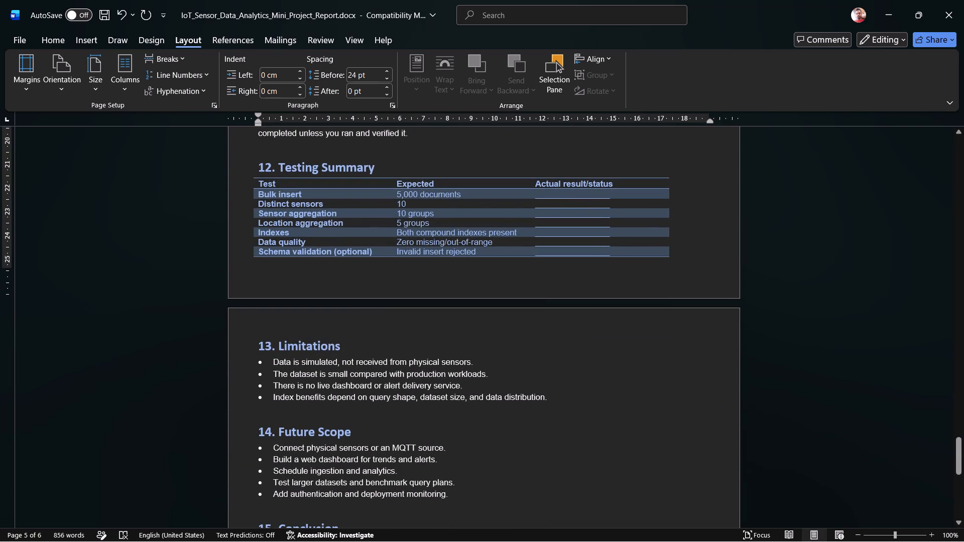
scroll(273, 227, up, 1)
drag(254, 256, 330, 294)
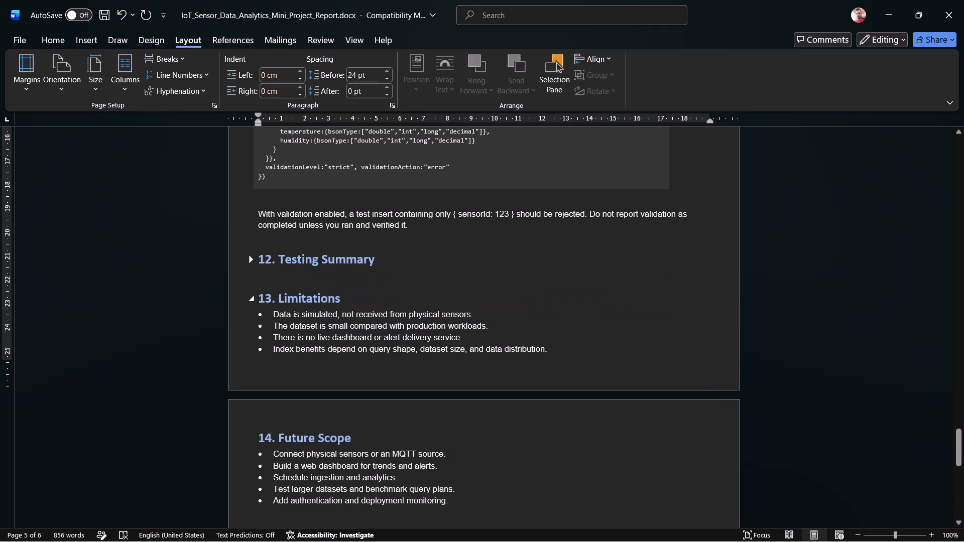
Delete the Appendix: Final Verification Commands heading and its code block at the end of the report.
scroll(303, 285, down, 4)
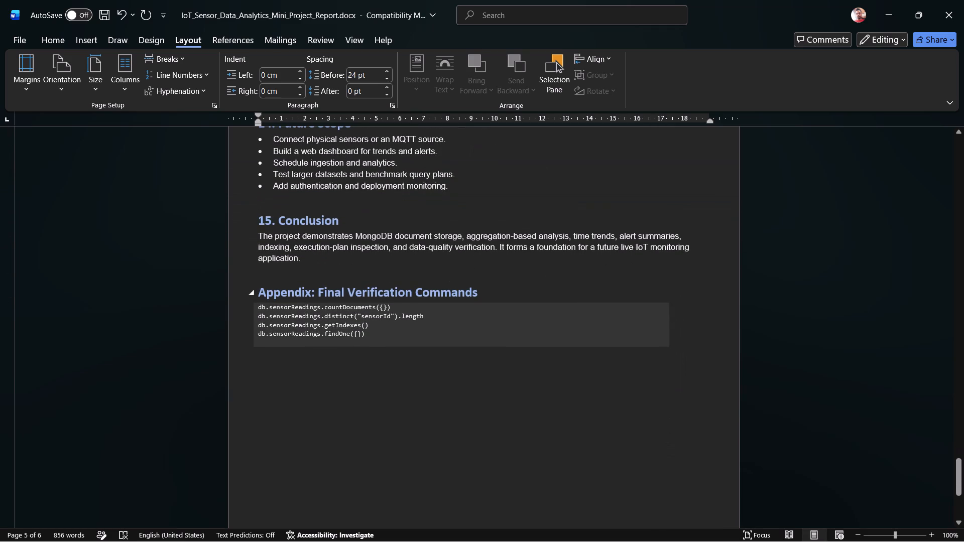
scroll(303, 285, down, 1)
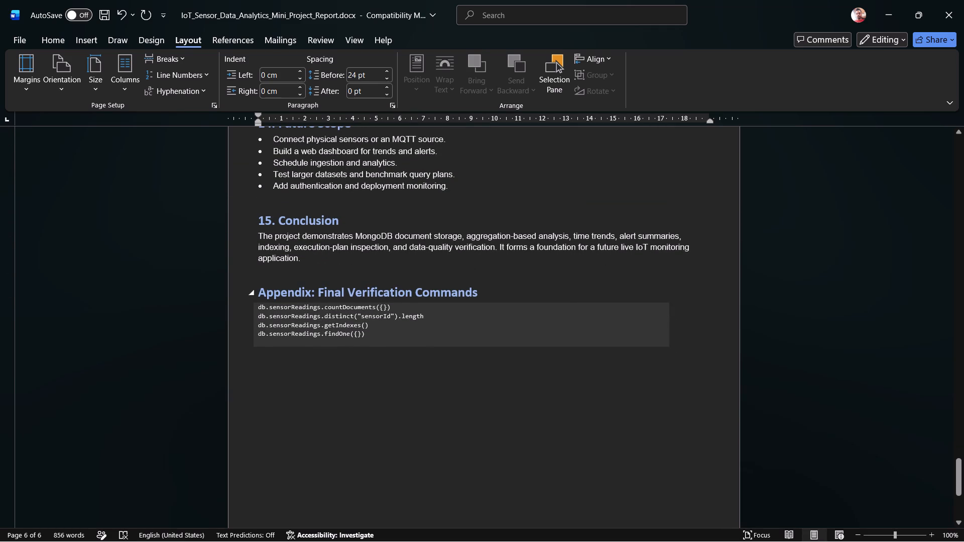
click(253, 293)
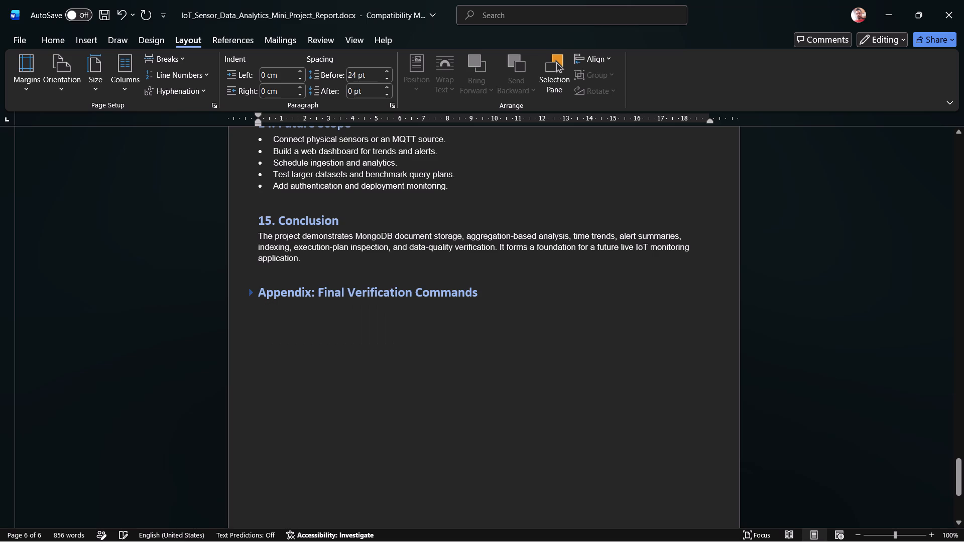
drag(501, 292, 379, 291)
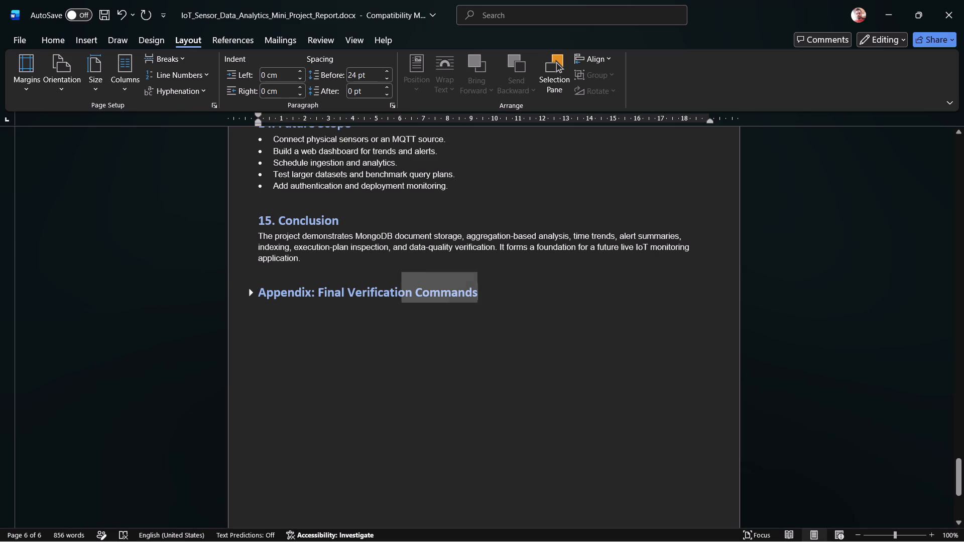
drag(379, 291, 233, 293)
key(BackSpace)
key(BackSpace)
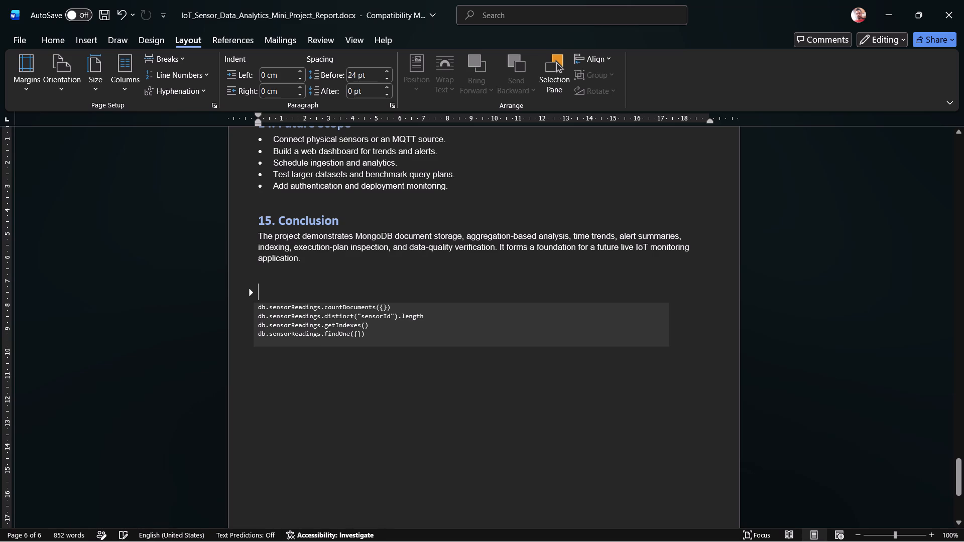
key(BackSpace)
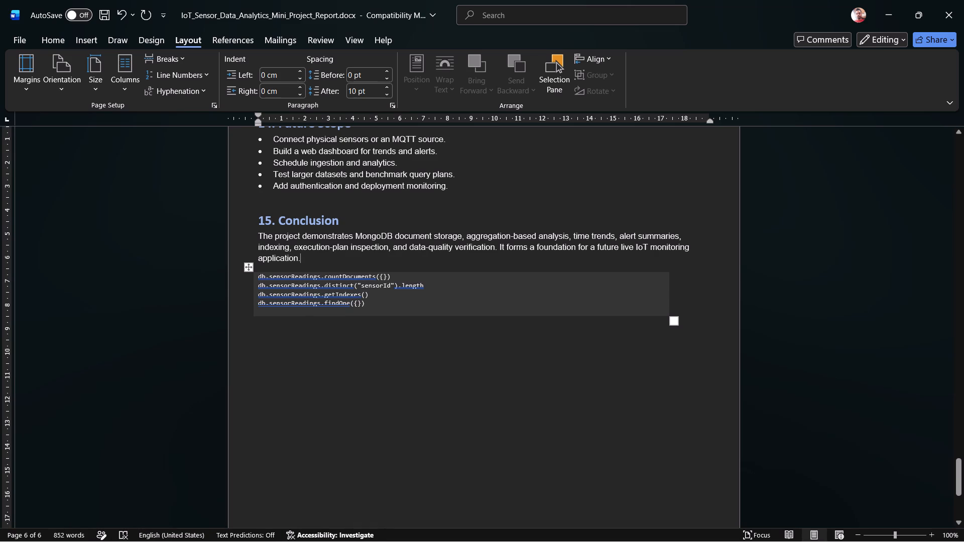
click(676, 321)
key(BackSpace)
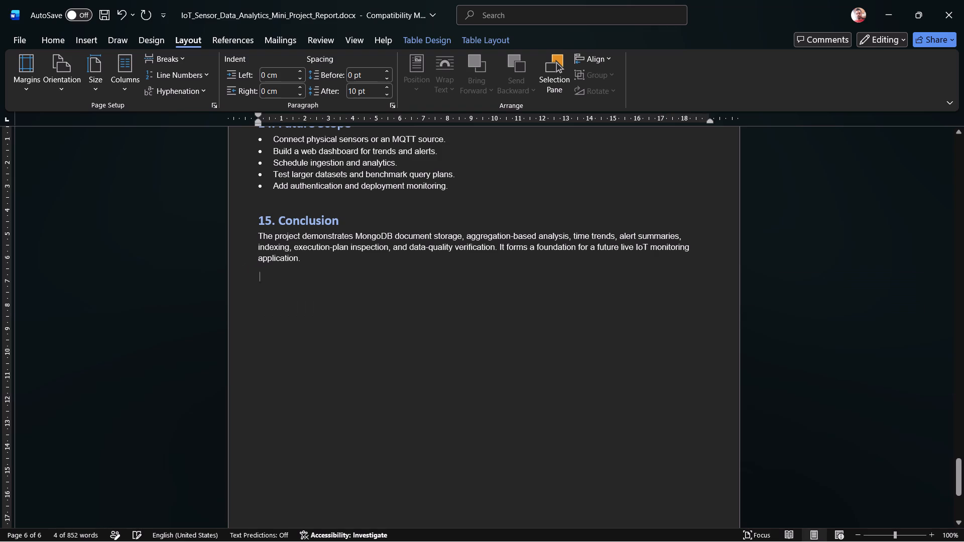
key(BackSpace)
Delete the Testing Summary, Limitations and Future Scope sections in full, keeping the Conclusion.
scroll(676, 319, up, 2)
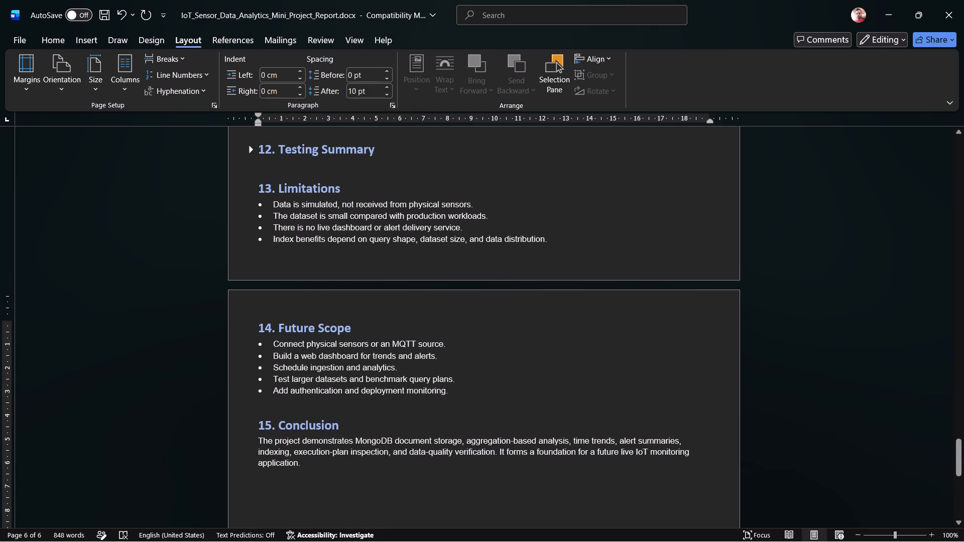
scroll(676, 319, up, 1)
drag(465, 393, 324, 290)
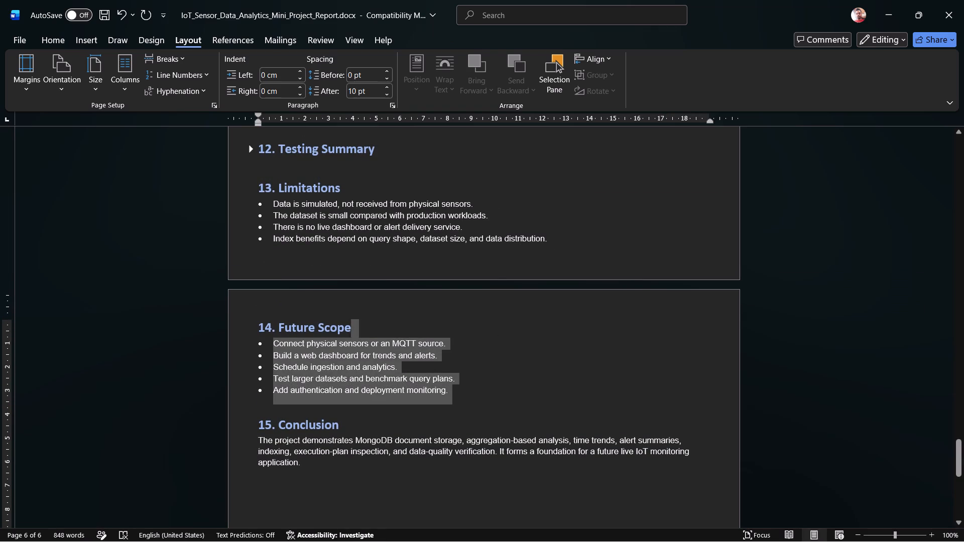
drag(324, 290, 246, 157)
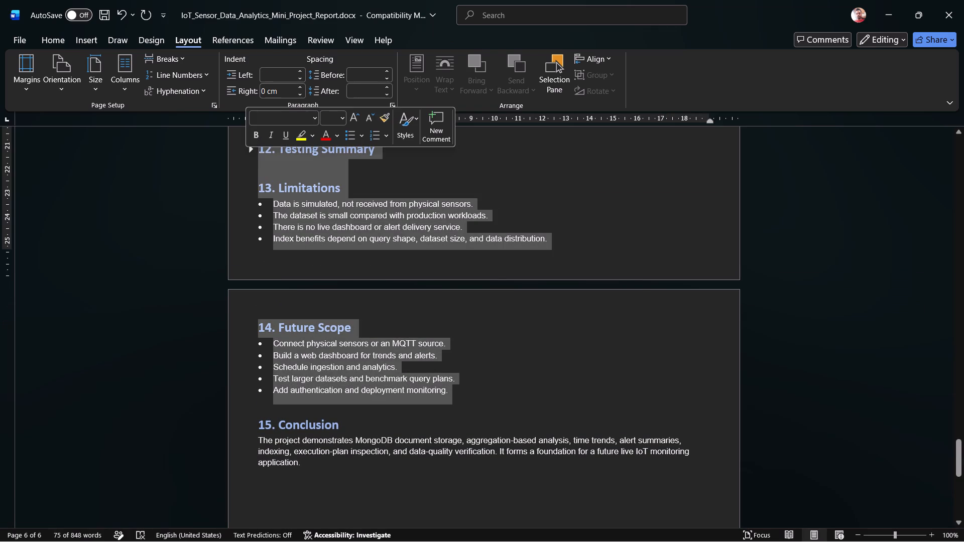
key(BackSpace)
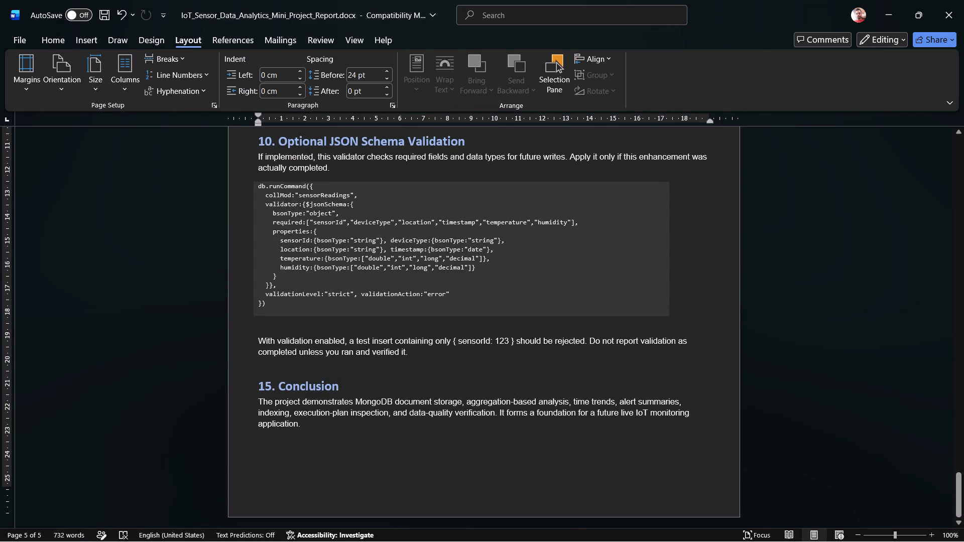
Remove the section number from the Conclusion heading, keeping it as a separate heading.
drag(279, 387, 252, 387)
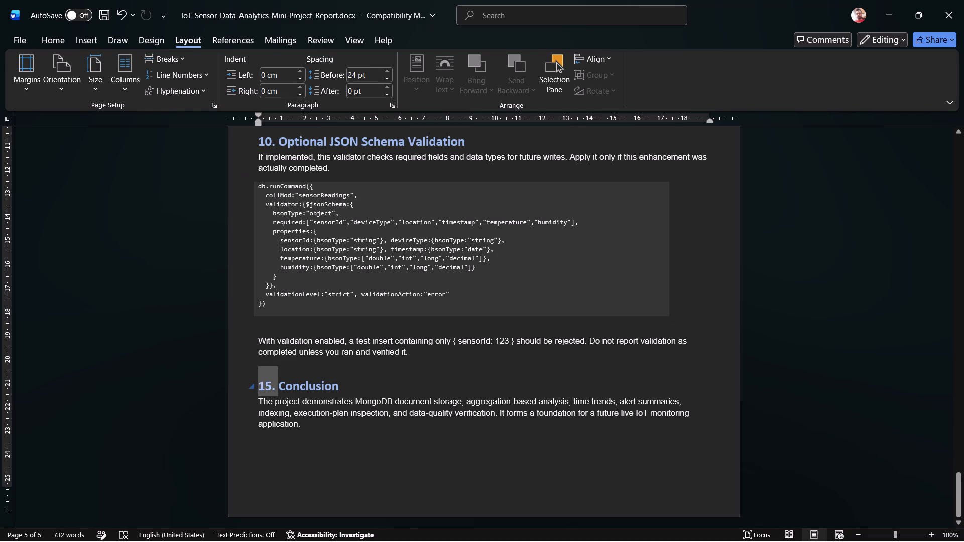
drag(252, 387, 252, 386)
key(BackSpace)
key(BackSpace)
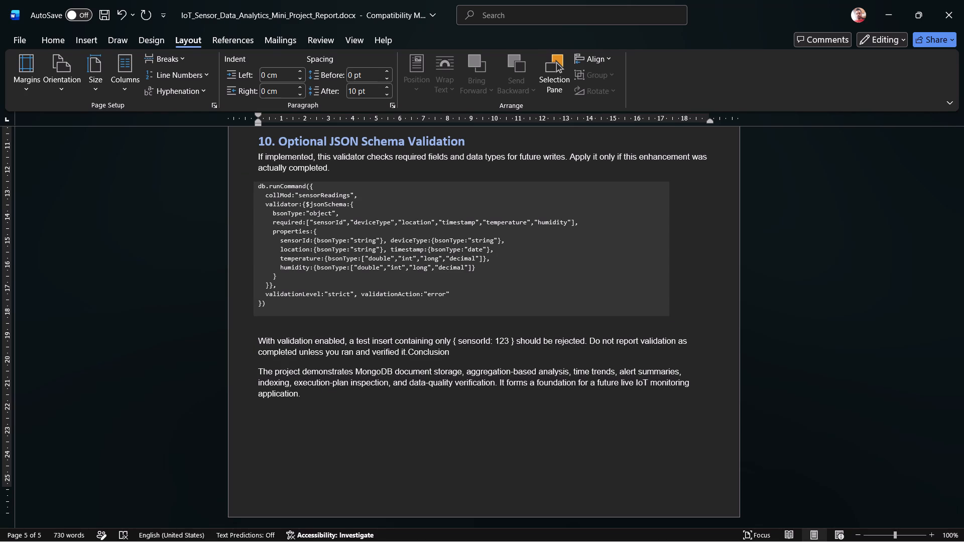
key(ctrl+z)
key(ctrl+z)
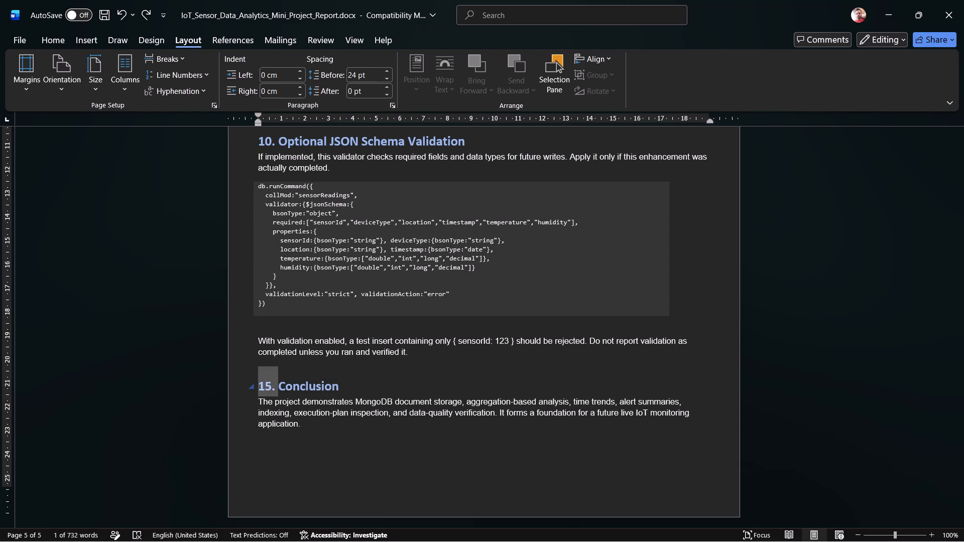
key(BackSpace)
click(371, 456)
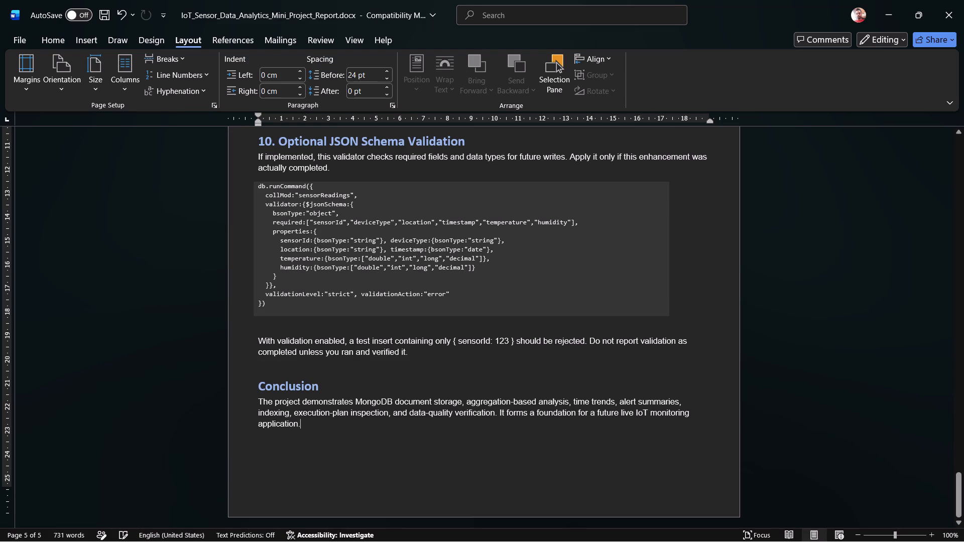
Delete the "With validation enabled" paragraph between the schema validation code block and the Conclusion heading.
scroll(371, 456, up, 3)
scroll(371, 456, down, 5)
scroll(371, 456, up, 1)
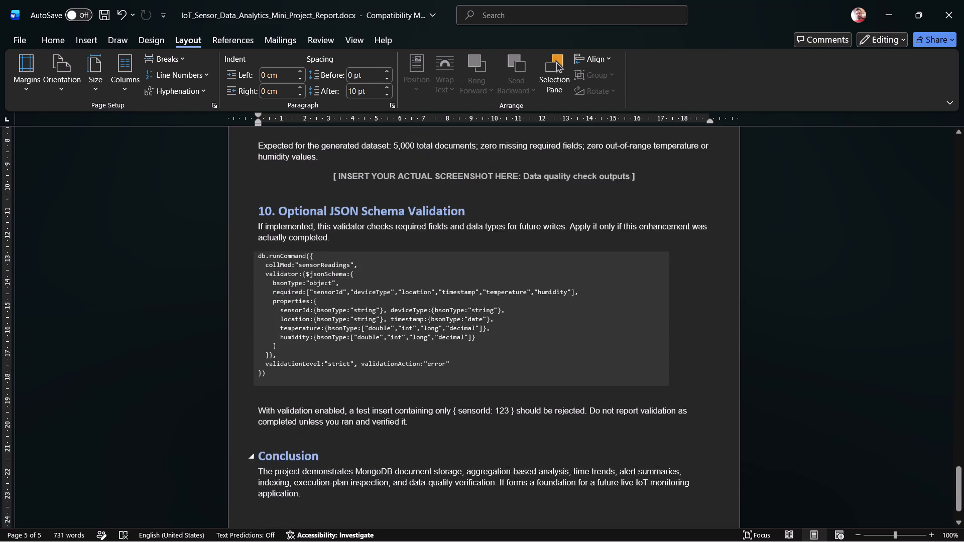
scroll(371, 456, up, 1)
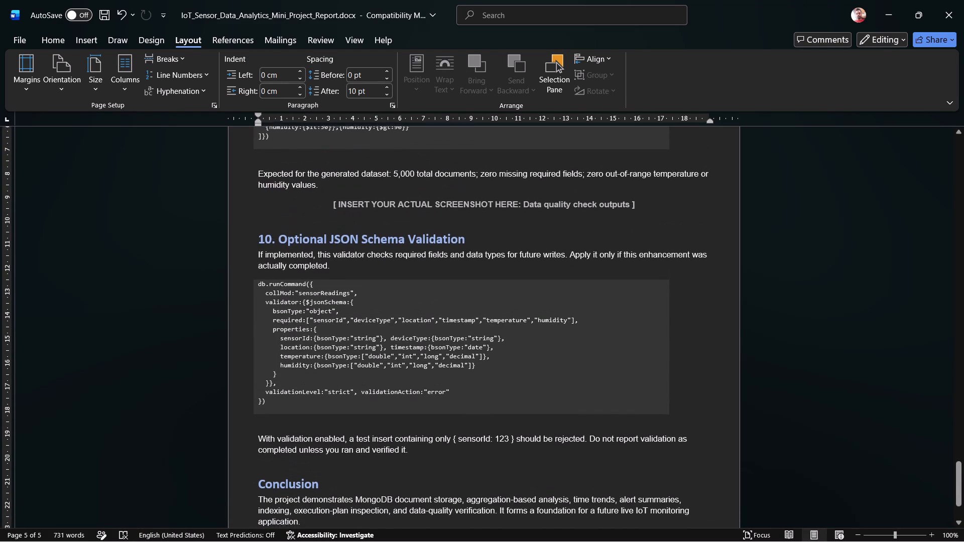
scroll(371, 456, up, 1)
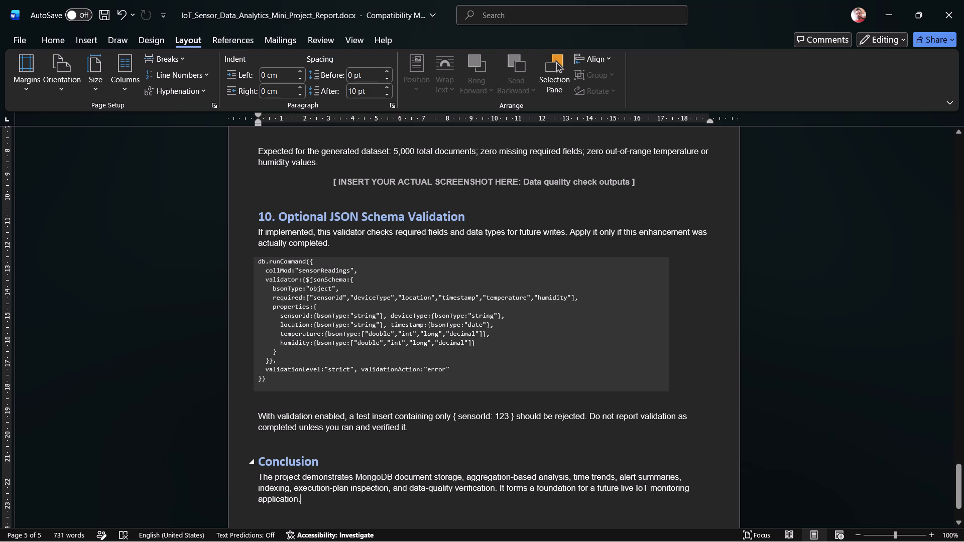
drag(410, 427, 345, 428)
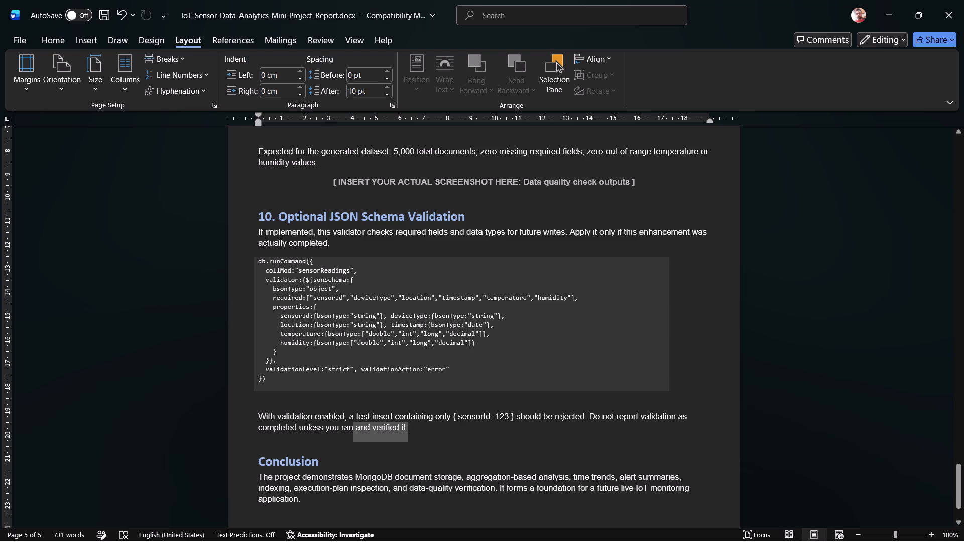
drag(345, 428, 253, 417)
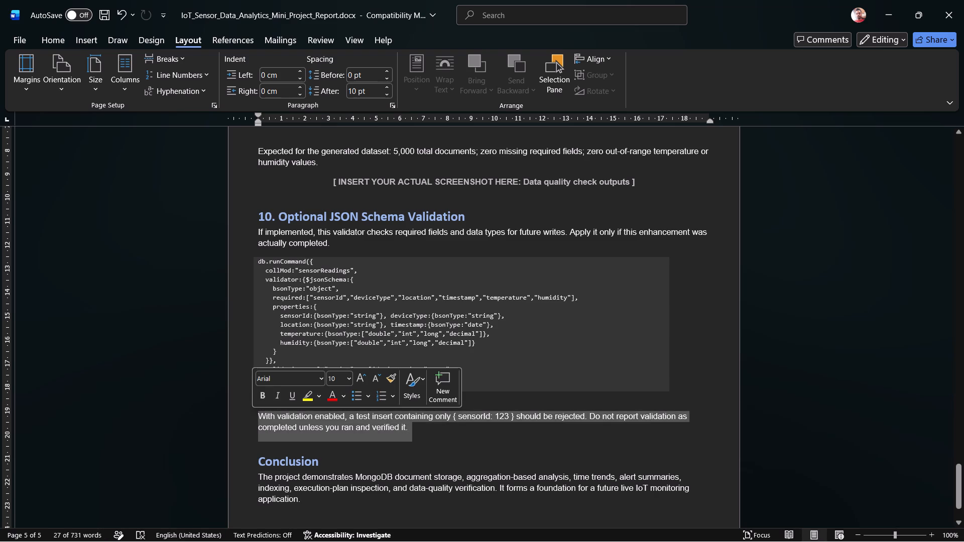
key(BackSpace)
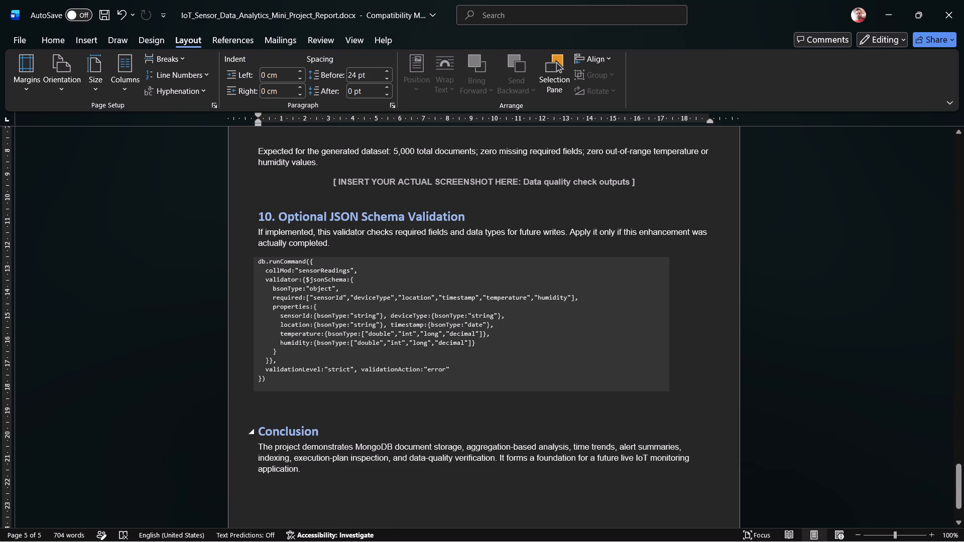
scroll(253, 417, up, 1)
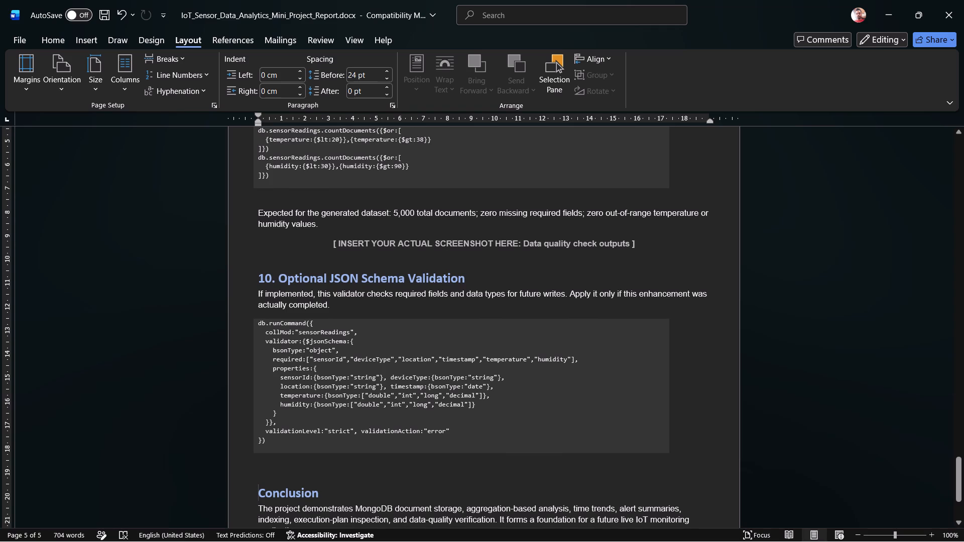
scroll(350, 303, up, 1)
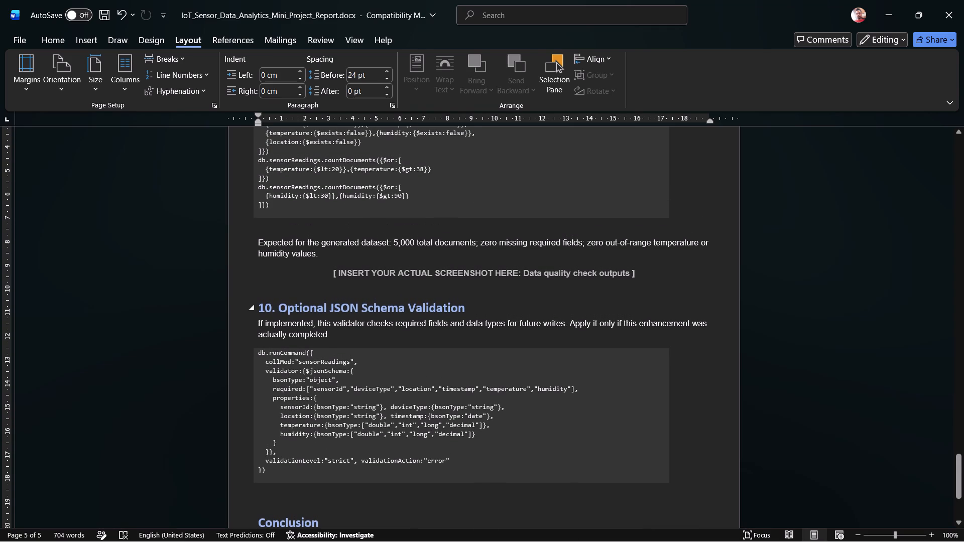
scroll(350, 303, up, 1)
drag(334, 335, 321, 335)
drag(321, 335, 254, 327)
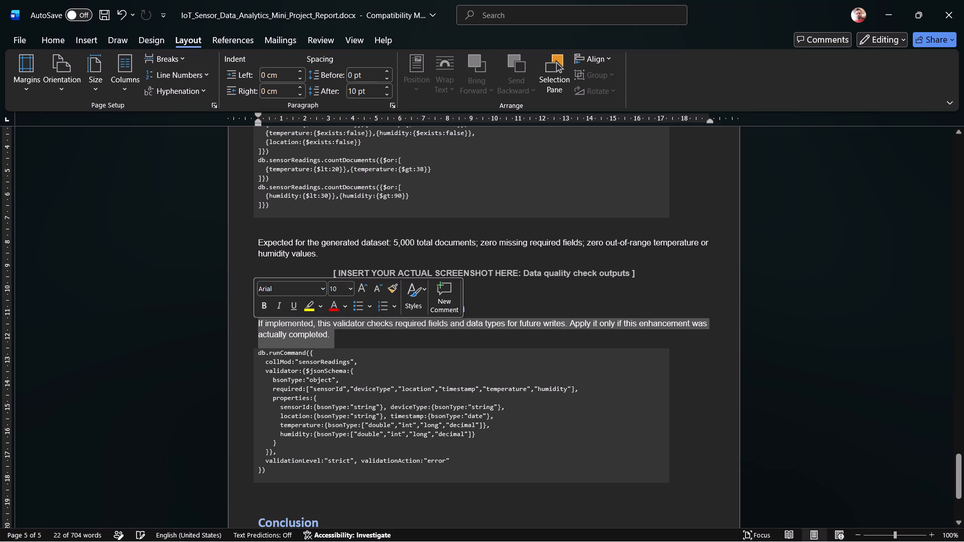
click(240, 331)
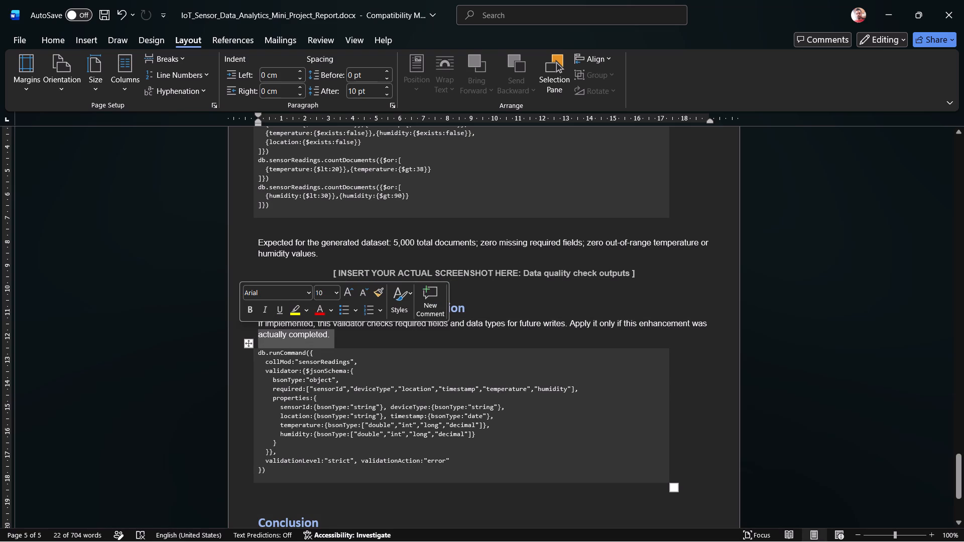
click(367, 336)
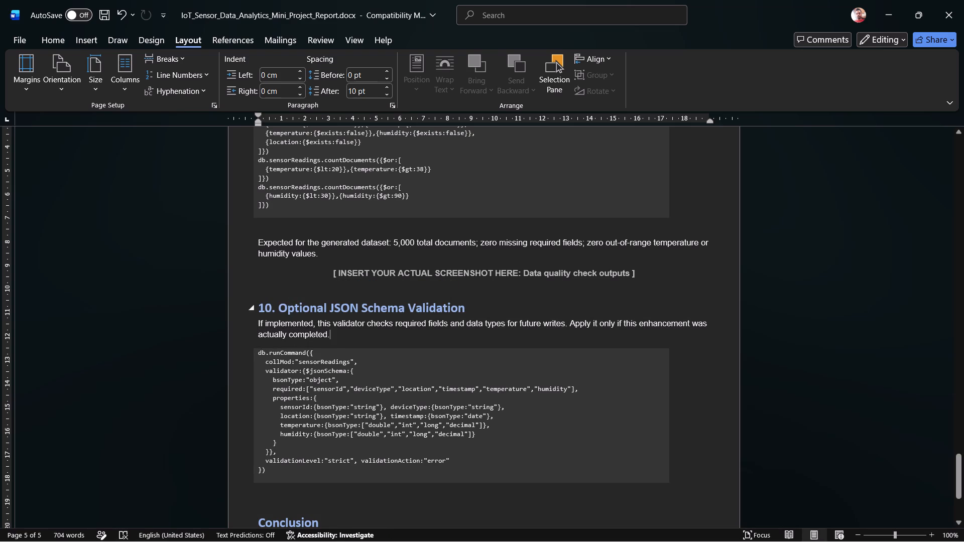
Remove the word "Optional" from the section 10 heading so it reads "10. JSON Schema Validation".
drag(331, 308, 278, 312)
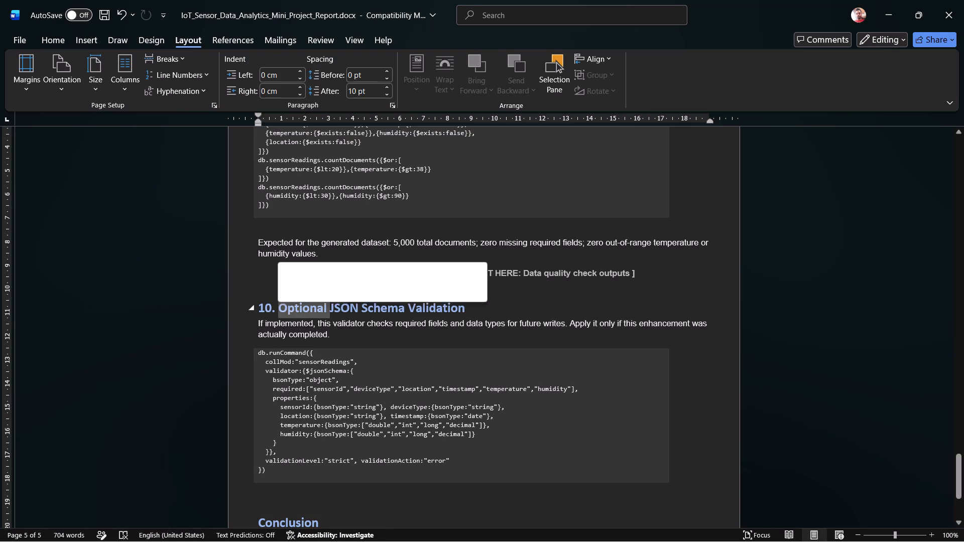
key(BackSpace)
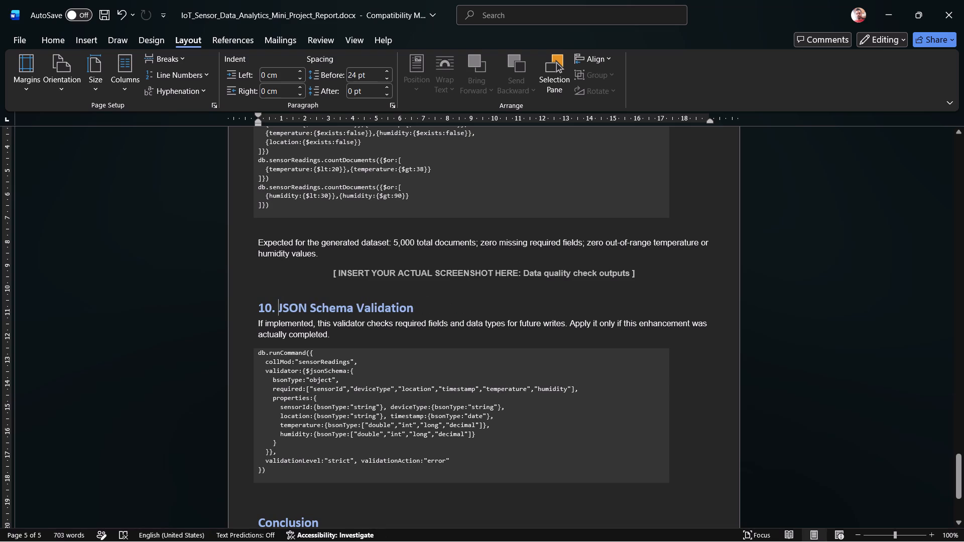
Delete the "If implemented, this validator checks" paragraph under the JSON Schema Validation heading, including its empty line.
drag(334, 337, 259, 324)
key(BackSpace)
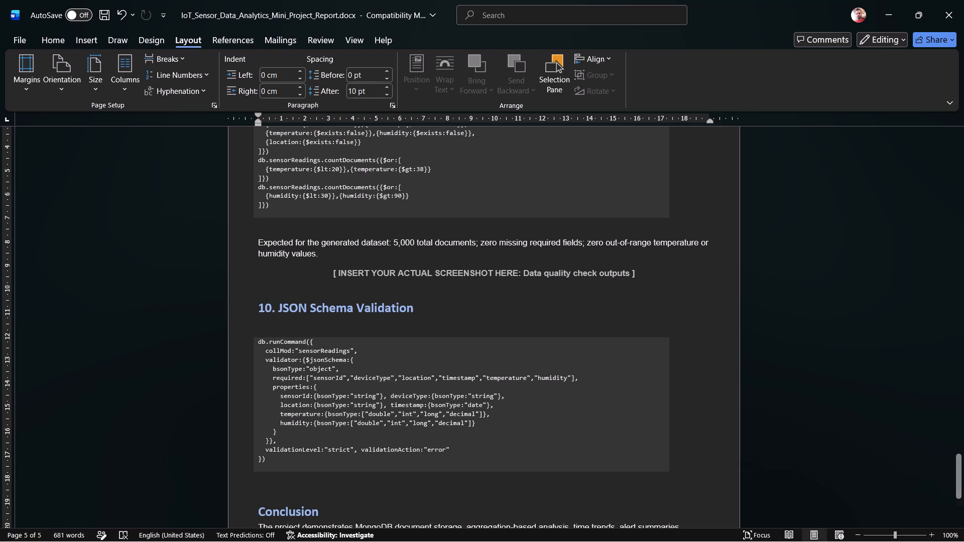
key(BackSpace)
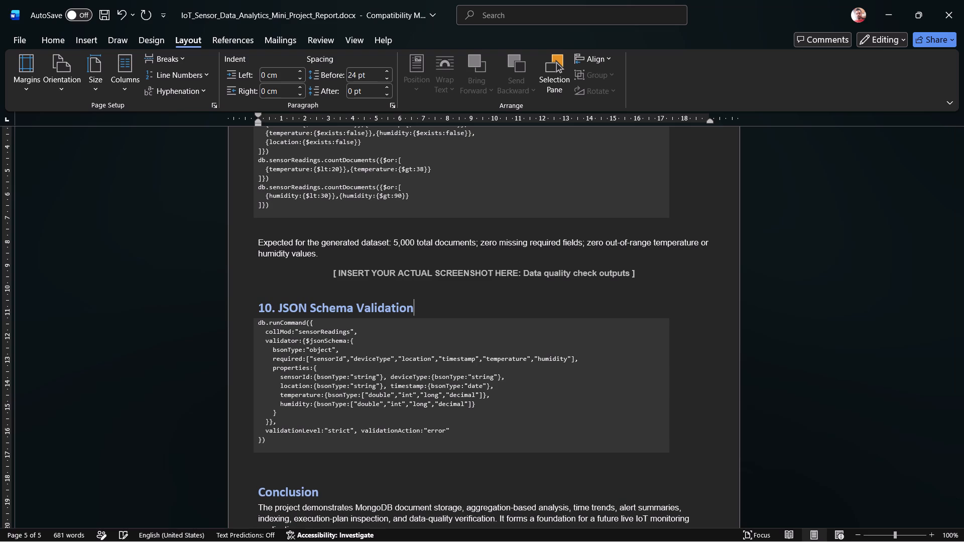
Remove the blank line between the 7.5 Location-wise analytics code block and "Expected: five location summaries.".
scroll(259, 324, up, 5)
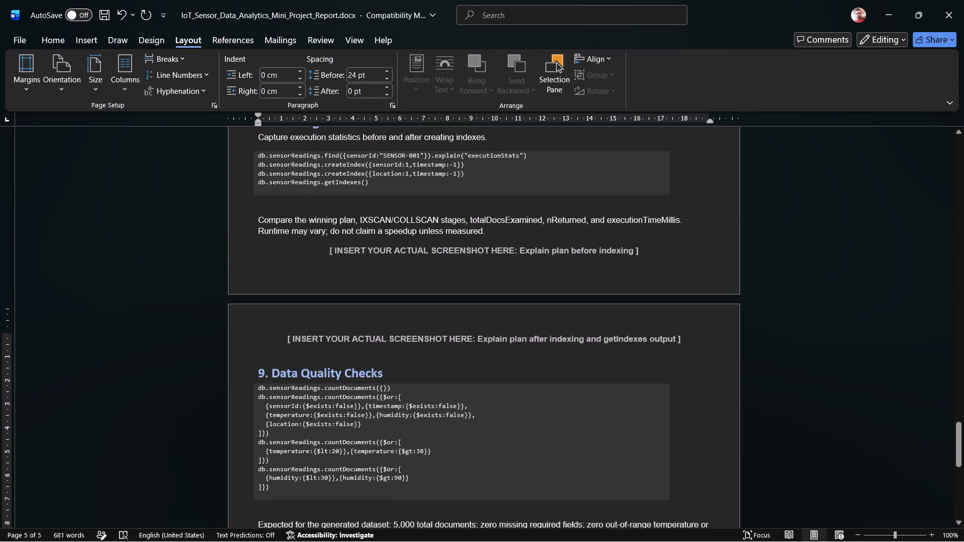
scroll(259, 324, up, 2)
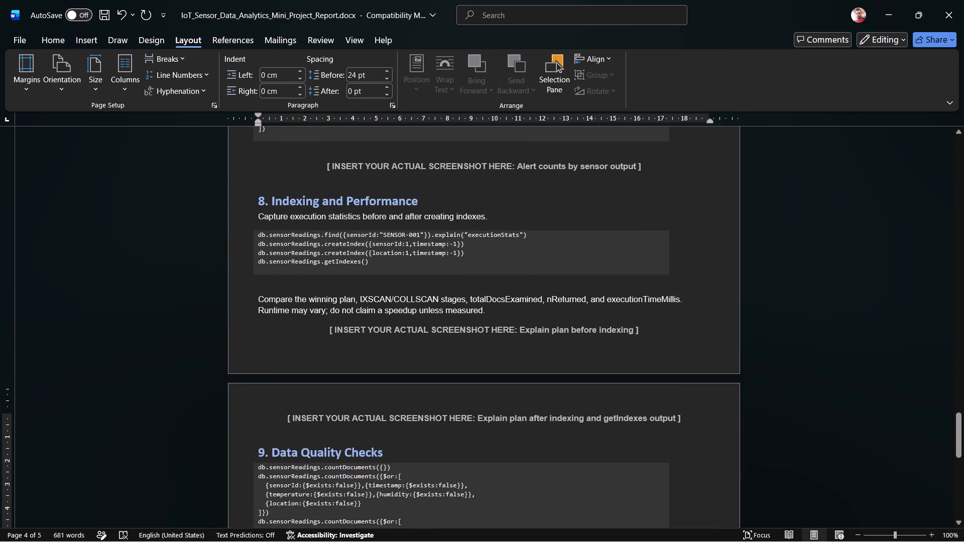
scroll(308, 316, up, 1)
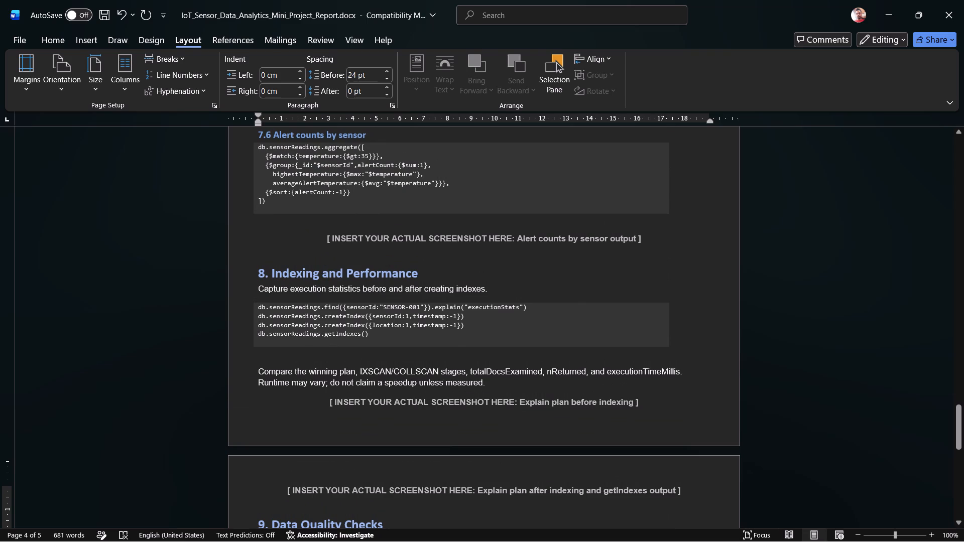
scroll(308, 316, up, 2)
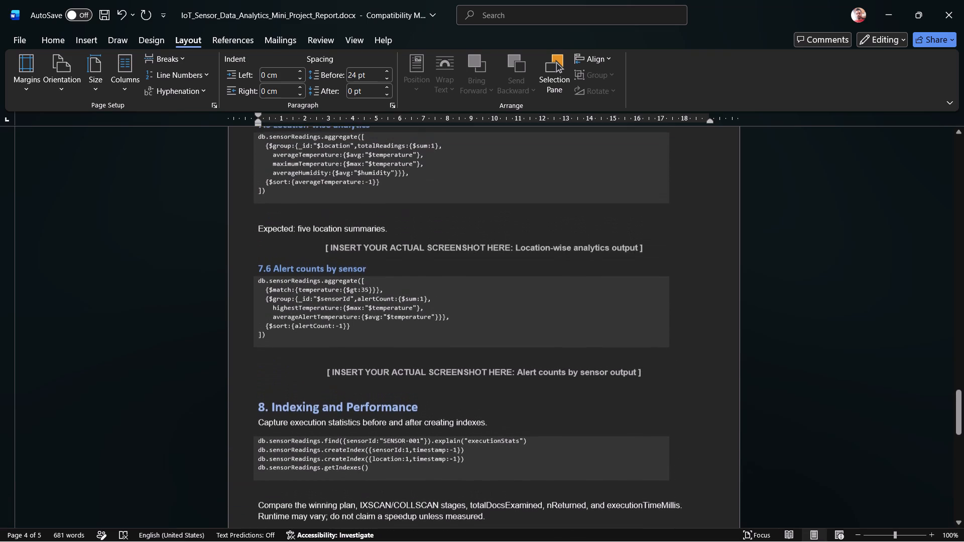
scroll(308, 316, up, 4)
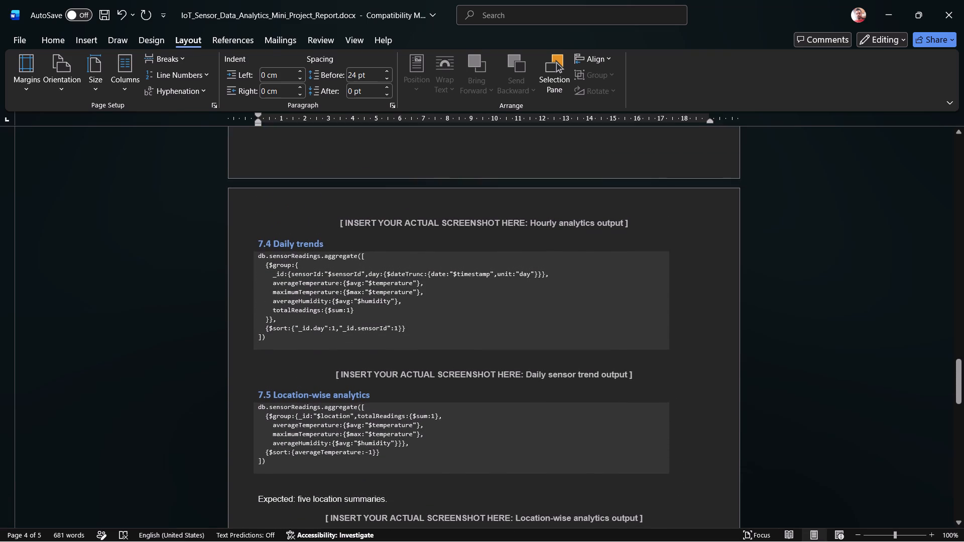
scroll(308, 316, up, 1)
click(280, 485)
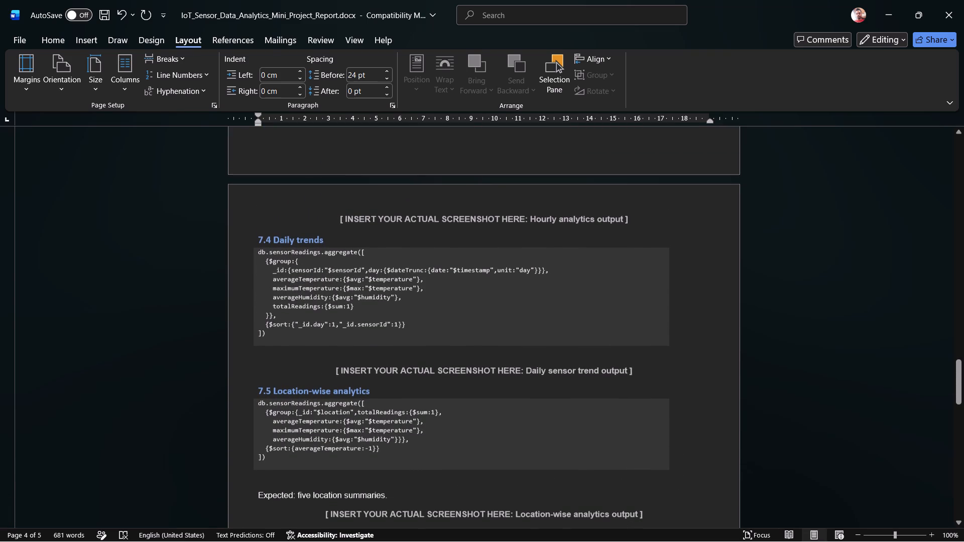
key(BackSpace)
key(Down)
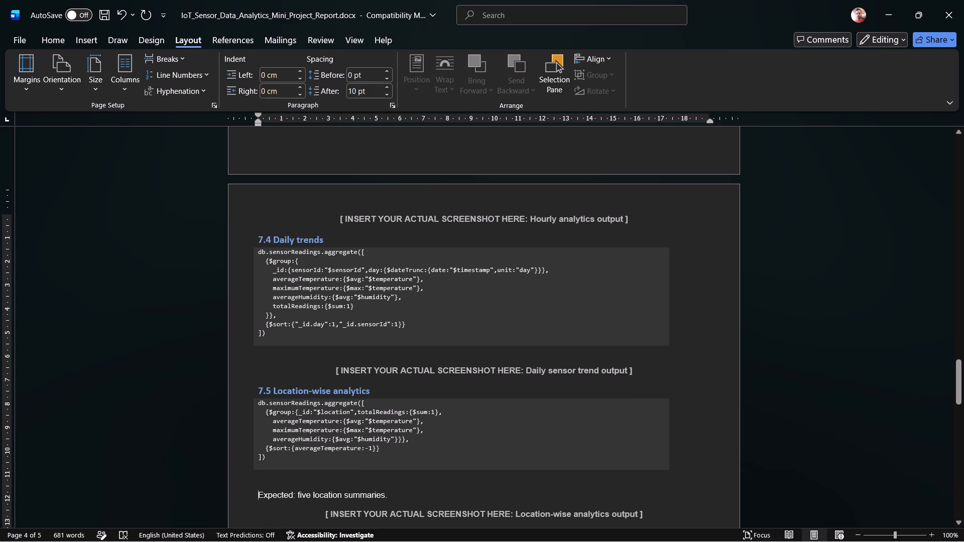
key(BackSpace)
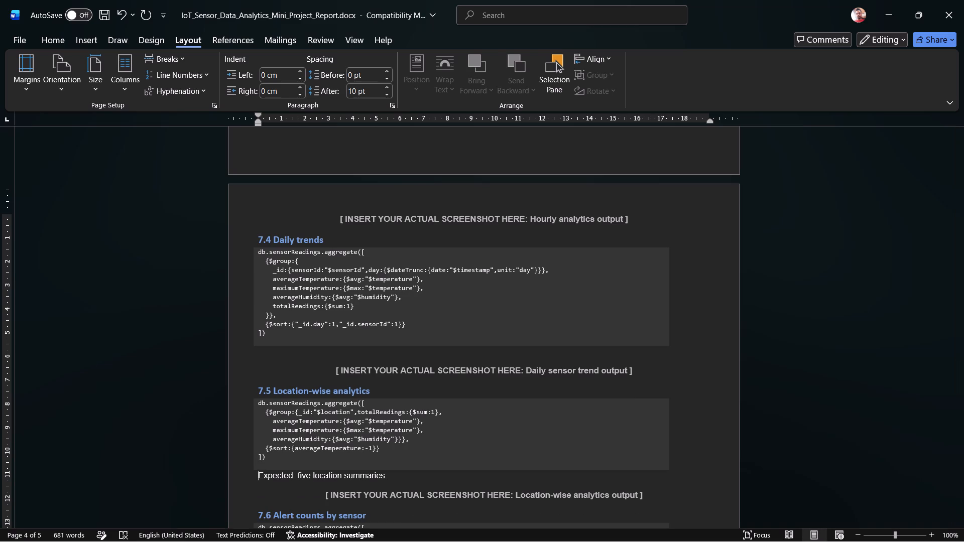
Remove the blank lines between the code blocks and the explanatory text below them in sections 7.2, 7.1 and 6.
scroll(280, 485, up, 5)
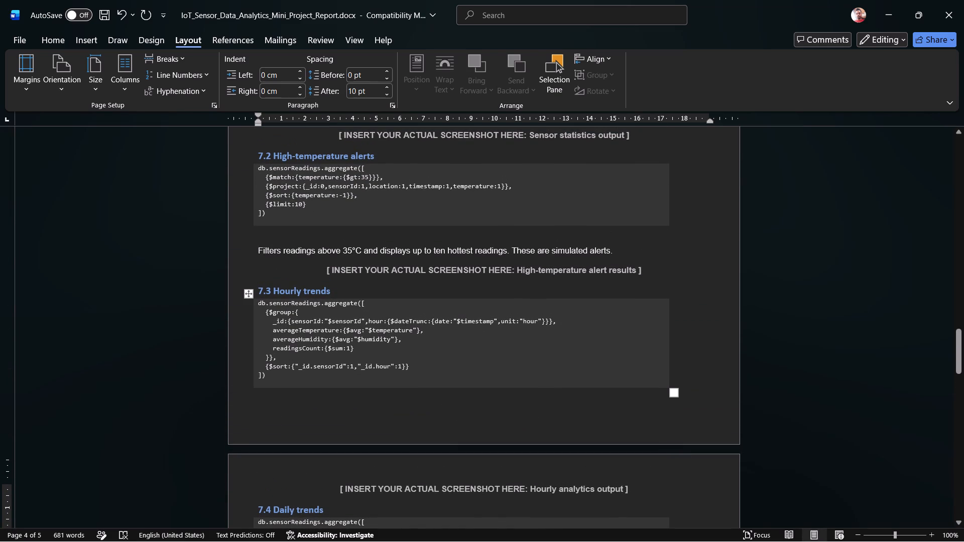
click(259, 248)
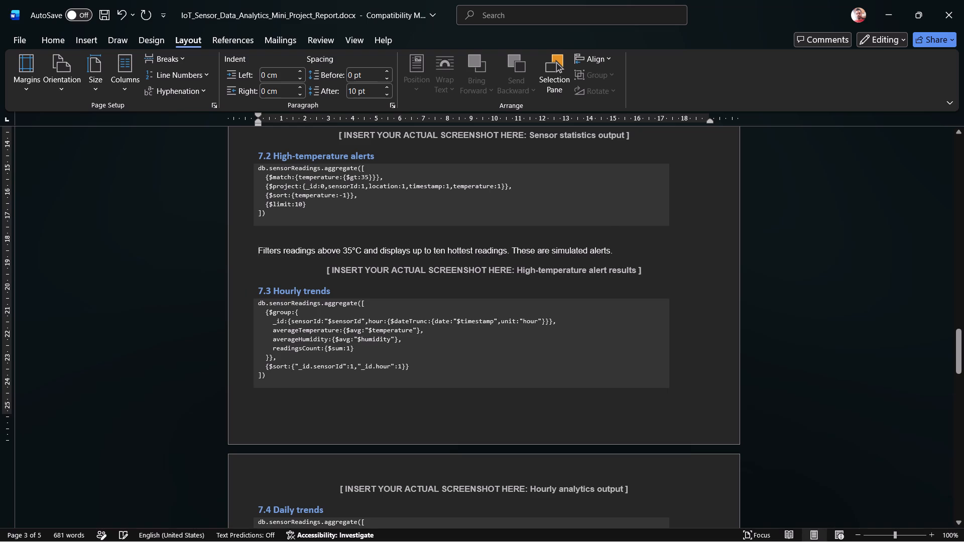
key(BackSpace)
scroll(259, 248, up, 3)
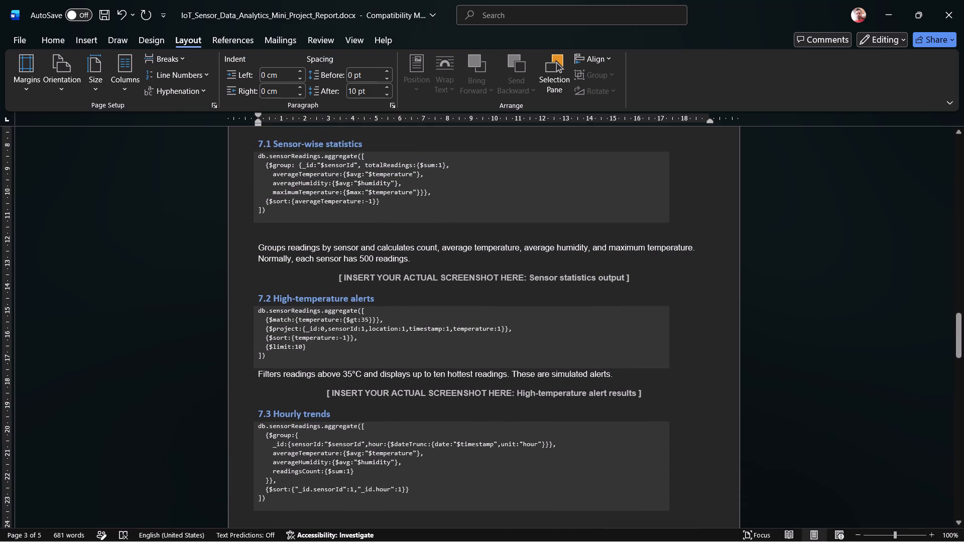
click(259, 250)
key(BackSpace)
scroll(259, 250, up, 1)
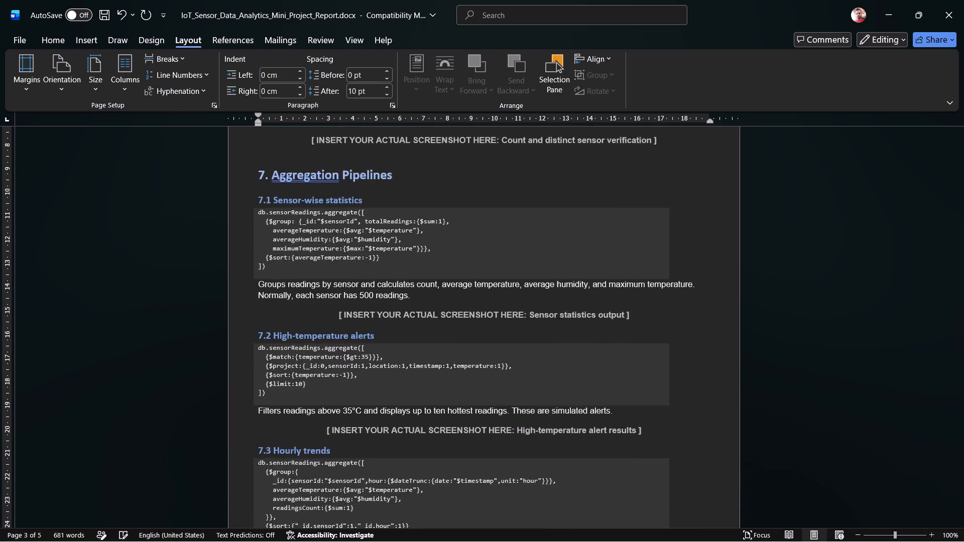
scroll(259, 250, up, 4)
click(258, 280)
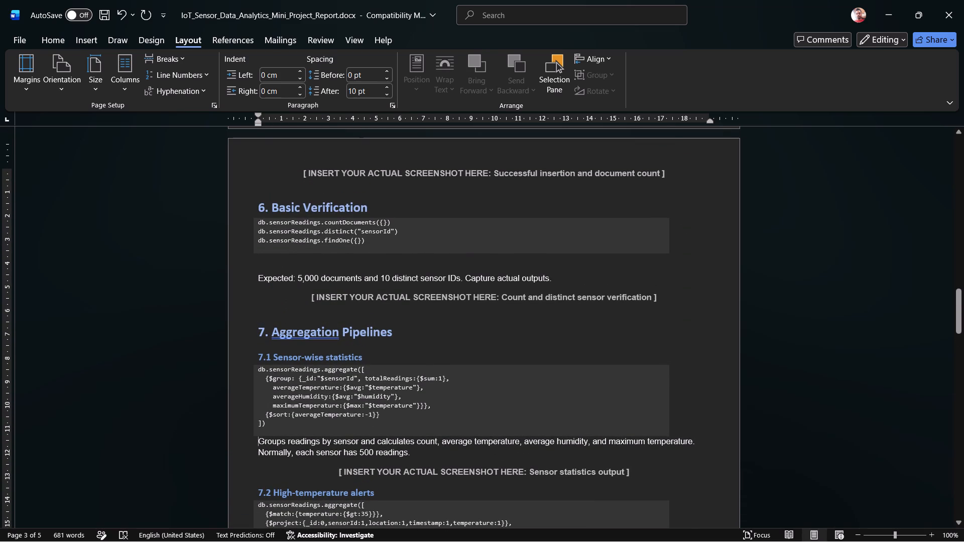
key(BackSpace)
Review the IoT report's opening pages, from the title page through the Dataset Generation section.
scroll(258, 280, up, 3)
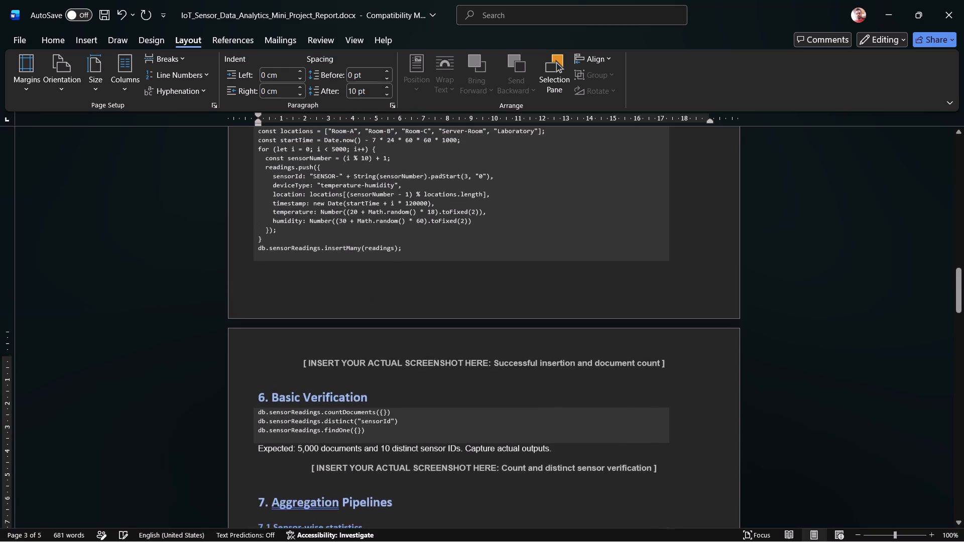
scroll(258, 280, up, 3)
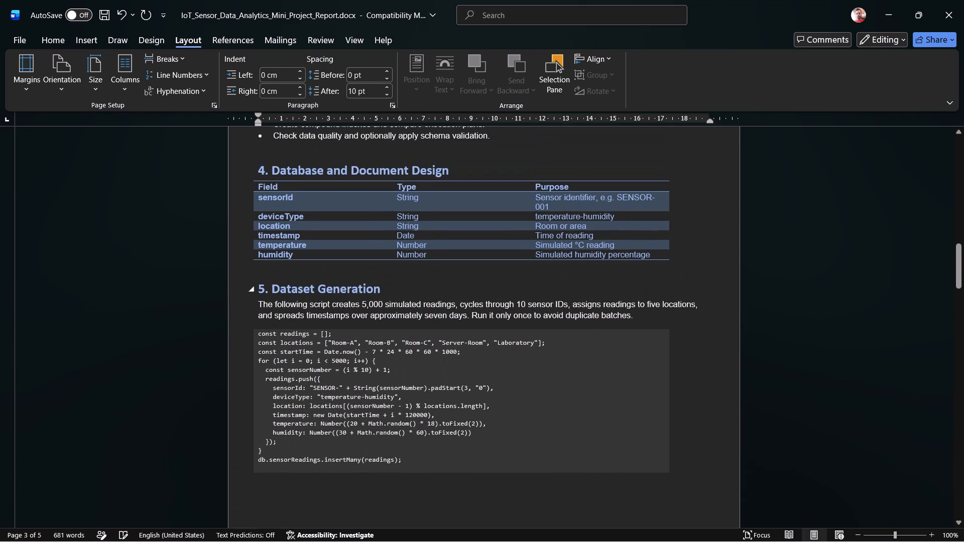
scroll(273, 305, up, 1)
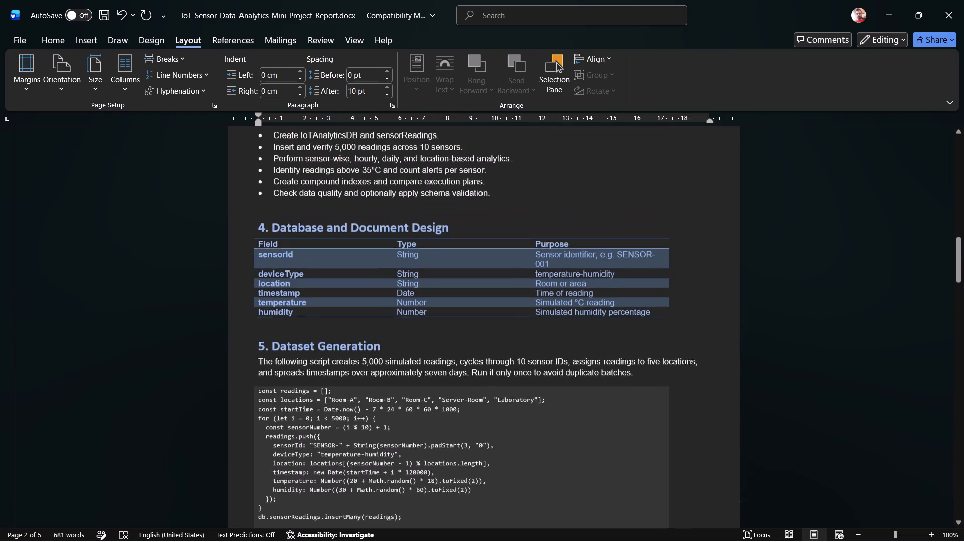
scroll(273, 305, up, 7)
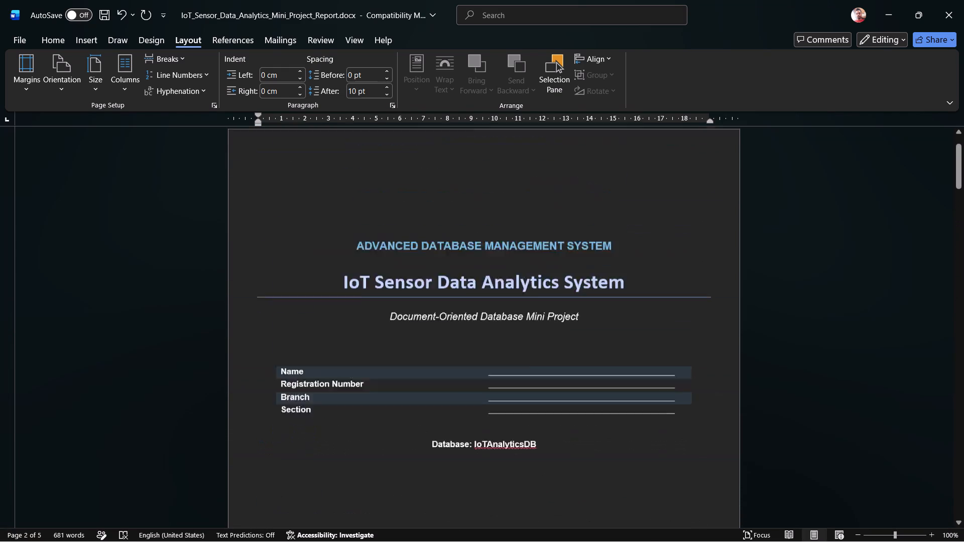
scroll(273, 305, down, 6)
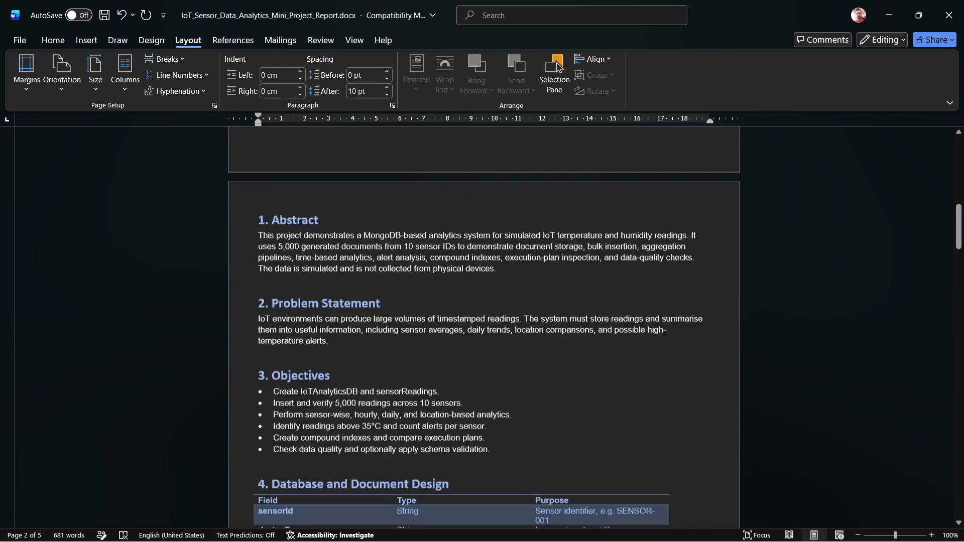
scroll(273, 305, up, 3)
scroll(273, 305, down, 2)
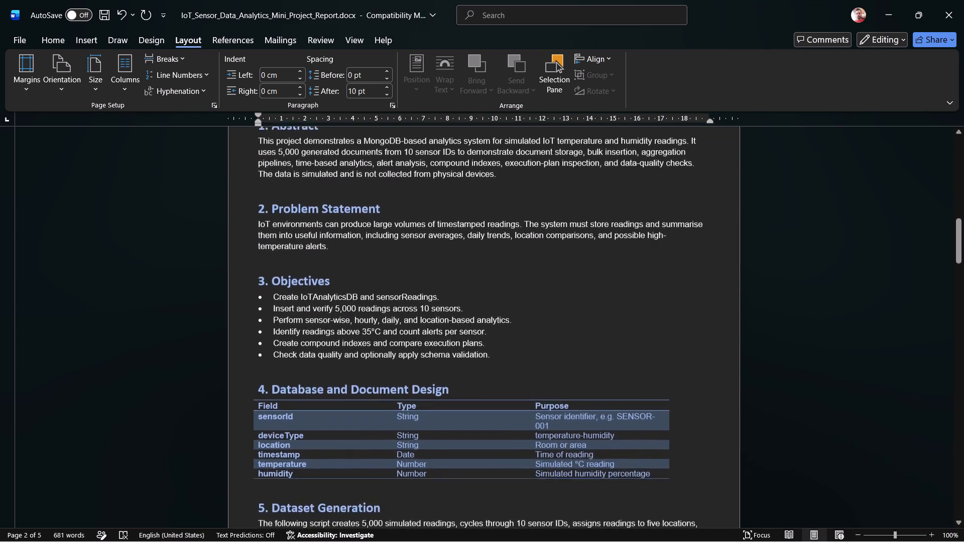
scroll(273, 305, down, 1)
scroll(273, 305, up, 1)
scroll(273, 305, down, 2)
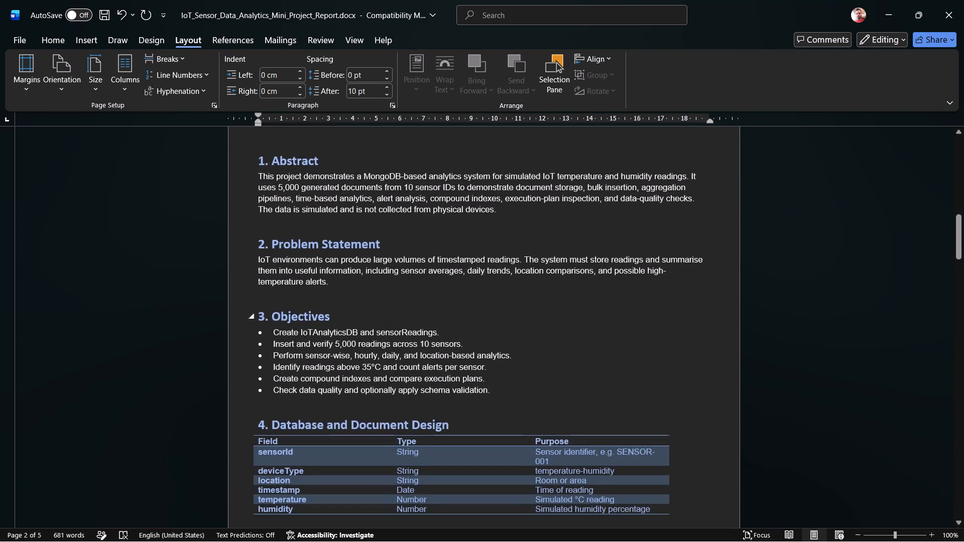
scroll(273, 305, down, 2)
scroll(273, 305, up, 1)
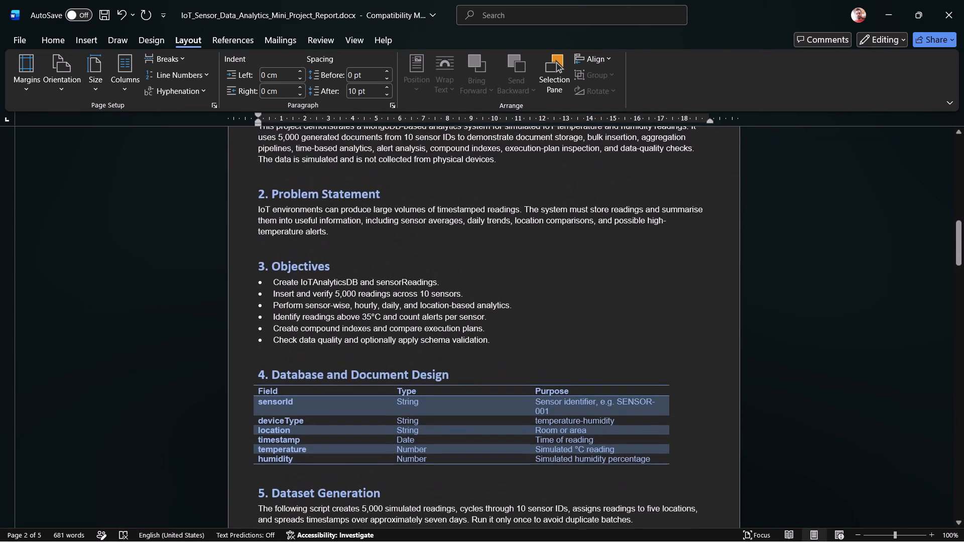
scroll(273, 305, up, 1)
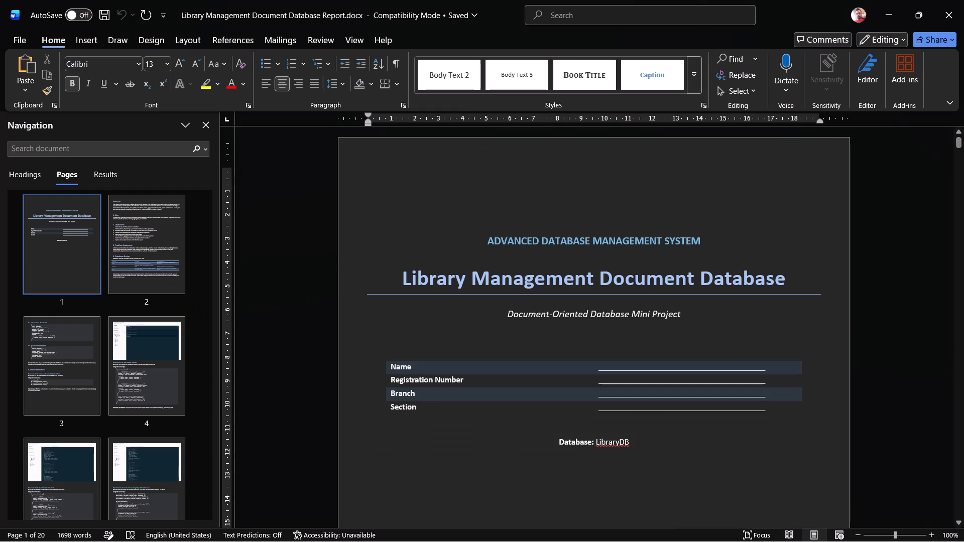
Switch to the Library Management Document Database report and compare its opening sections with the IoT report's structure.
scroll(503, 374, down, 5)
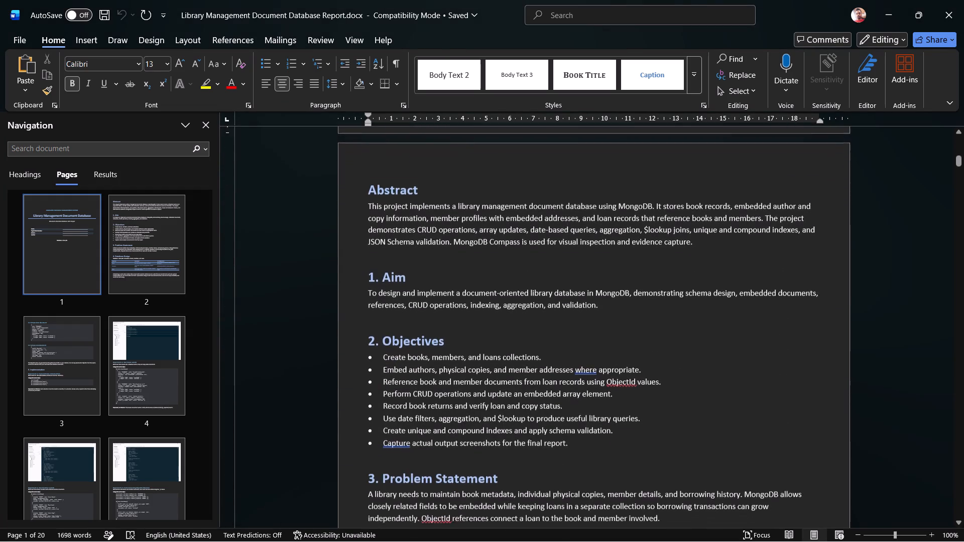
scroll(503, 374, down, 2)
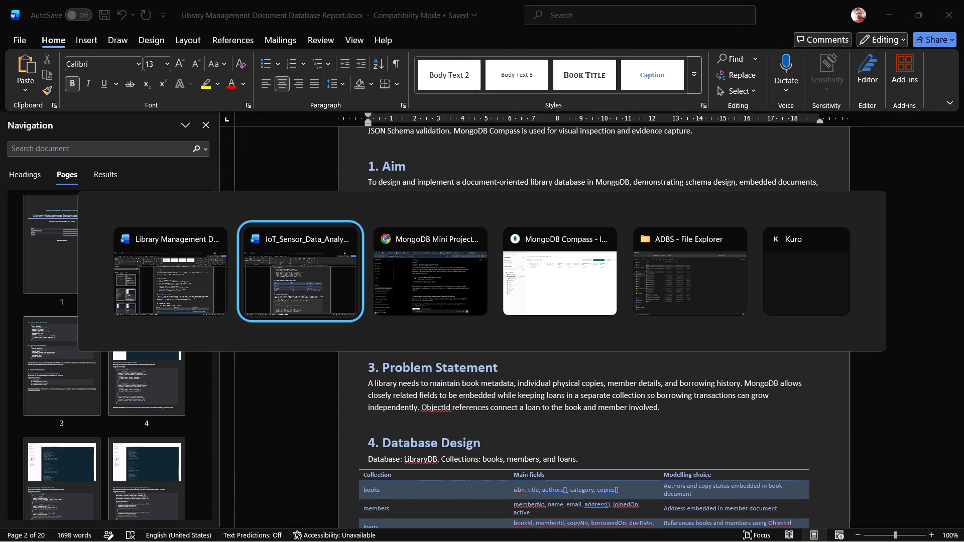
scroll(503, 374, right, 1)
scroll(503, 374, down, 2)
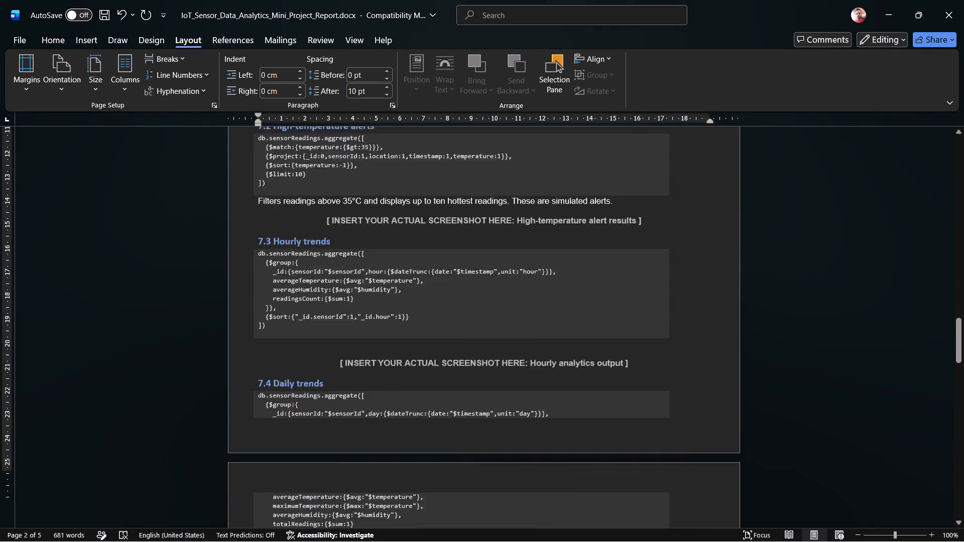
scroll(503, 374, down, 6)
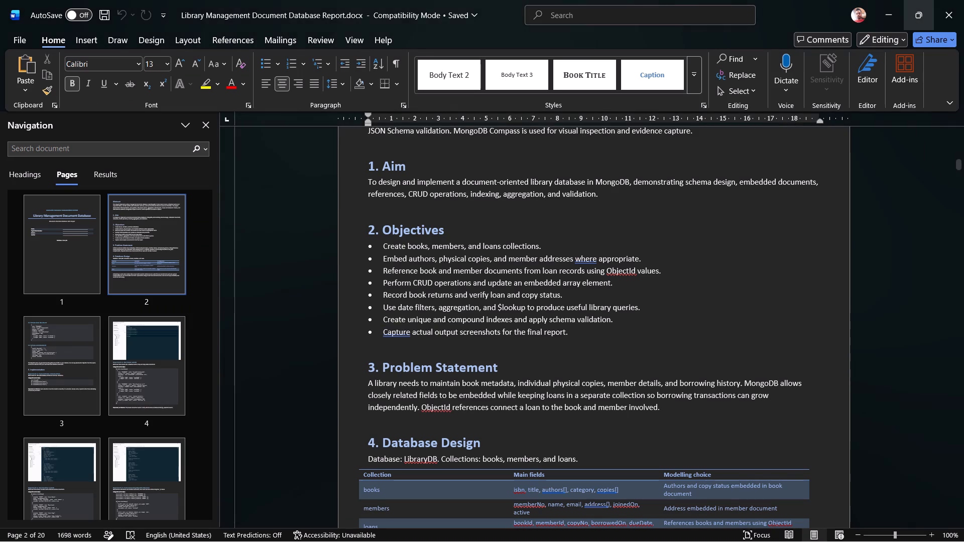
In the Library Management Document Database report, examine the layout from the Problem Statement to the first experiment's screenshot.
scroll(653, 529, down, 2)
scroll(629, 420, down, 1)
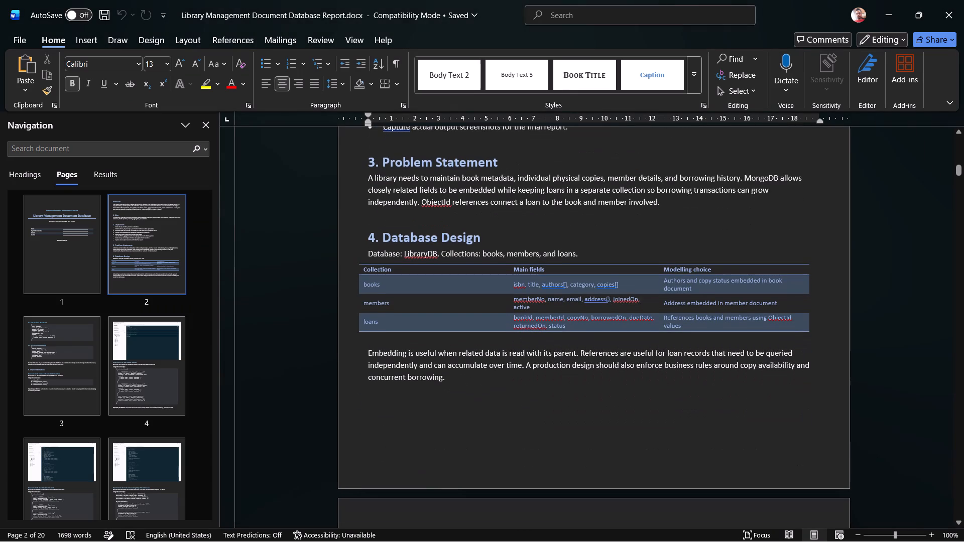
scroll(629, 420, down, 2)
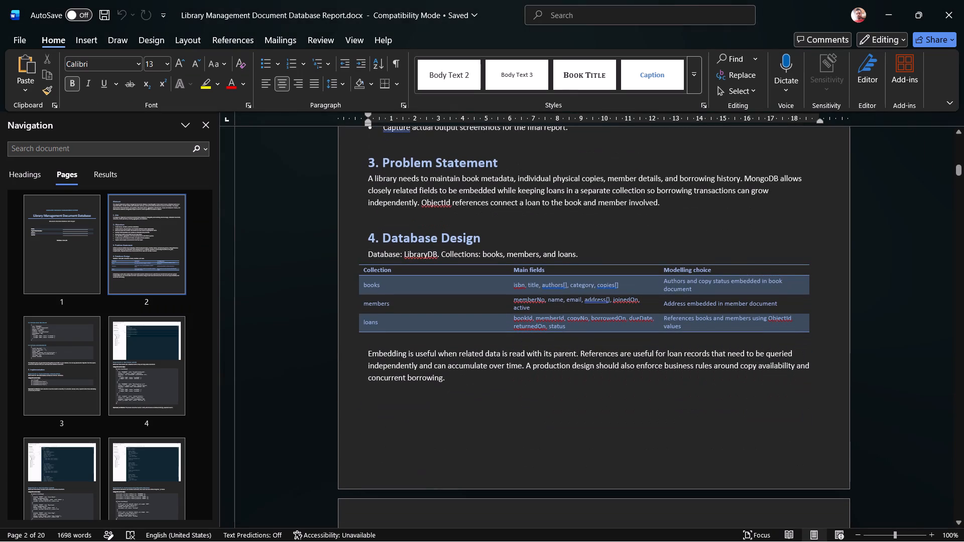
scroll(629, 420, down, 2)
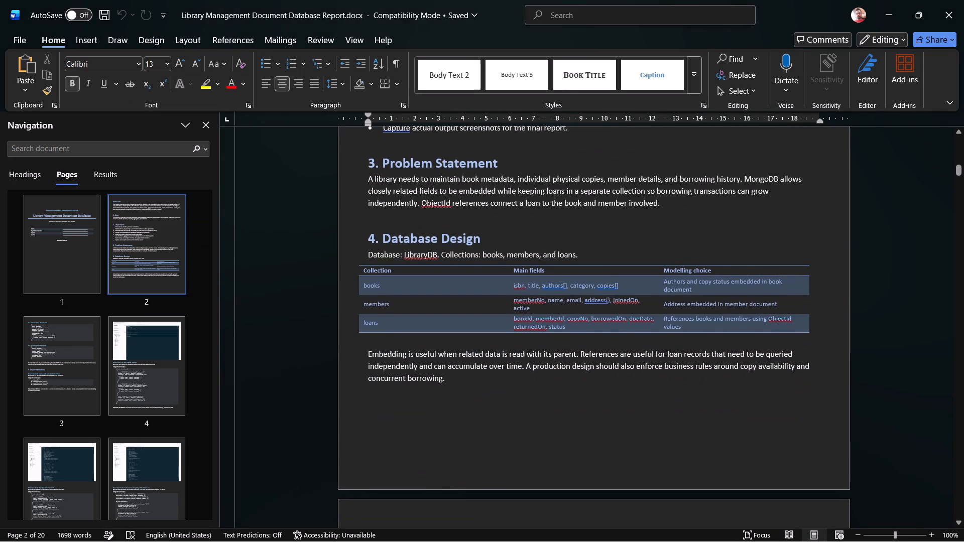
scroll(629, 420, down, 2)
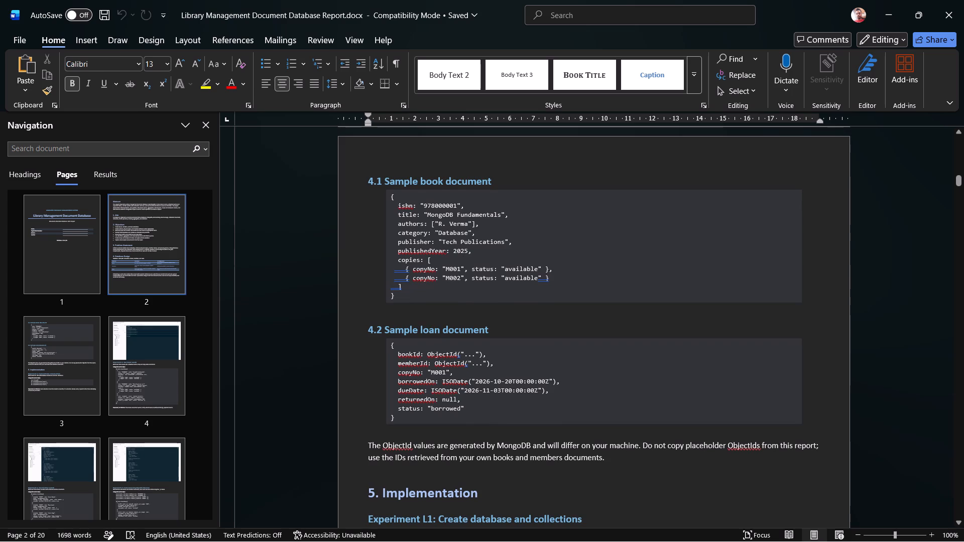
scroll(612, 339, down, 3)
scroll(612, 339, up, 2)
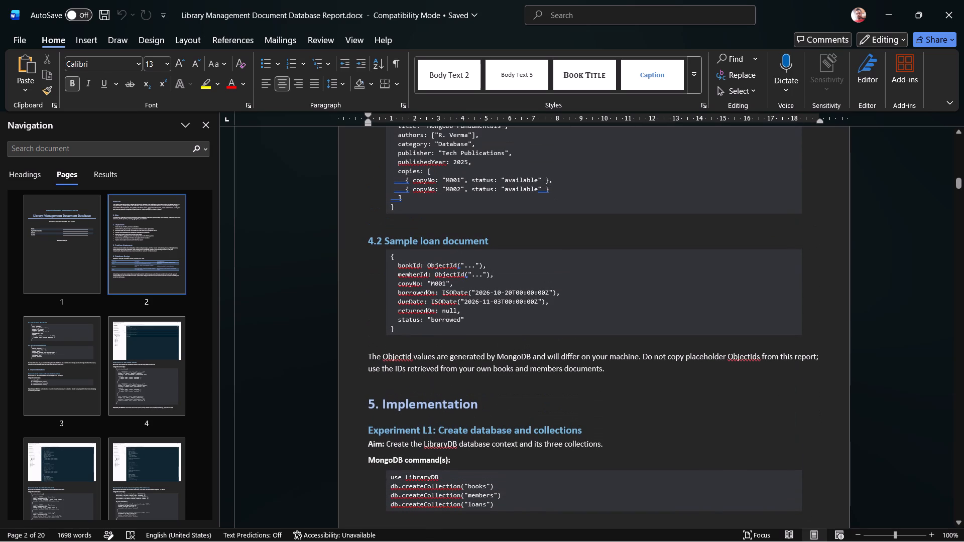
scroll(612, 339, up, 2)
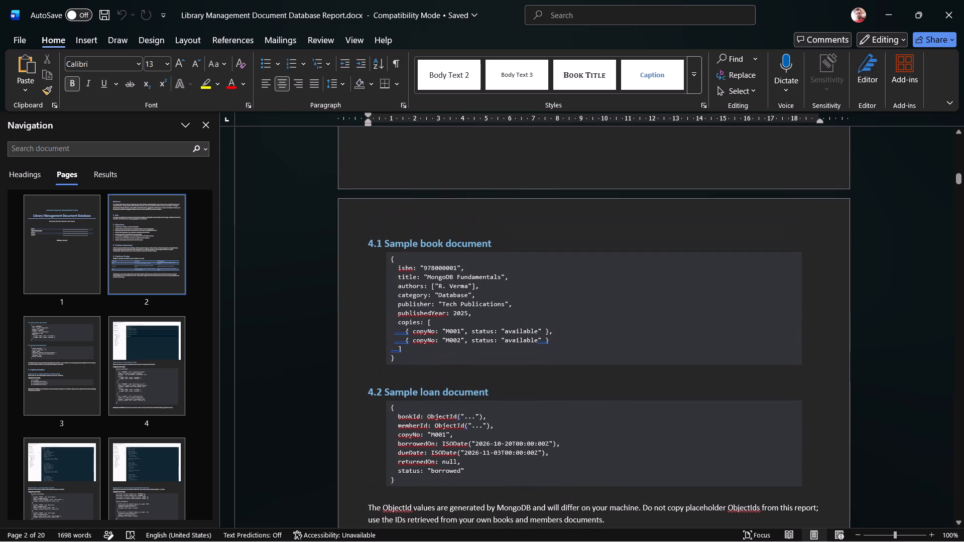
scroll(612, 339, down, 4)
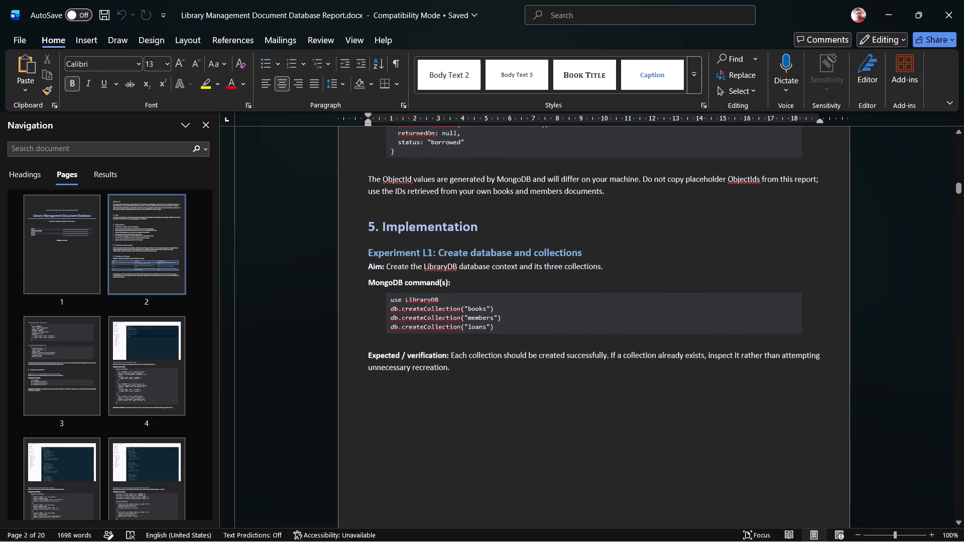
scroll(612, 339, down, 2)
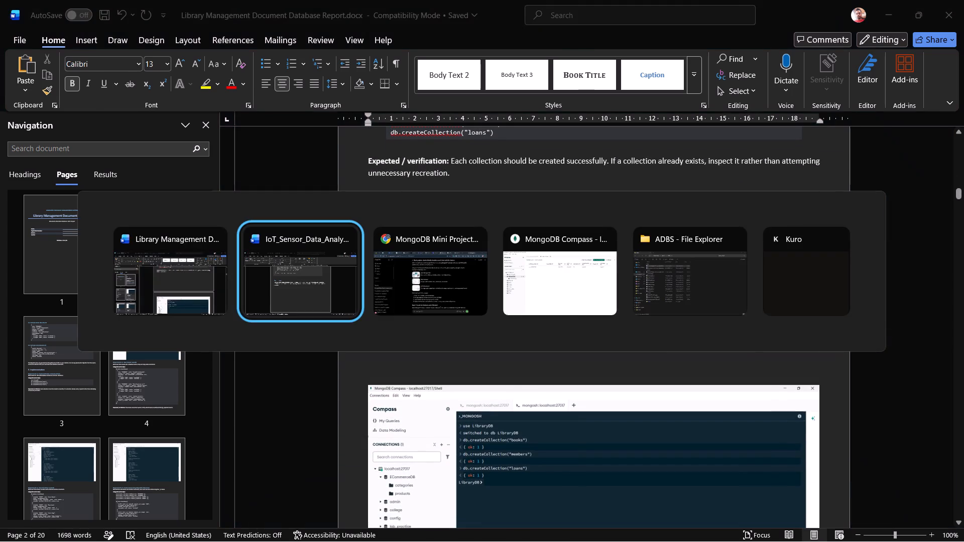
Switch to the IoT report, show its page thumbnails and review the pages from the Abstract to Basic Verification.
scroll(449, 324, up, 16)
scroll(449, 324, down, 5)
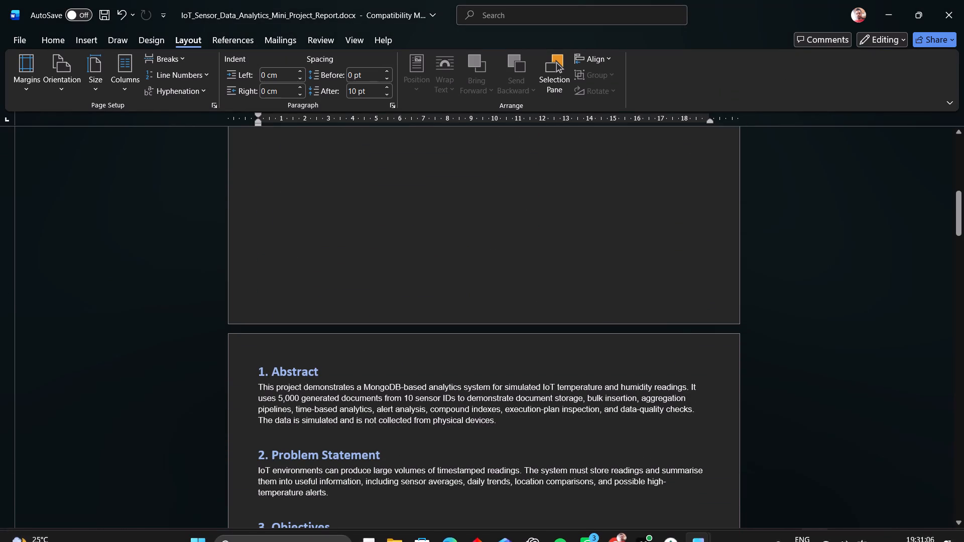
scroll(297, 444, down, 6)
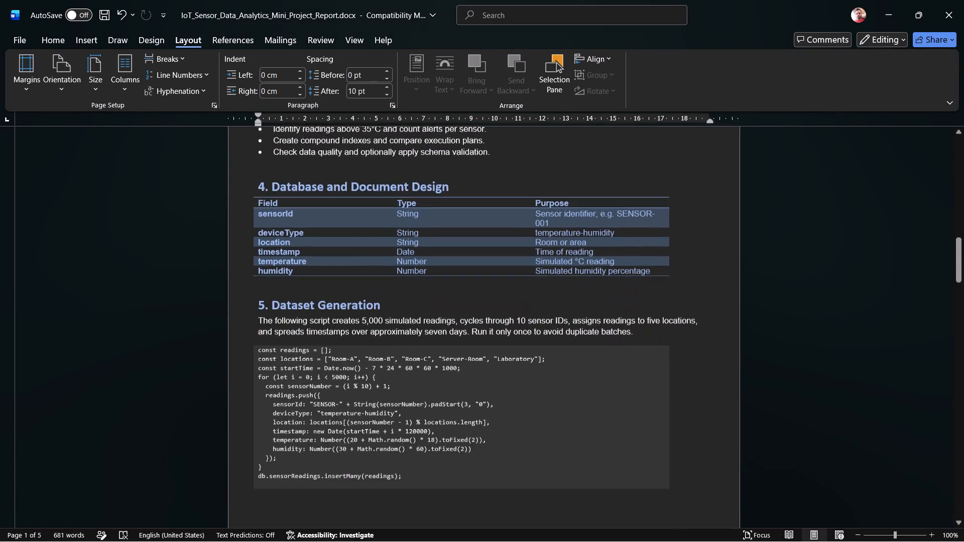
scroll(297, 444, down, 1)
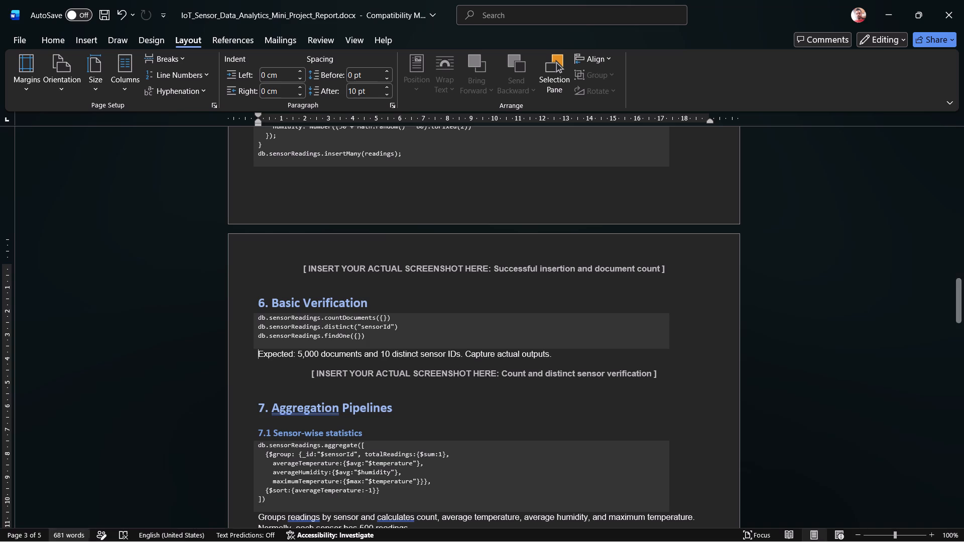
click(33, 532)
scroll(483, 357, up, 5)
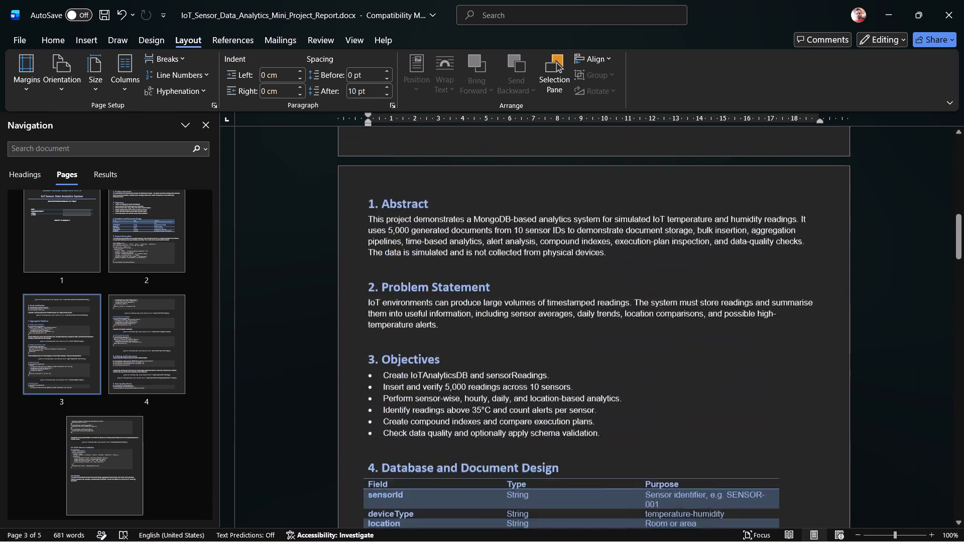
scroll(483, 357, up, 5)
scroll(483, 357, down, 6)
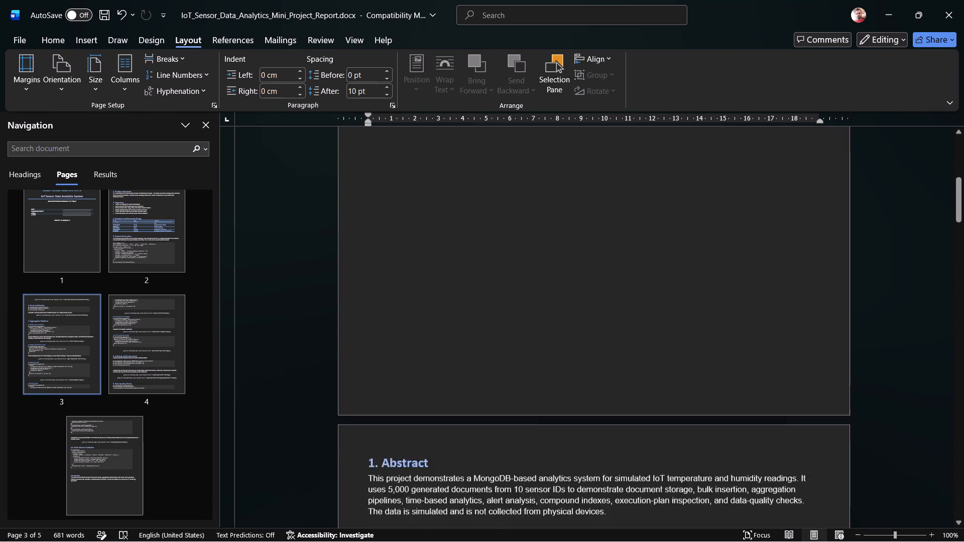
scroll(483, 357, down, 3)
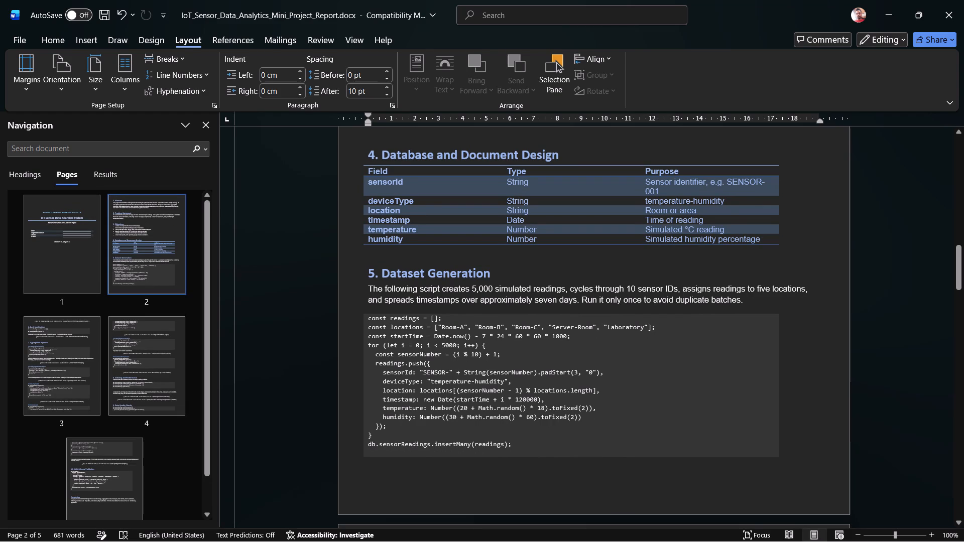
Place the insertion point at the section 4 table's end, arrange the report beside File Explorer and close its Navigation pane.
click(785, 244)
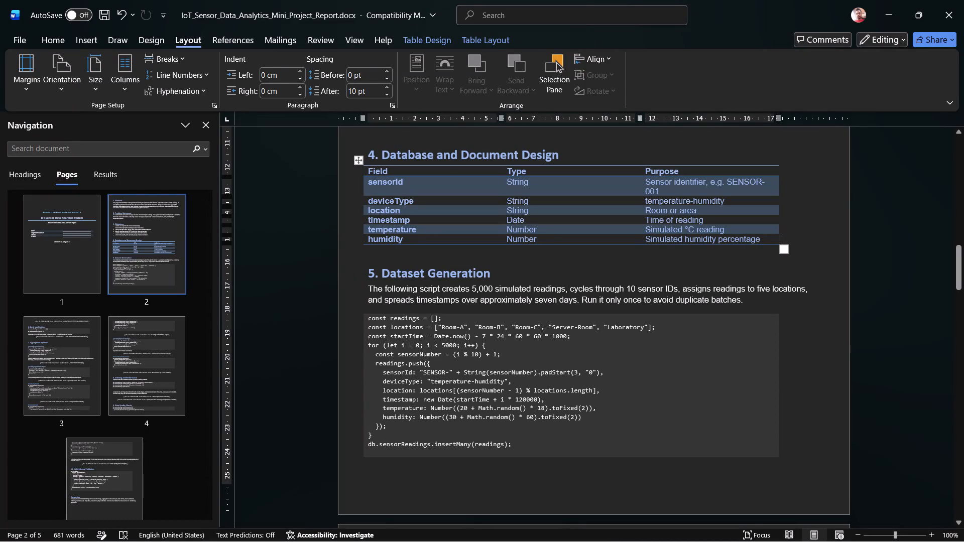
click(561, 262)
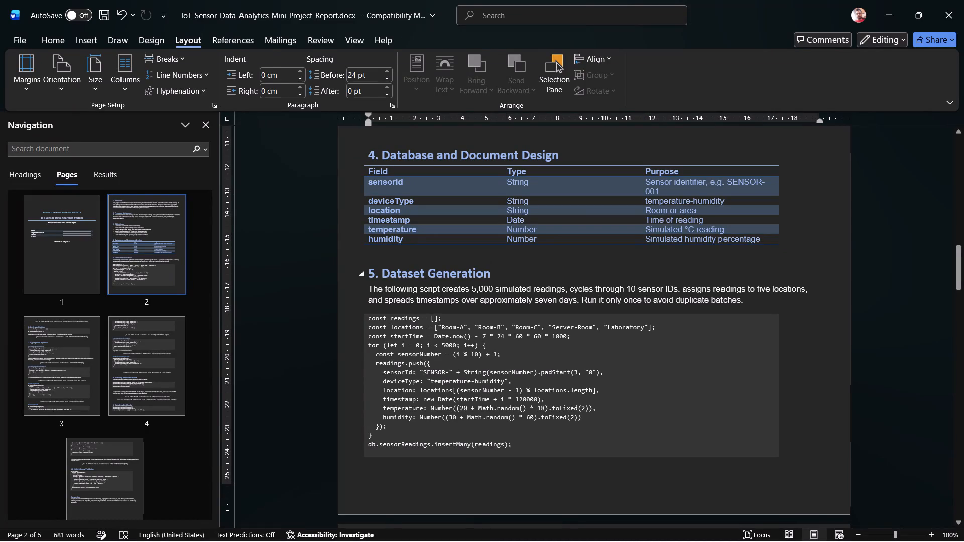
click(820, 244)
click(787, 235)
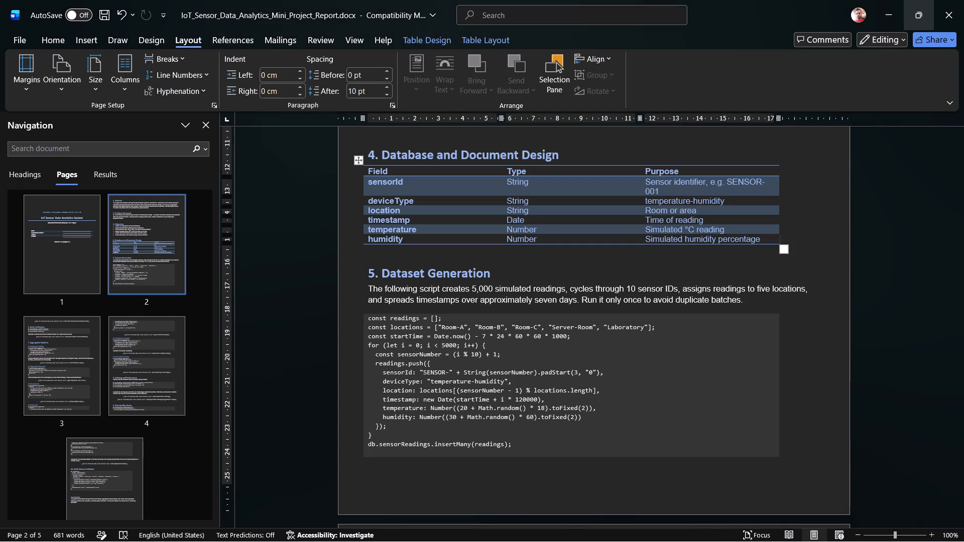
click(840, 43)
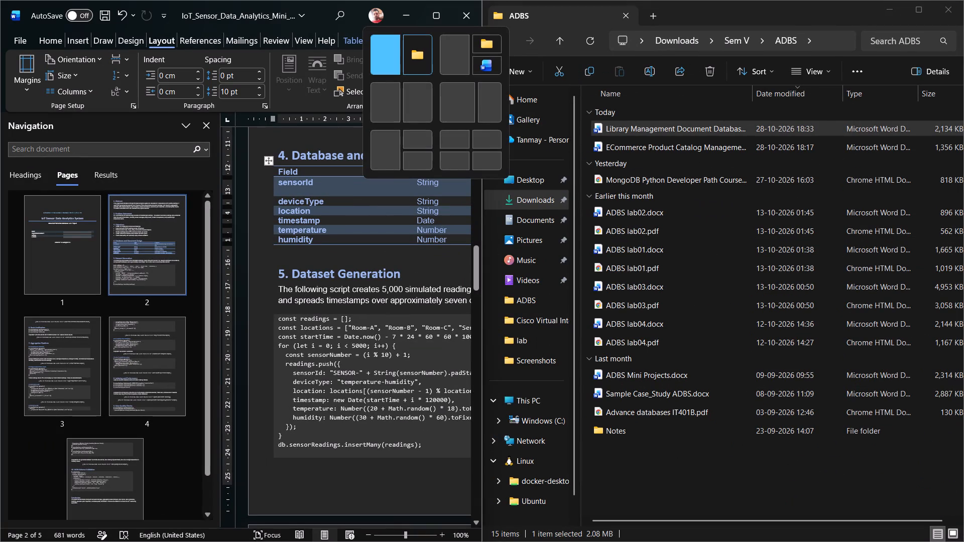
click(396, 53)
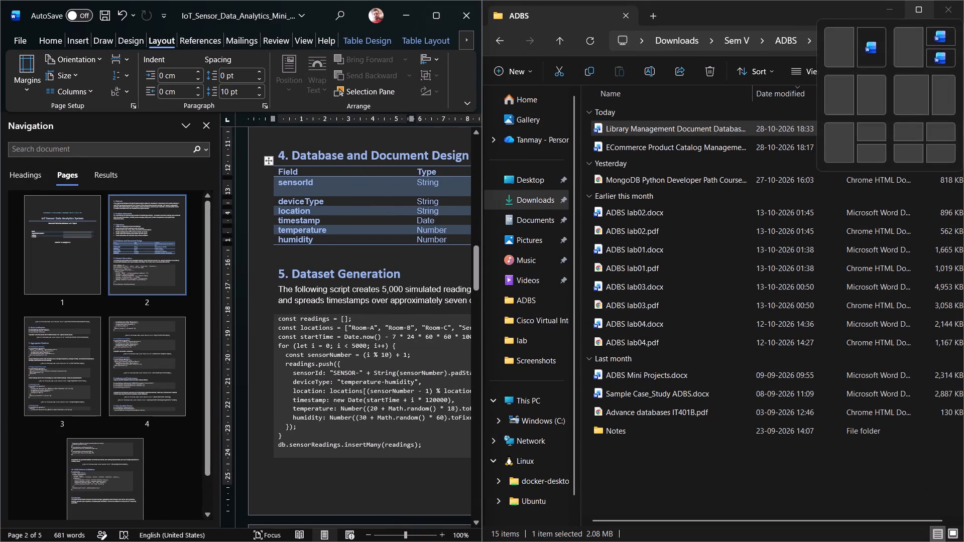
click(837, 39)
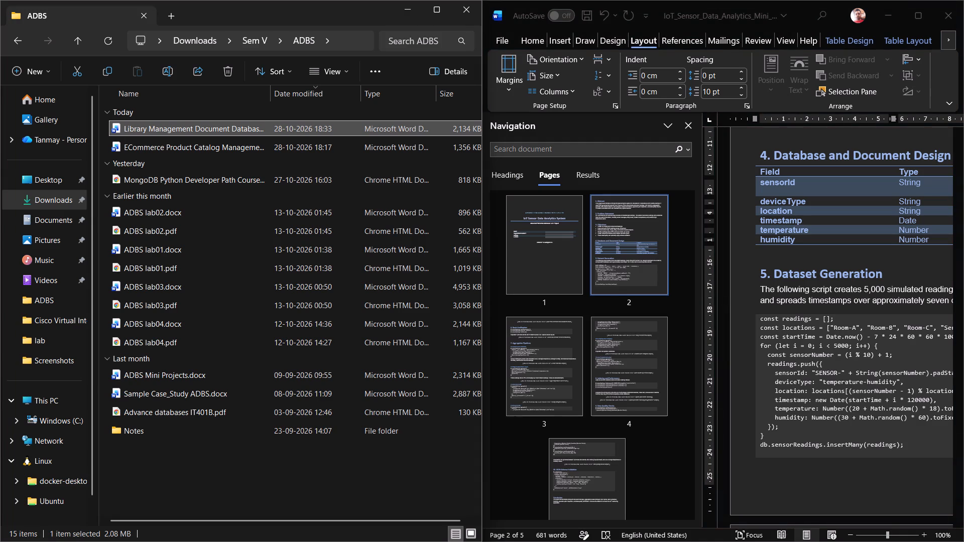
click(687, 121)
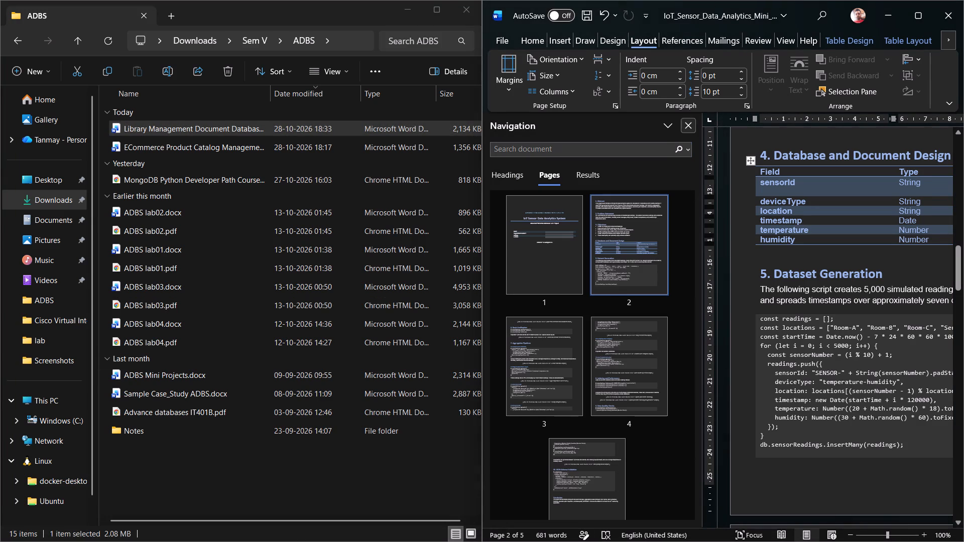
click(691, 120)
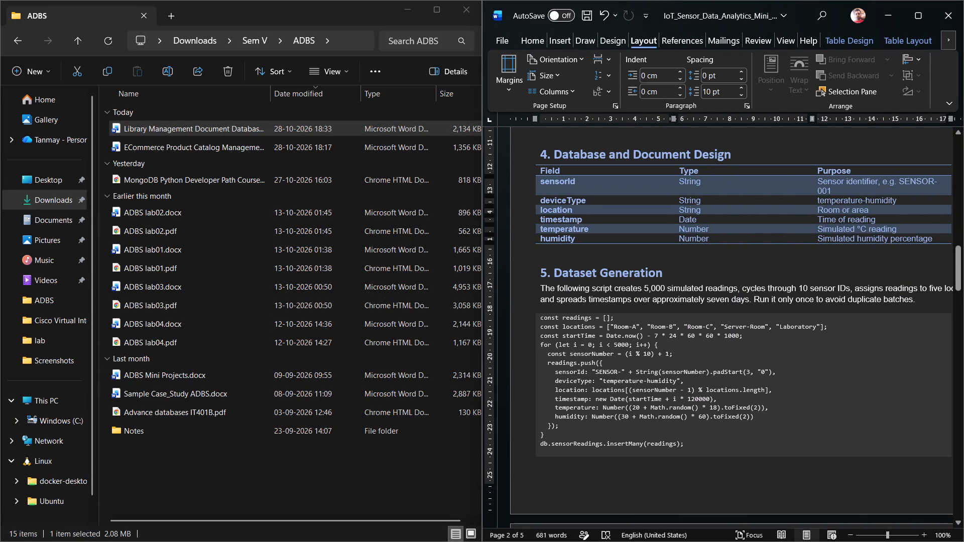
scroll(684, 262, left, 2)
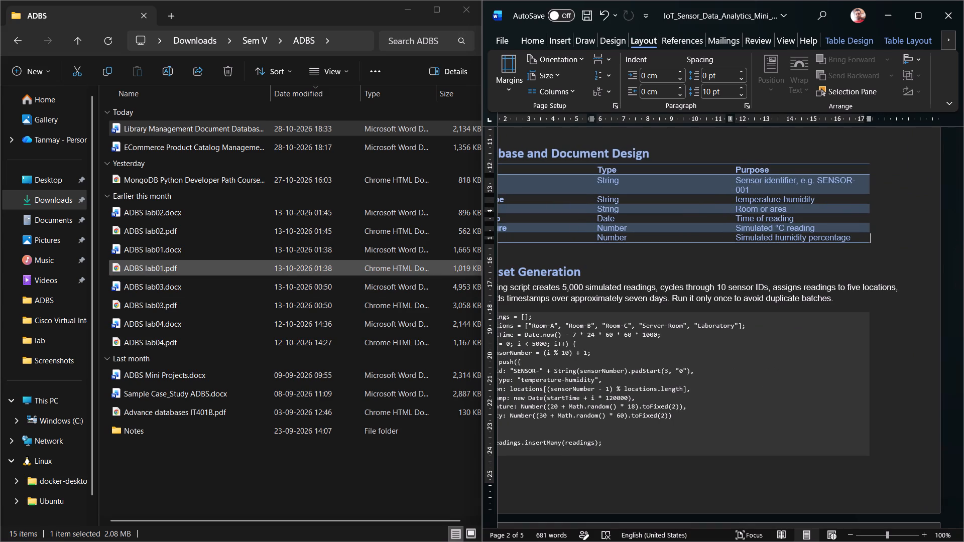
In File Explorer, open the Screenshots folder inside Pictures and locate the 2026-10-28 captures.
click(38, 236)
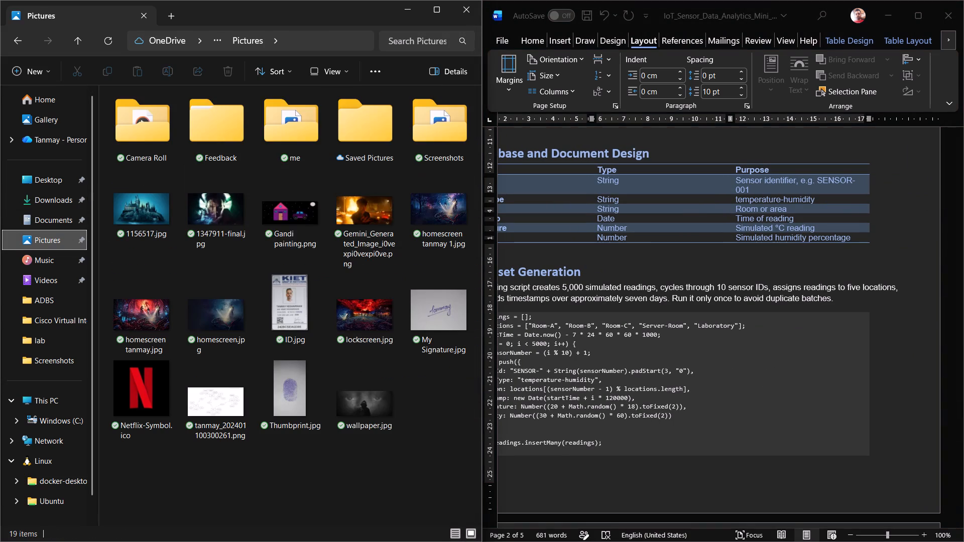
double_click(440, 129)
scroll(346, 327, down, 8)
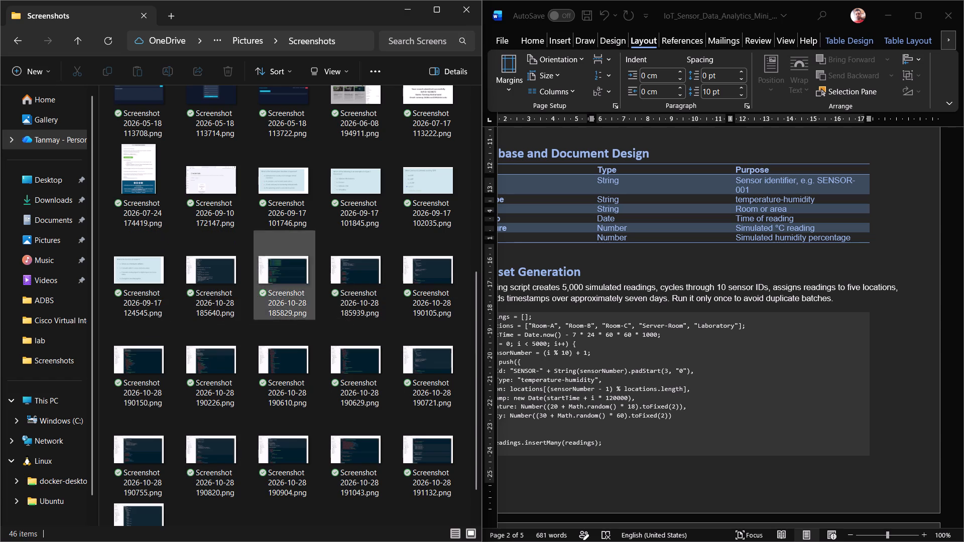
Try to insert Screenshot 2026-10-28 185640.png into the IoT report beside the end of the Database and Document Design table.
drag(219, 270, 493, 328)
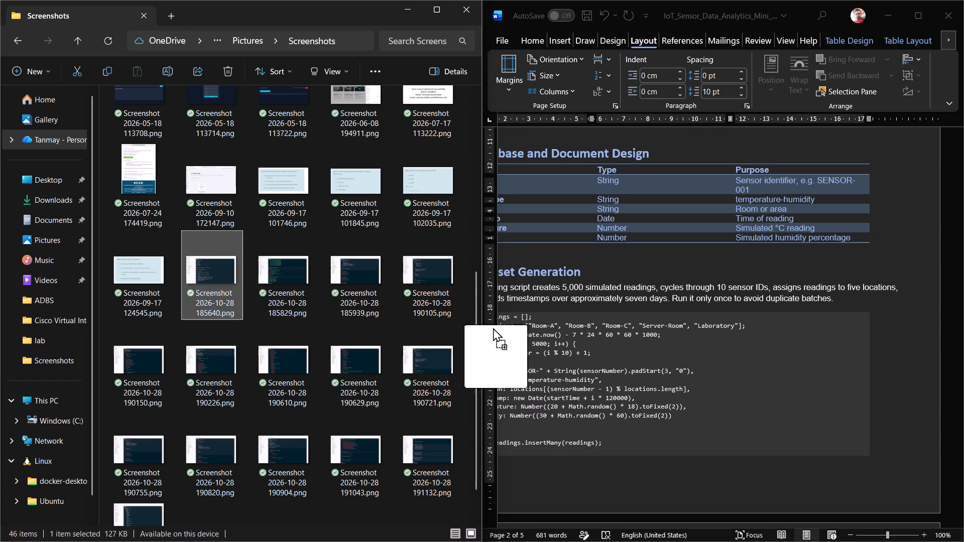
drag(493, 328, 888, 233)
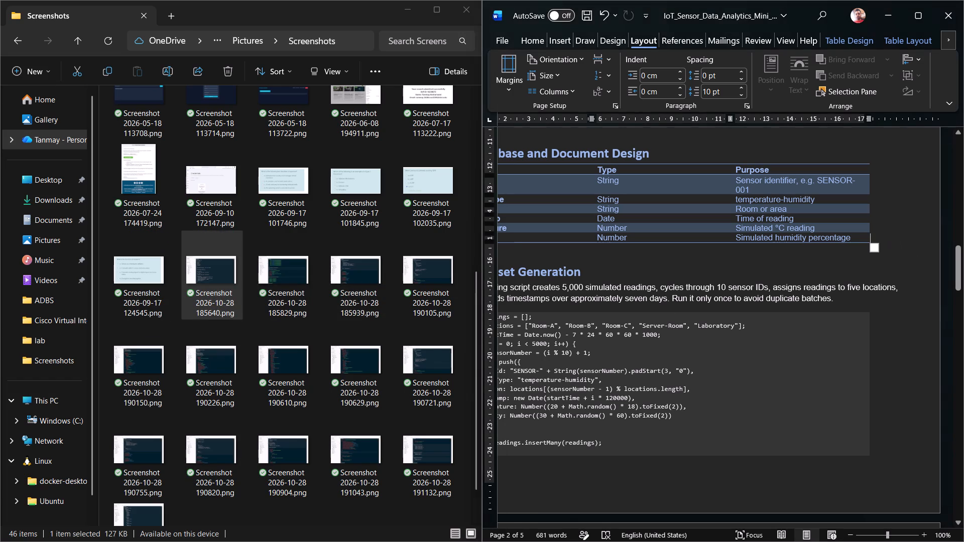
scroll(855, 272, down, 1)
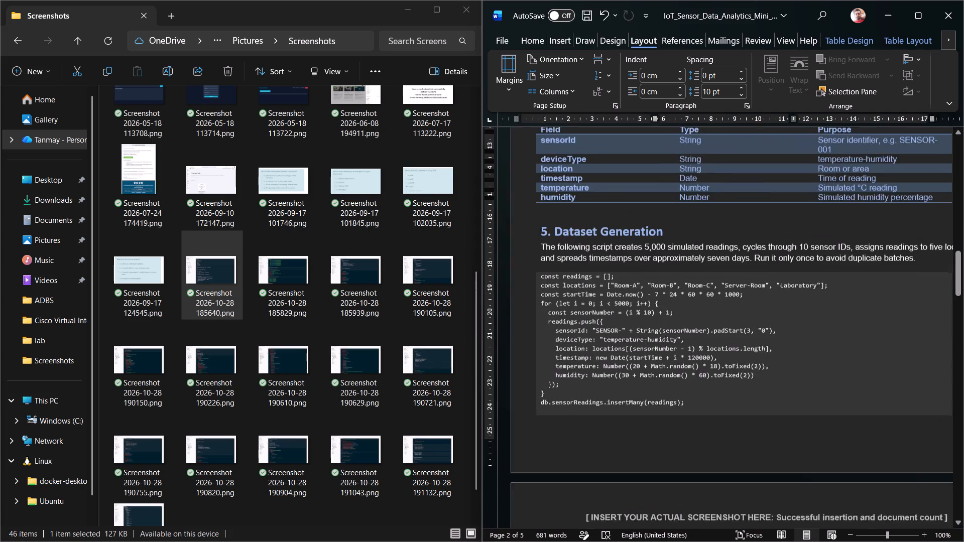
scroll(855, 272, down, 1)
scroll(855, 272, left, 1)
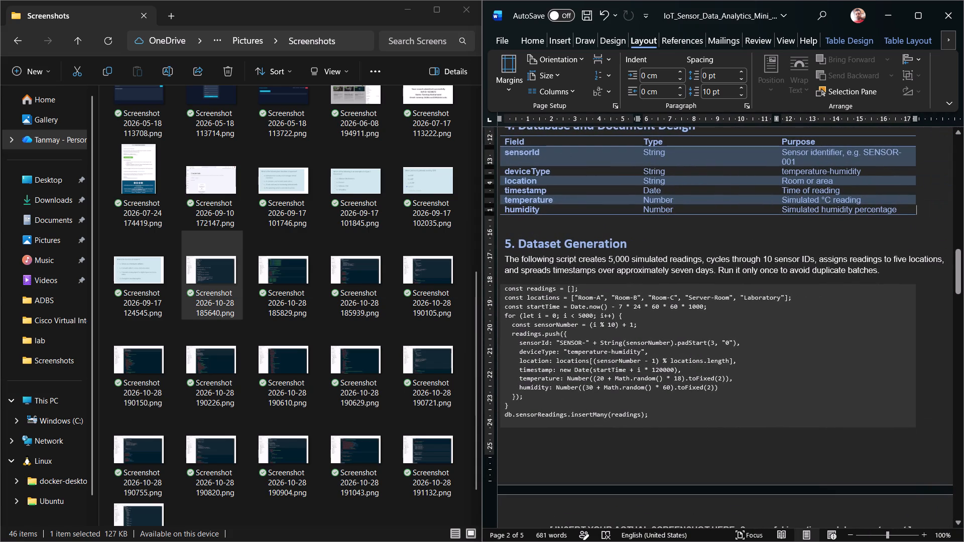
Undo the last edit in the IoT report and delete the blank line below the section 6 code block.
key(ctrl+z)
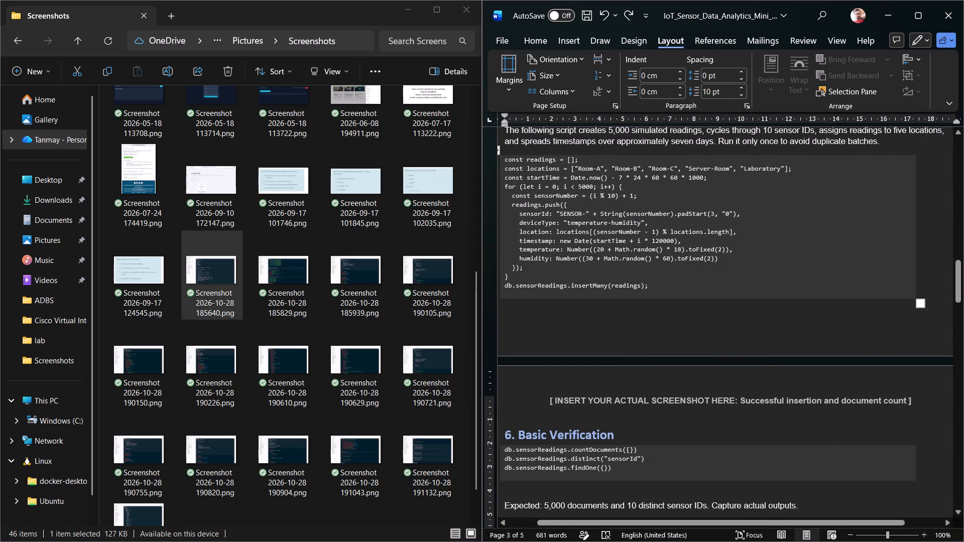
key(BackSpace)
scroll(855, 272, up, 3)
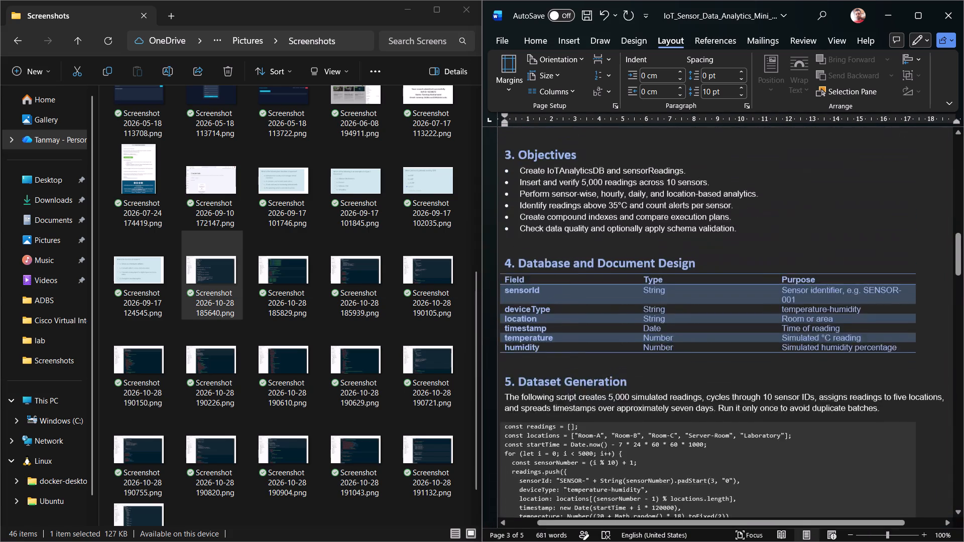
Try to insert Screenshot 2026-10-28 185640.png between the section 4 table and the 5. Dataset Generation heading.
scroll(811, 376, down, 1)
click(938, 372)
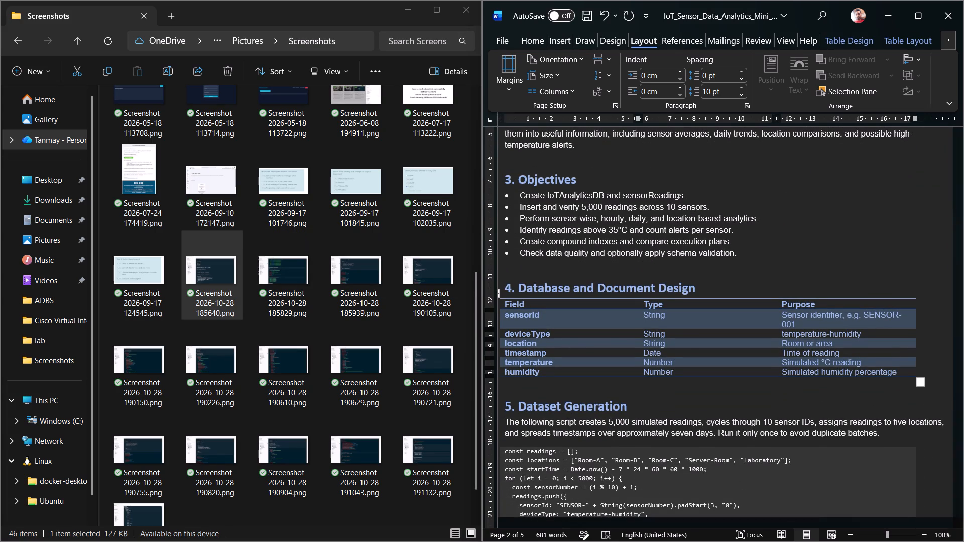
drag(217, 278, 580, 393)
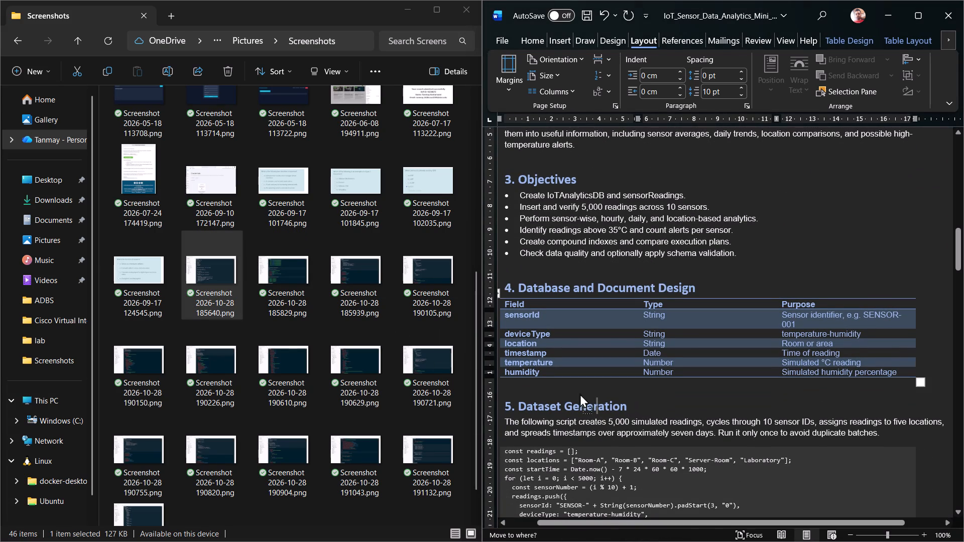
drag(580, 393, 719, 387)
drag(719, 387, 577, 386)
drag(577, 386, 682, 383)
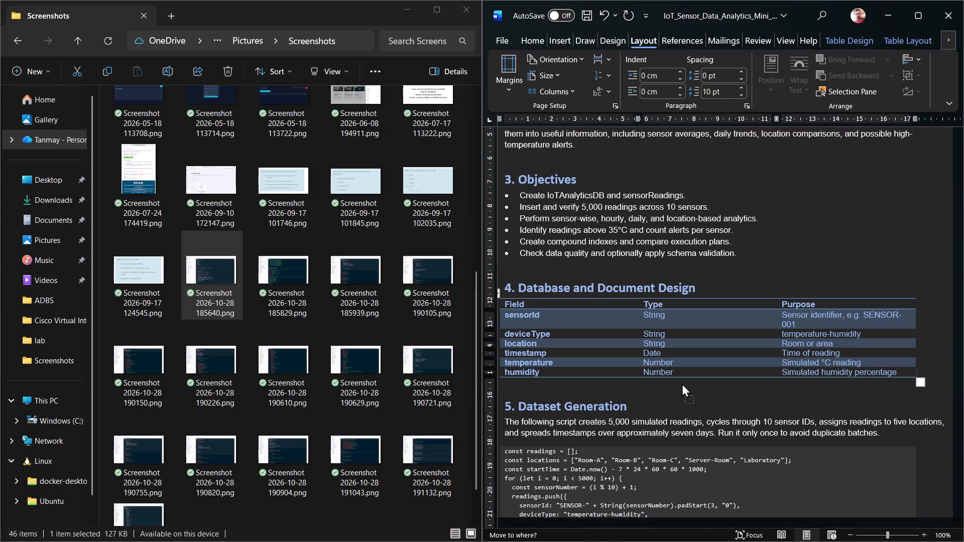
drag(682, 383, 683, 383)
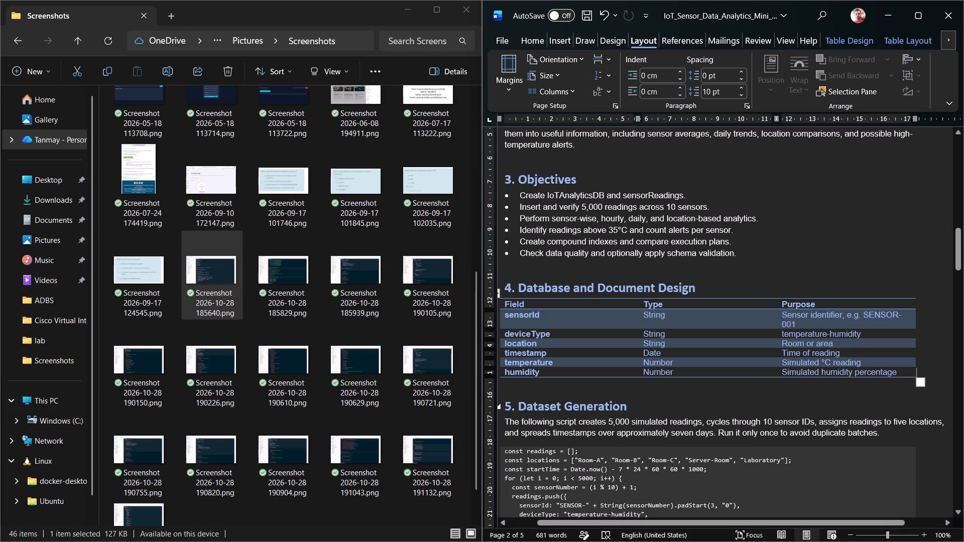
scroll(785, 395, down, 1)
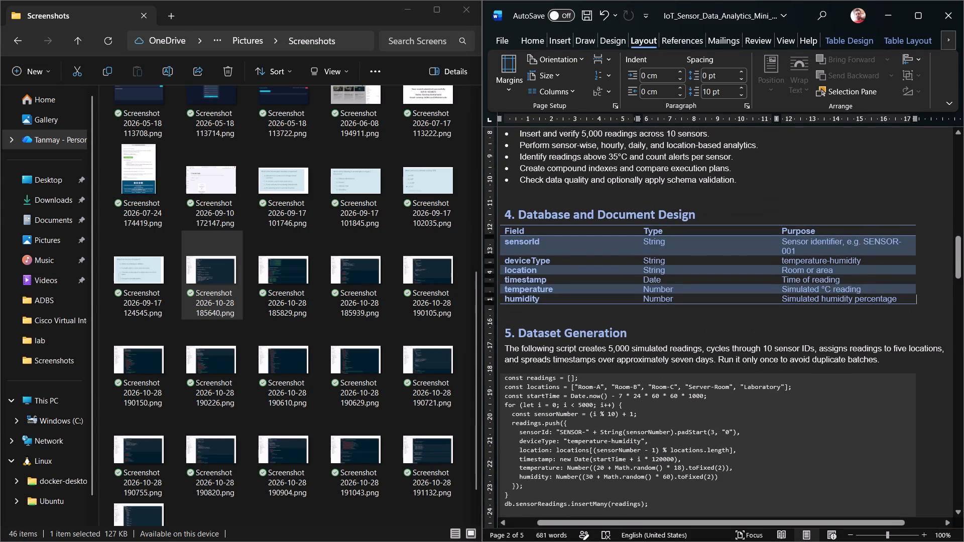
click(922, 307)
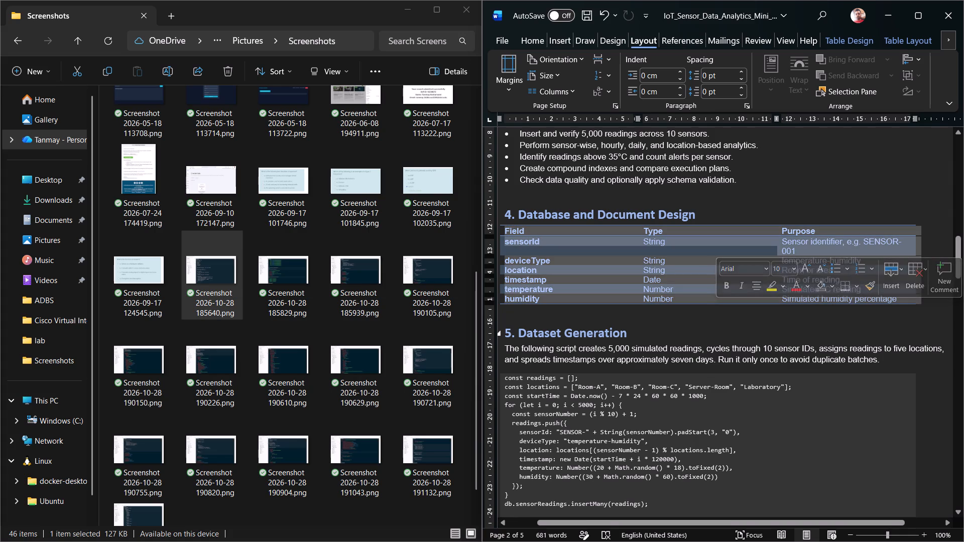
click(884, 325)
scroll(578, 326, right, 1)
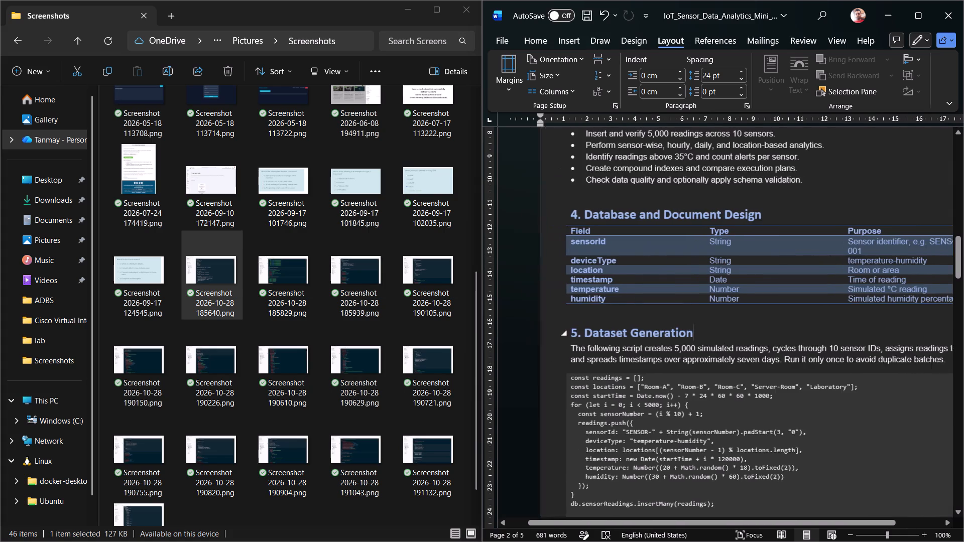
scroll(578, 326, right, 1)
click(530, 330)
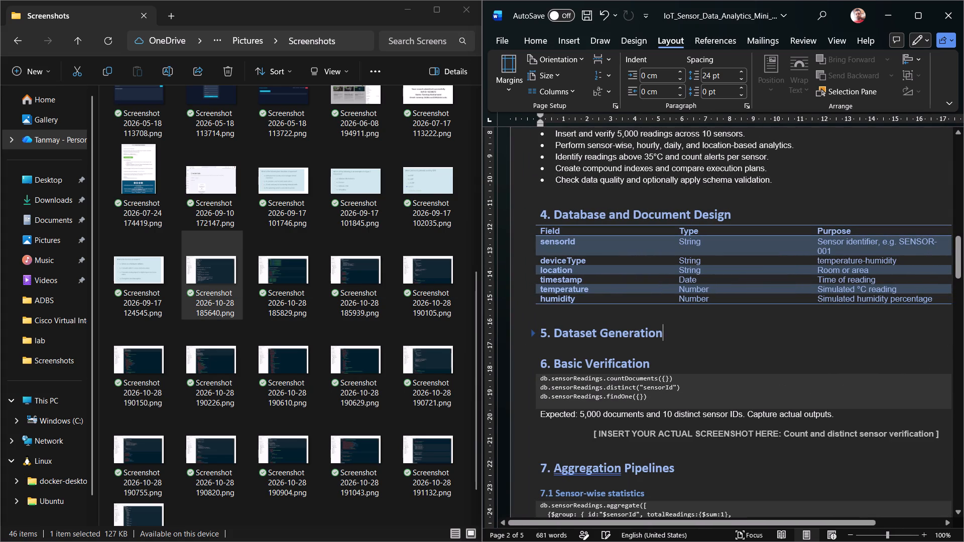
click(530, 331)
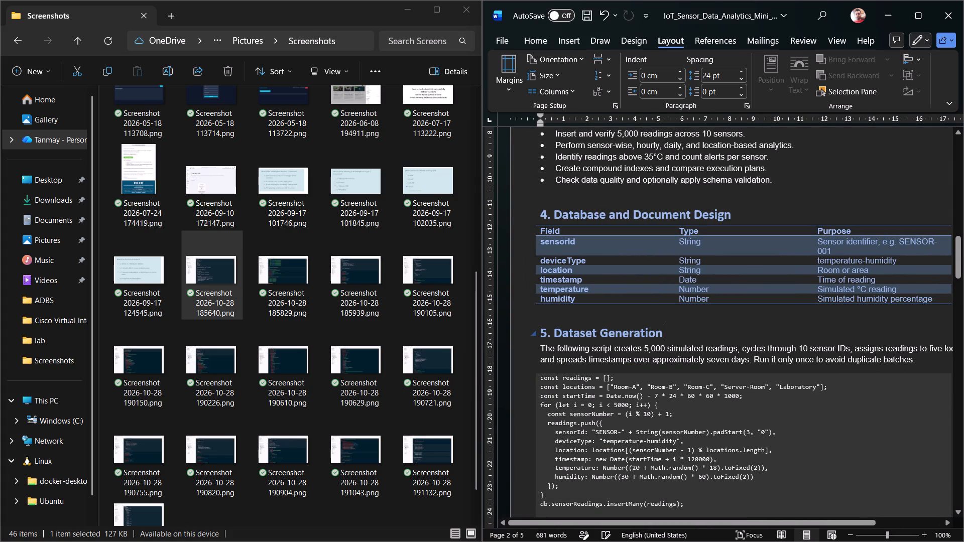
Insert a page break directly before the 5. Dataset Generation heading.
click(654, 321)
click(540, 328)
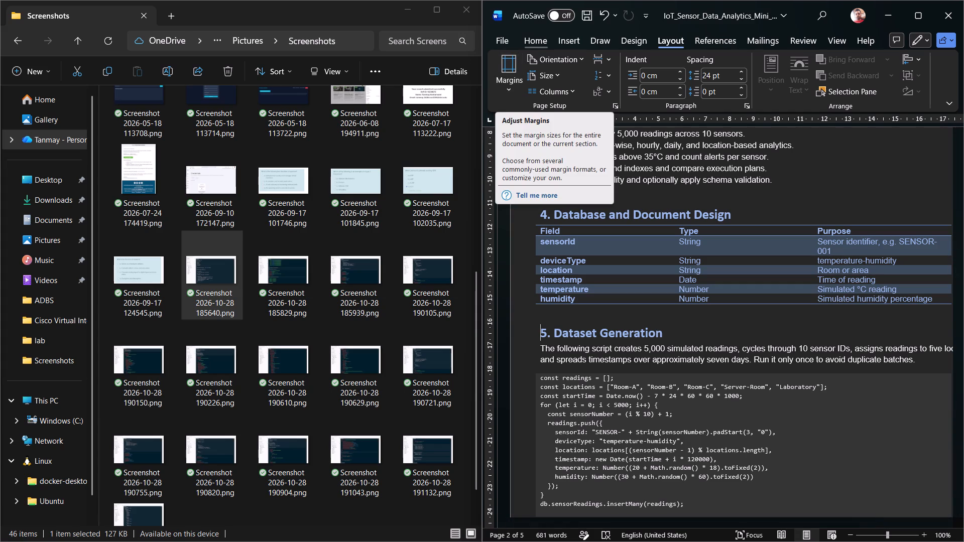
click(562, 43)
click(508, 93)
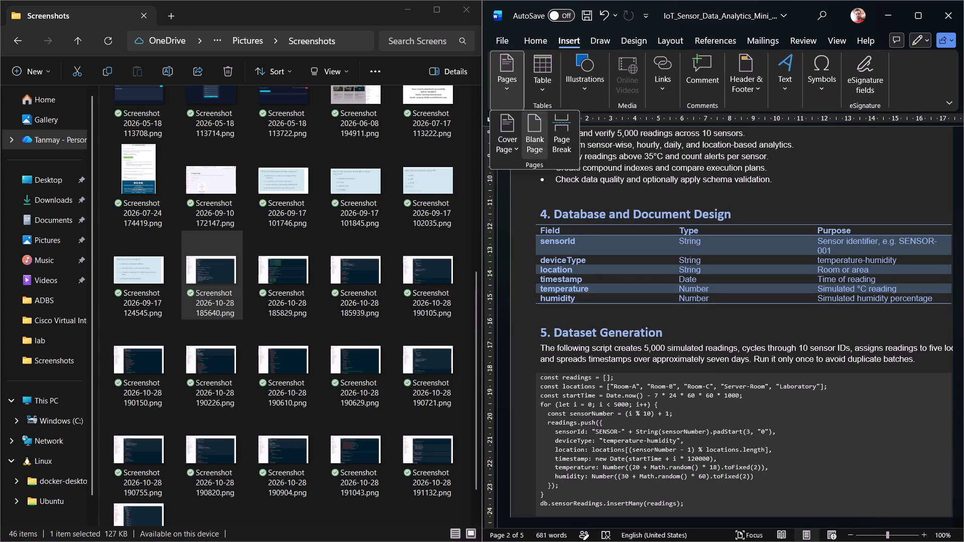
click(584, 151)
click(498, 72)
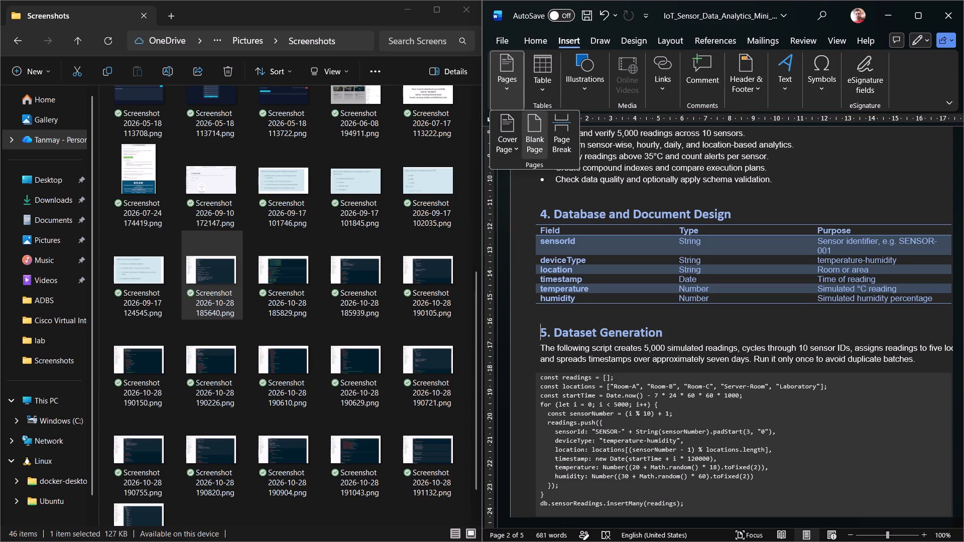
click(553, 125)
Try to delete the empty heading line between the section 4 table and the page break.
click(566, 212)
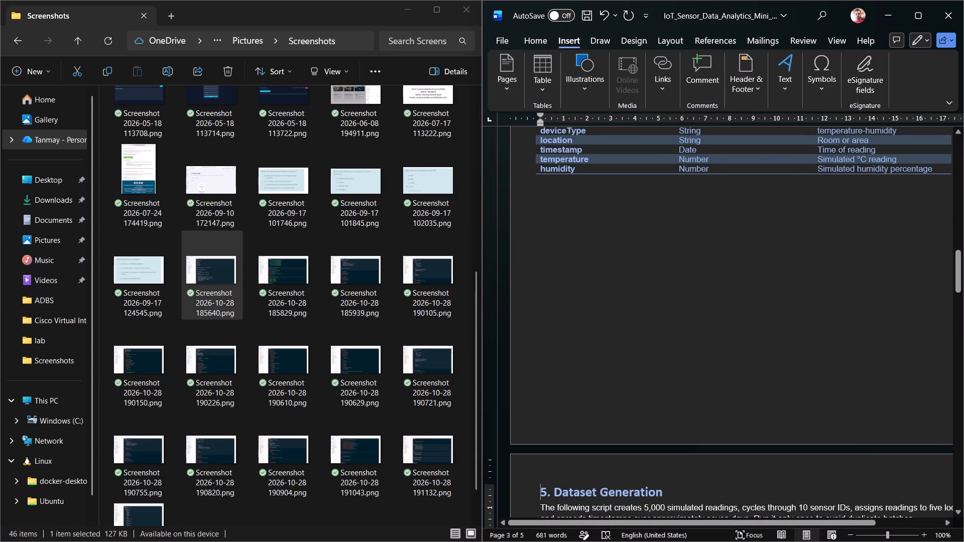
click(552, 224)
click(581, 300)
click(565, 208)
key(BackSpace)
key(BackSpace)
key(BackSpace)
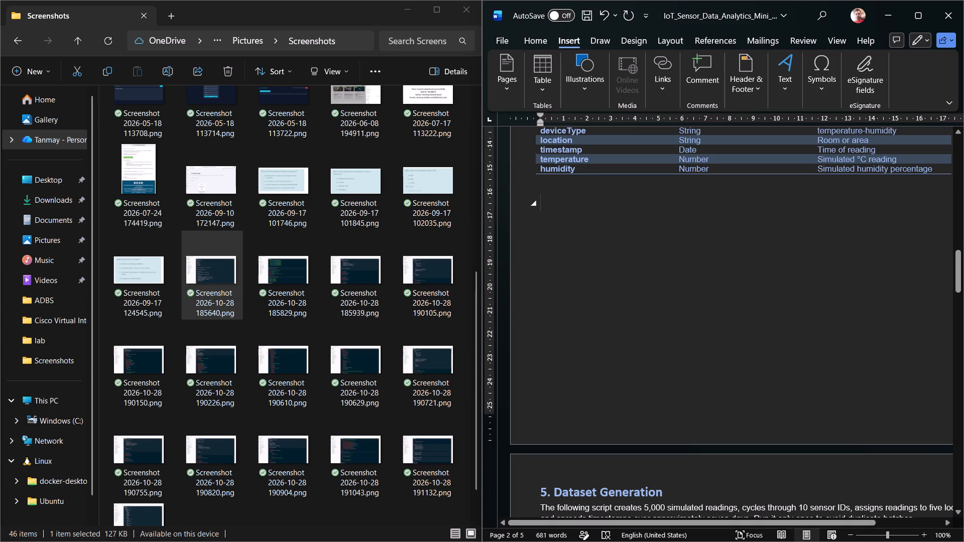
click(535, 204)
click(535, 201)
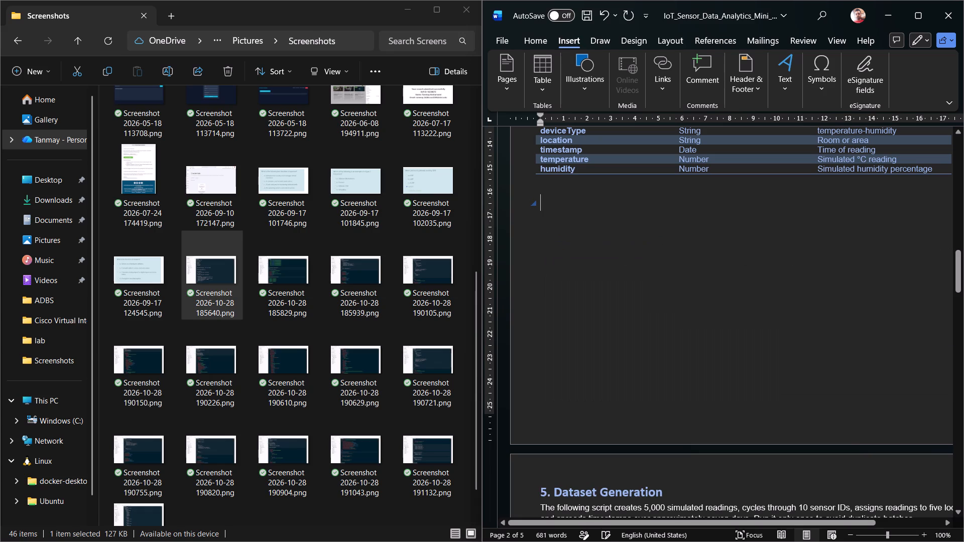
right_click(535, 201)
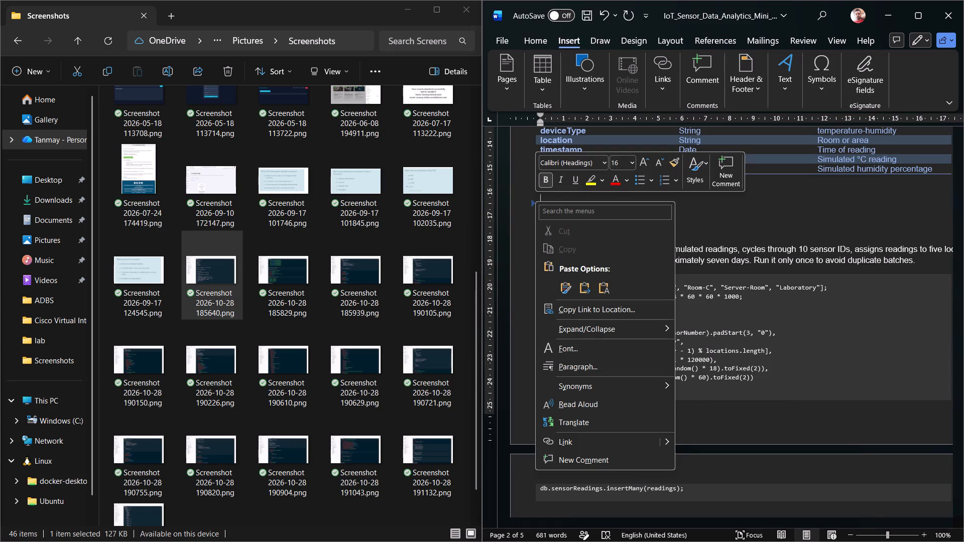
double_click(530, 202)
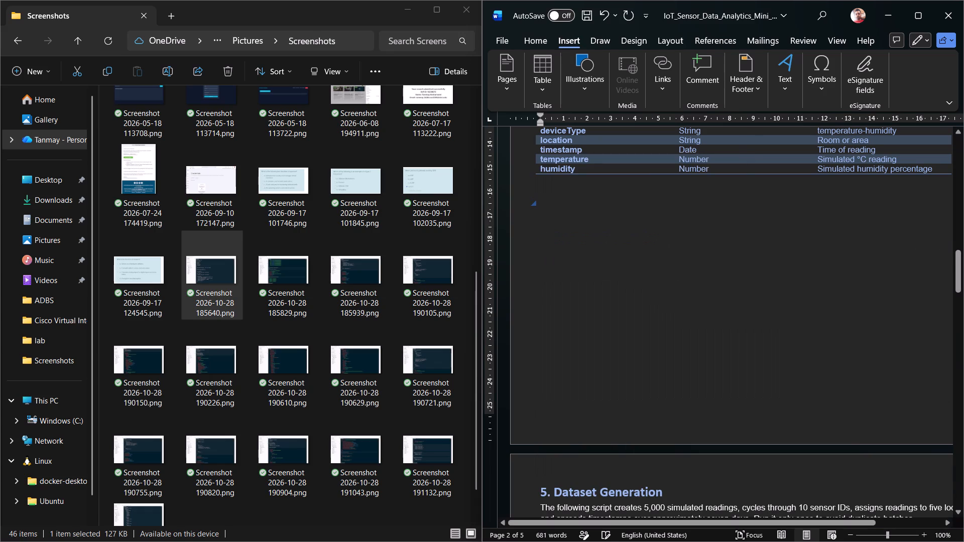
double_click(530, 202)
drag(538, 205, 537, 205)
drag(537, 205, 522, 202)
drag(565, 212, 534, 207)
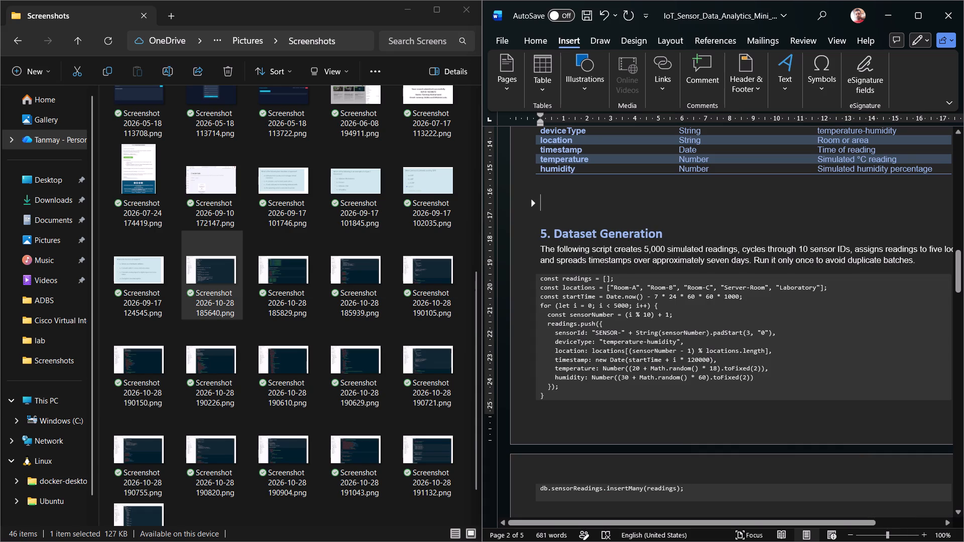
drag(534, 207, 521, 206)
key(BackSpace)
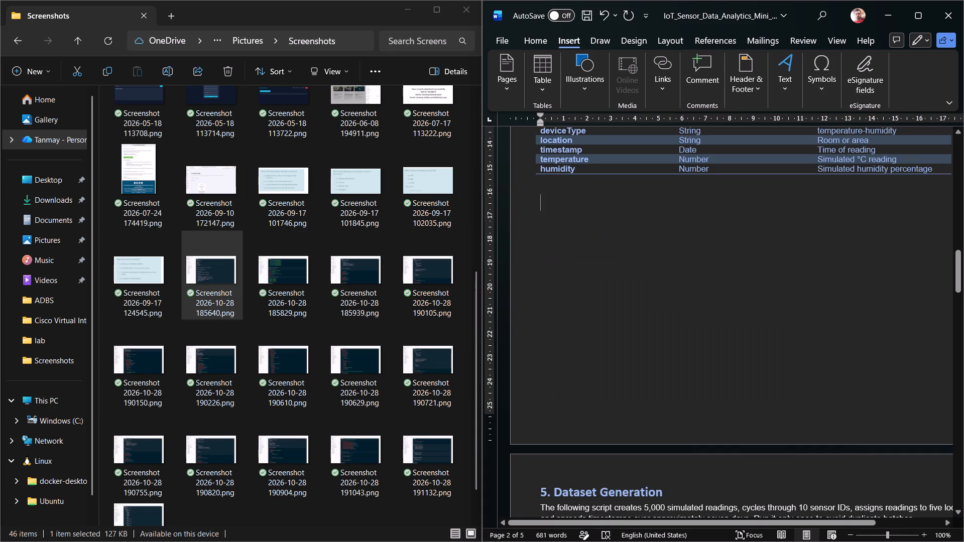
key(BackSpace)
Remove the empty heading line below the section 4 table by adding placeholder text and deleting it with the line.
click(538, 200)
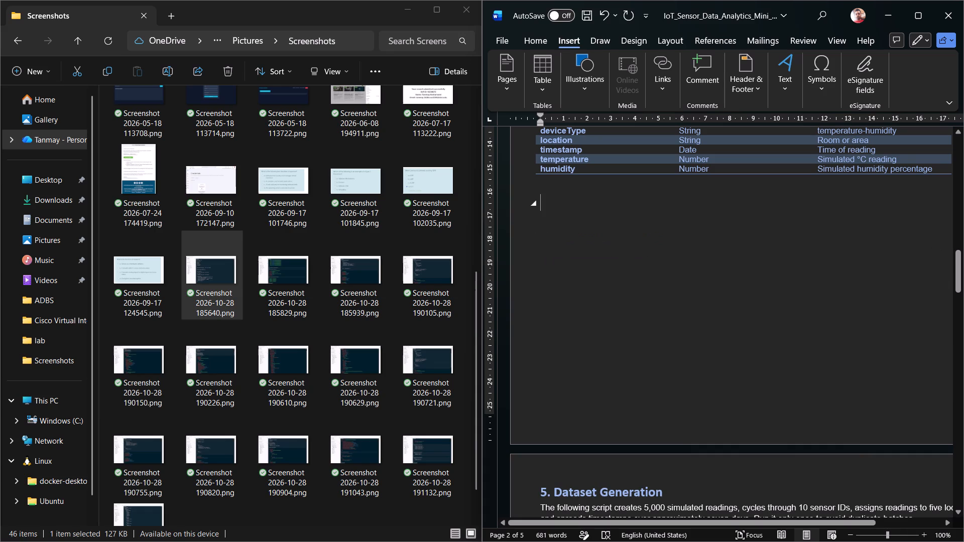
click(537, 212)
drag(546, 210, 530, 205)
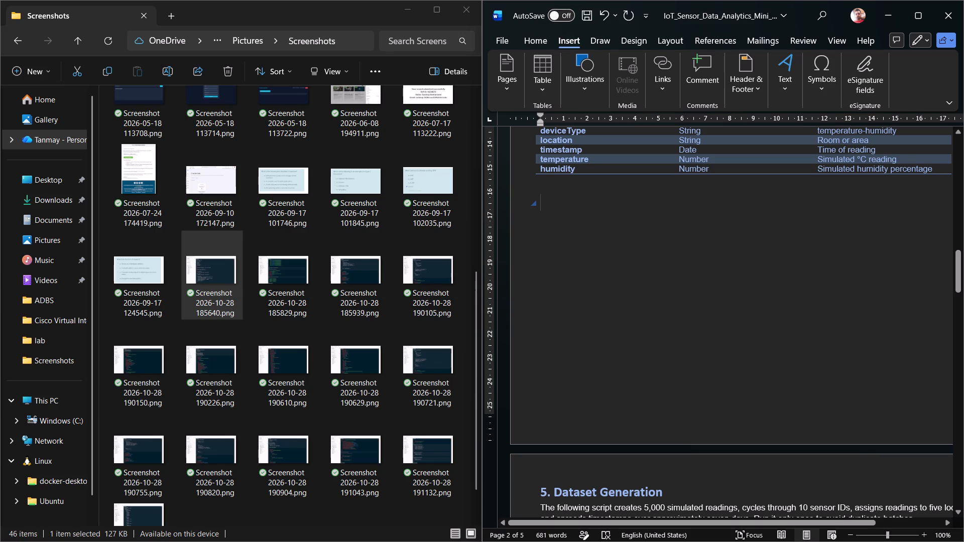
text(chjch)
key(BackSpace)
key(BackSpace)
key(BackSpace)
key(BackSpace)
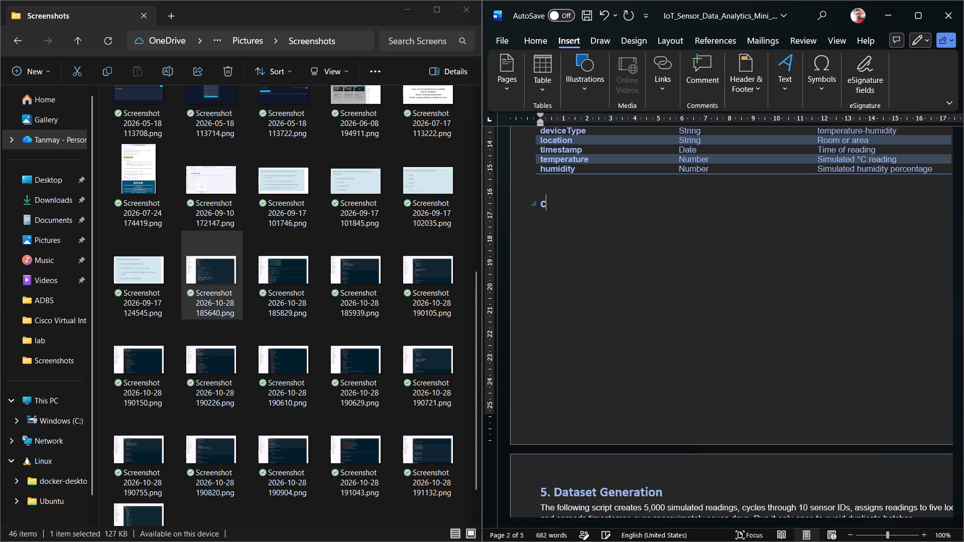
drag(558, 210, 514, 203)
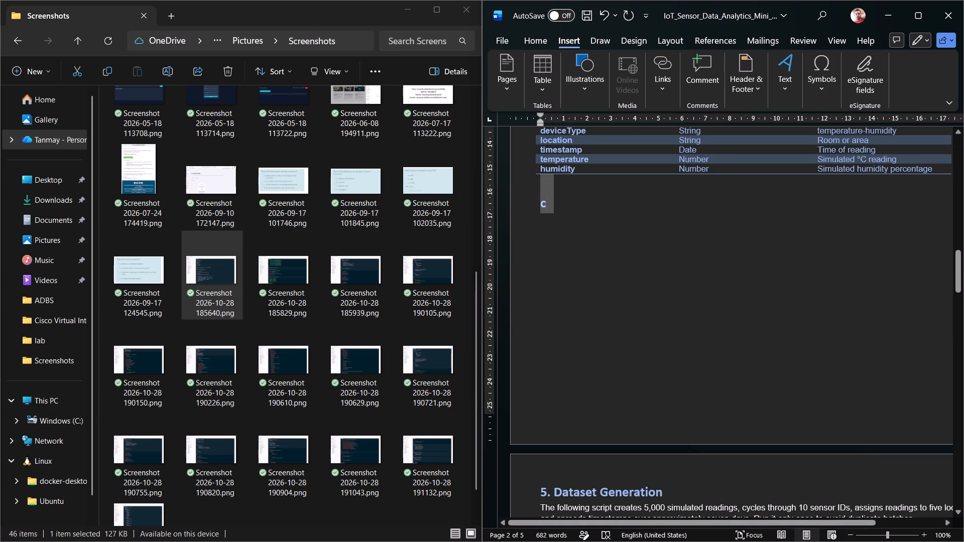
drag(514, 203, 510, 203)
key(BackSpace)
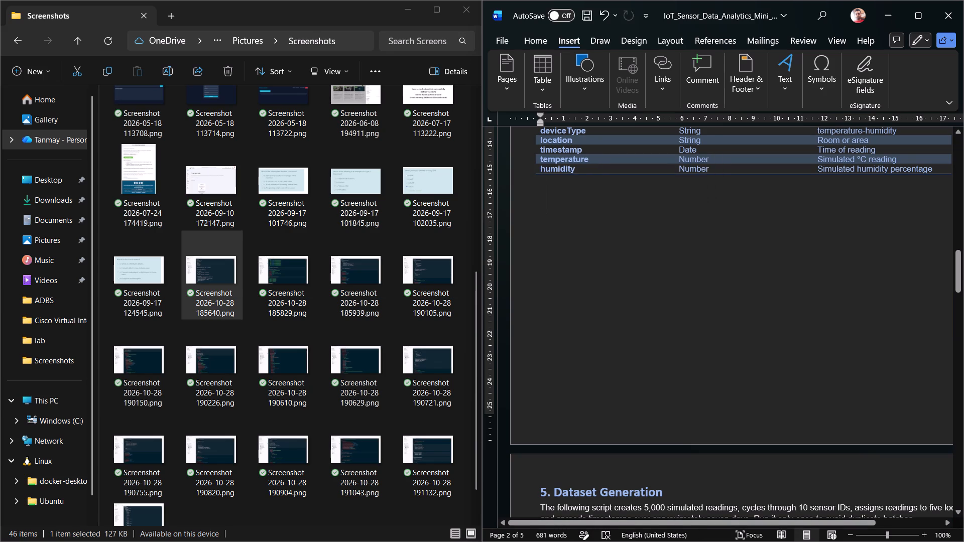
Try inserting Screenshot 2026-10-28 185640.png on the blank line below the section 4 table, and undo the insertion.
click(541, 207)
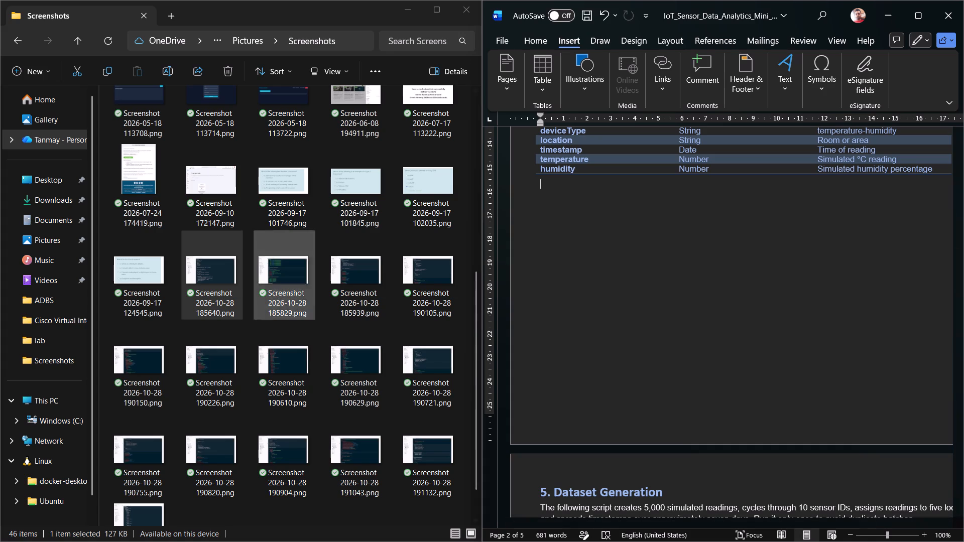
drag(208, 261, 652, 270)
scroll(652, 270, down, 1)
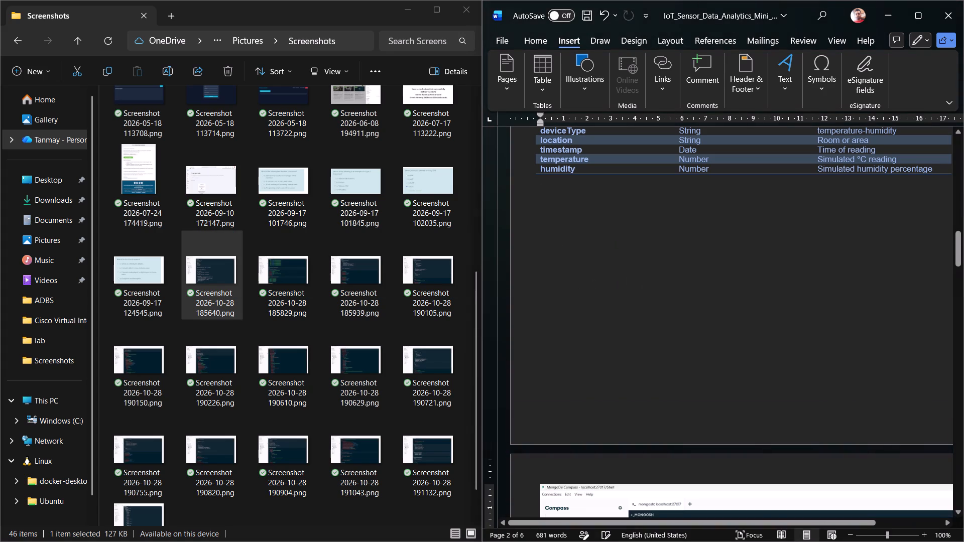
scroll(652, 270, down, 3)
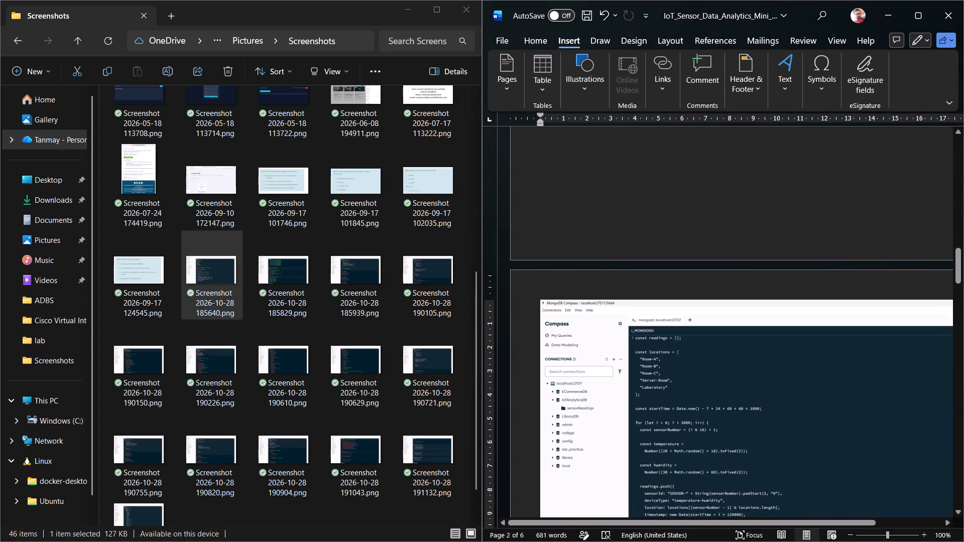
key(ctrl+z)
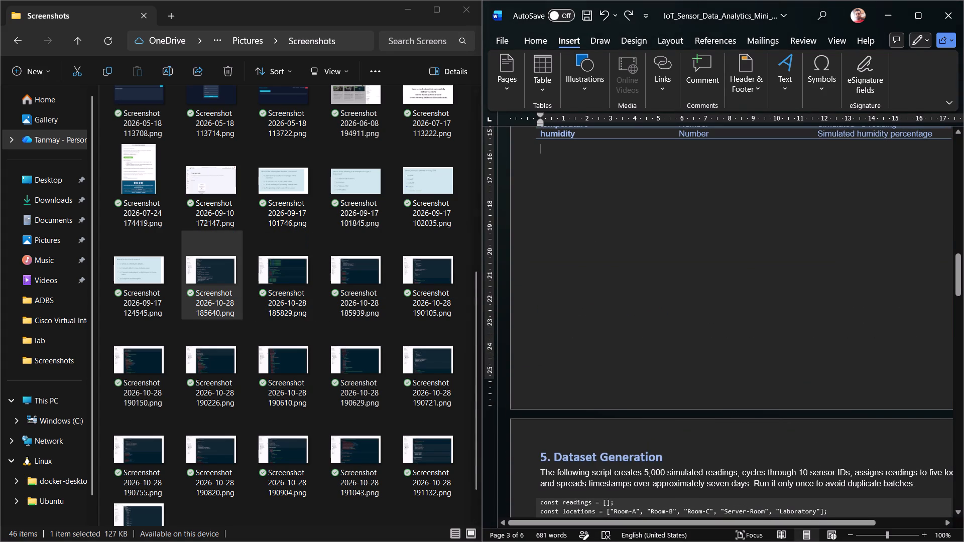
Insert Screenshot 2026-10-28 185829.png at the blank line below the section 4 table.
drag(268, 281, 626, 252)
scroll(626, 252, down, 2)
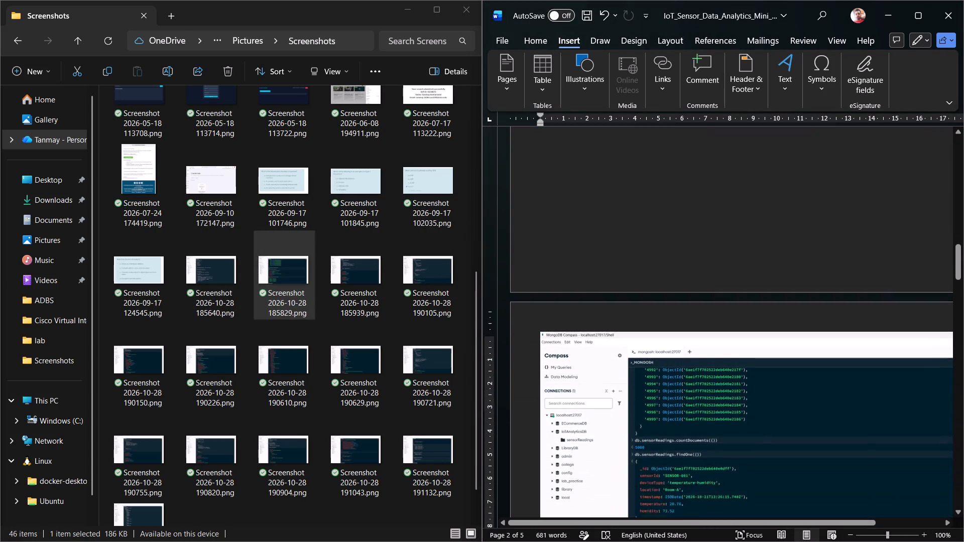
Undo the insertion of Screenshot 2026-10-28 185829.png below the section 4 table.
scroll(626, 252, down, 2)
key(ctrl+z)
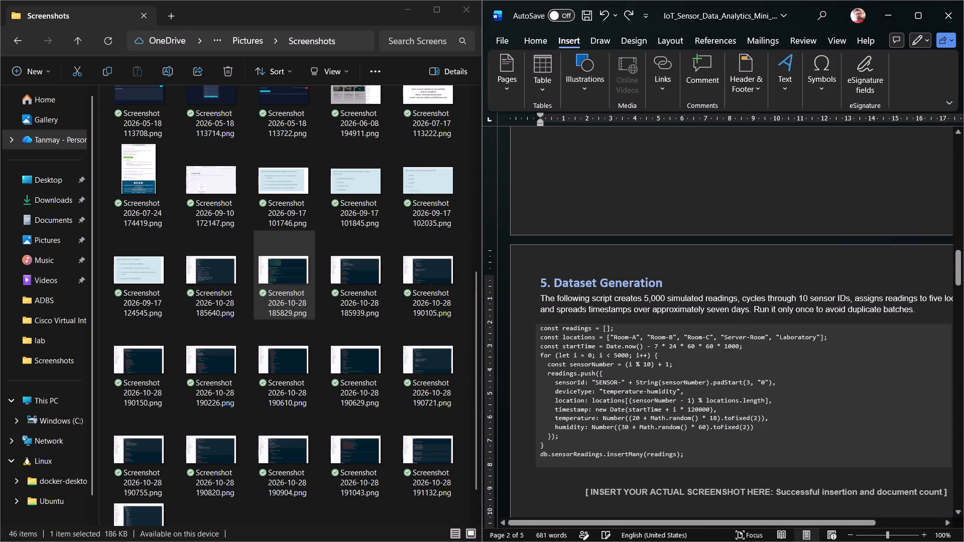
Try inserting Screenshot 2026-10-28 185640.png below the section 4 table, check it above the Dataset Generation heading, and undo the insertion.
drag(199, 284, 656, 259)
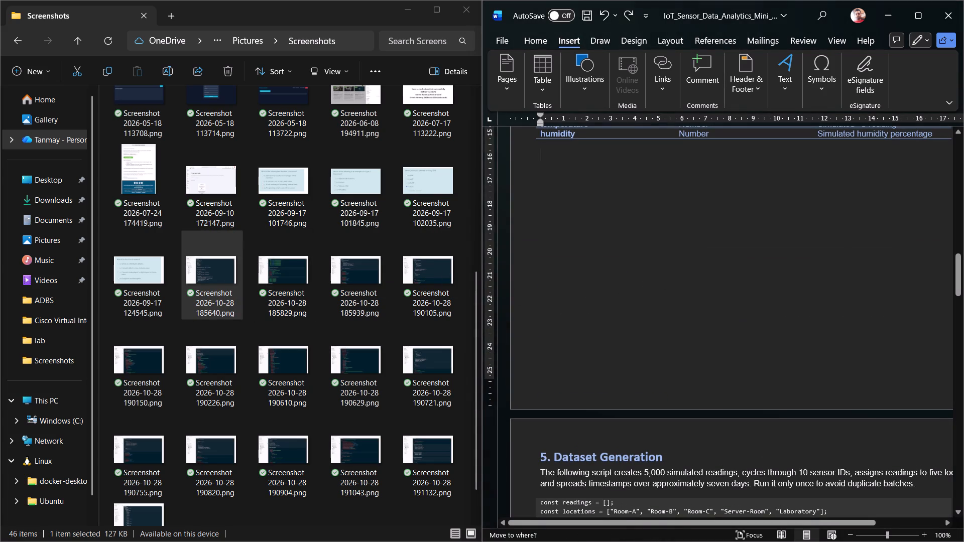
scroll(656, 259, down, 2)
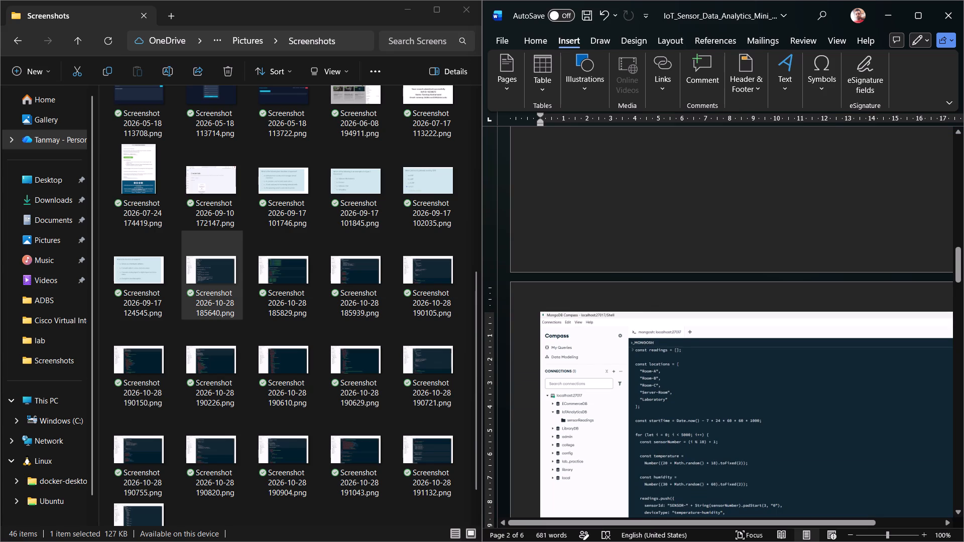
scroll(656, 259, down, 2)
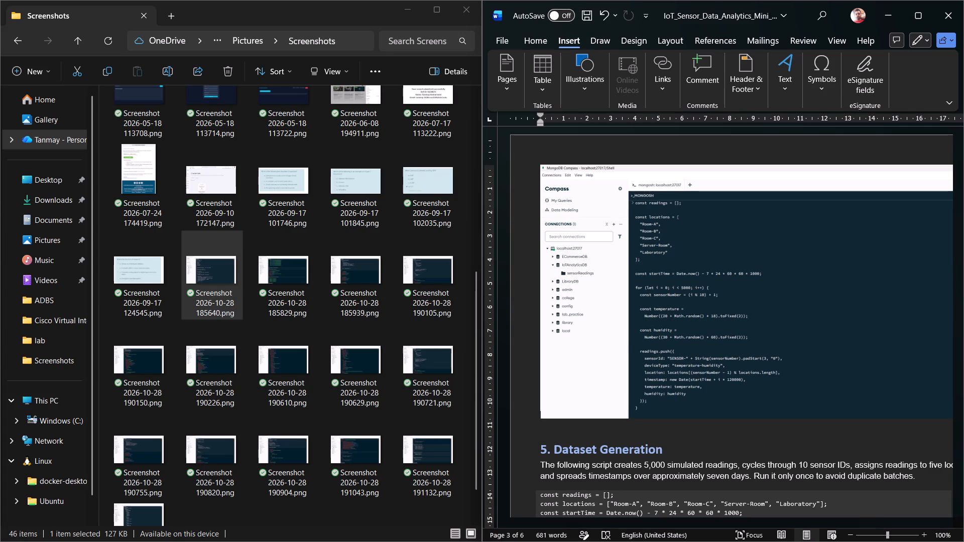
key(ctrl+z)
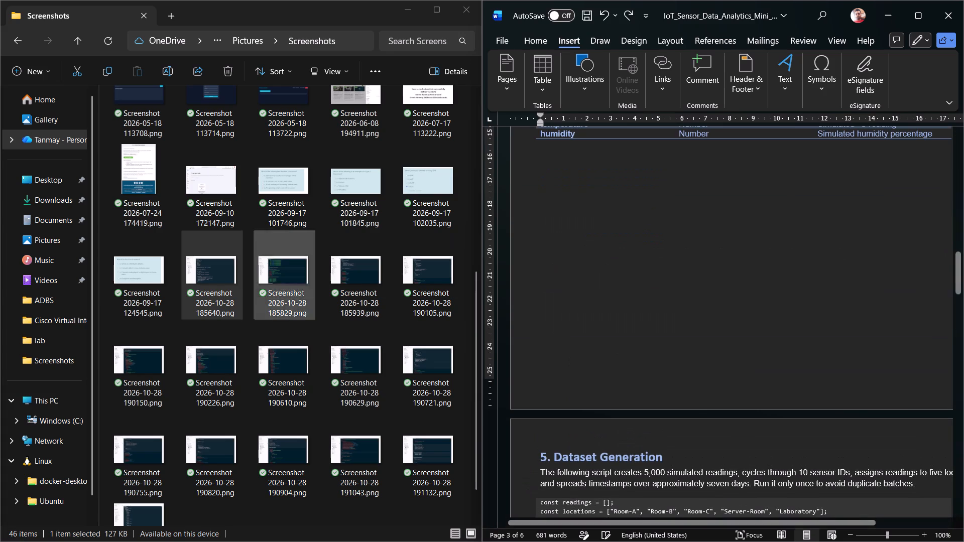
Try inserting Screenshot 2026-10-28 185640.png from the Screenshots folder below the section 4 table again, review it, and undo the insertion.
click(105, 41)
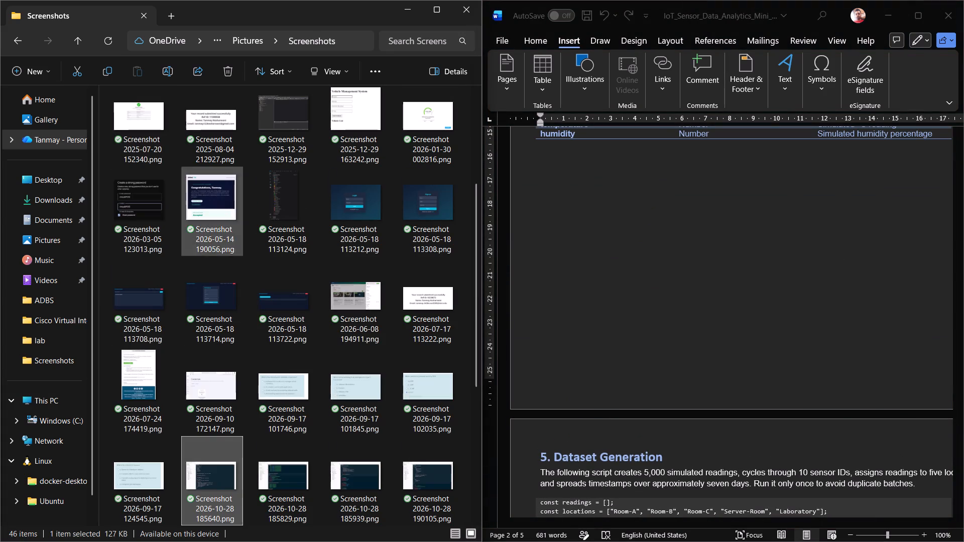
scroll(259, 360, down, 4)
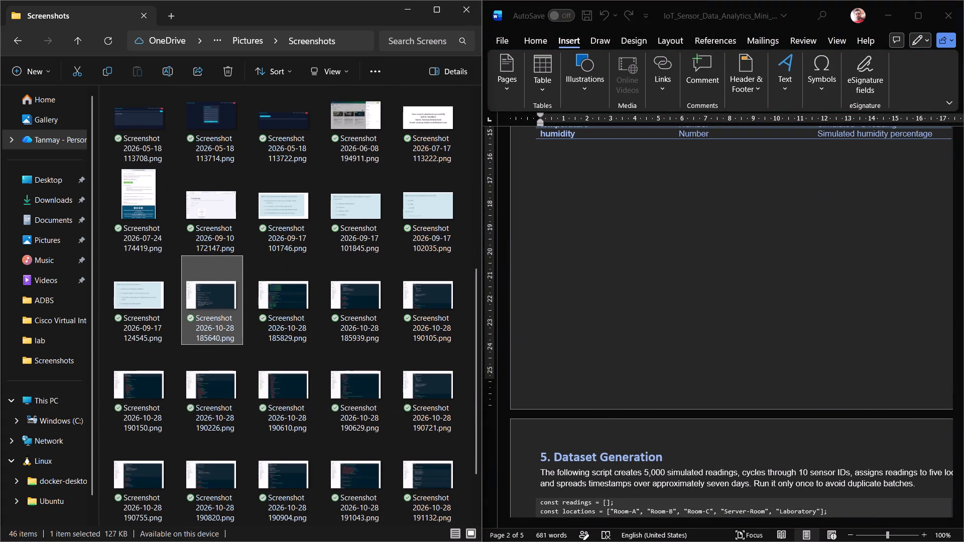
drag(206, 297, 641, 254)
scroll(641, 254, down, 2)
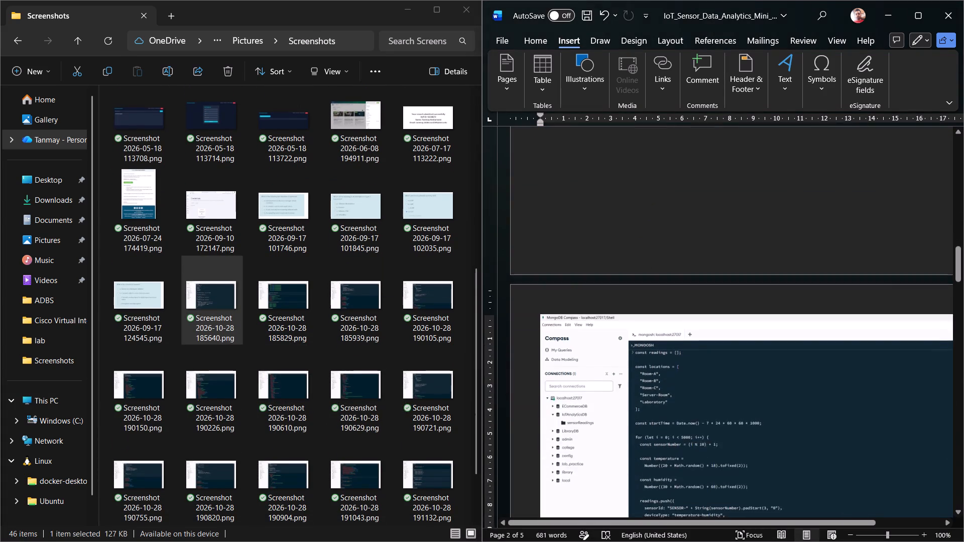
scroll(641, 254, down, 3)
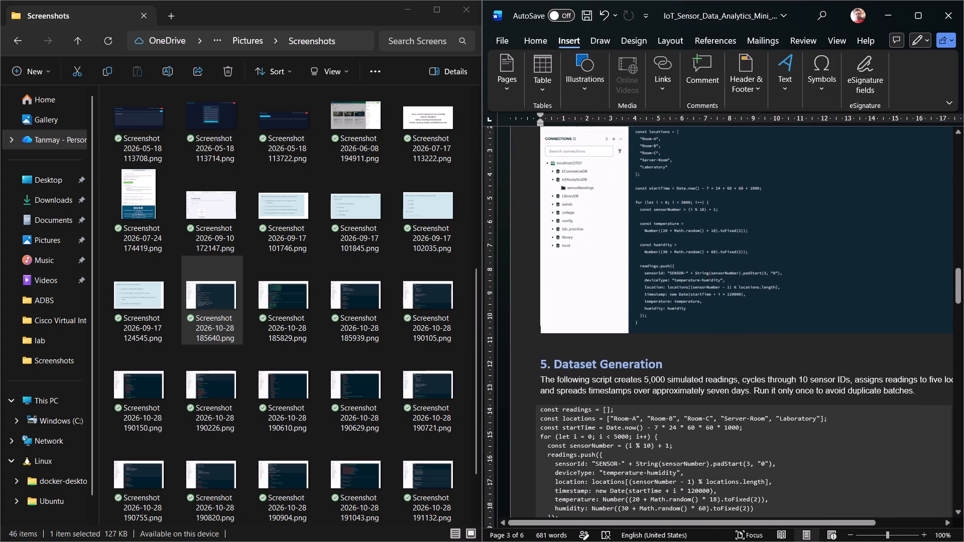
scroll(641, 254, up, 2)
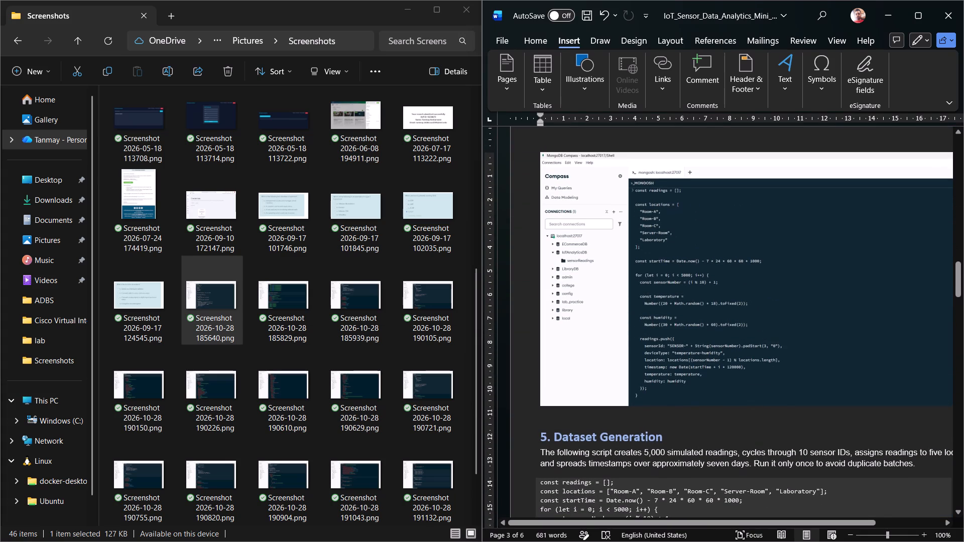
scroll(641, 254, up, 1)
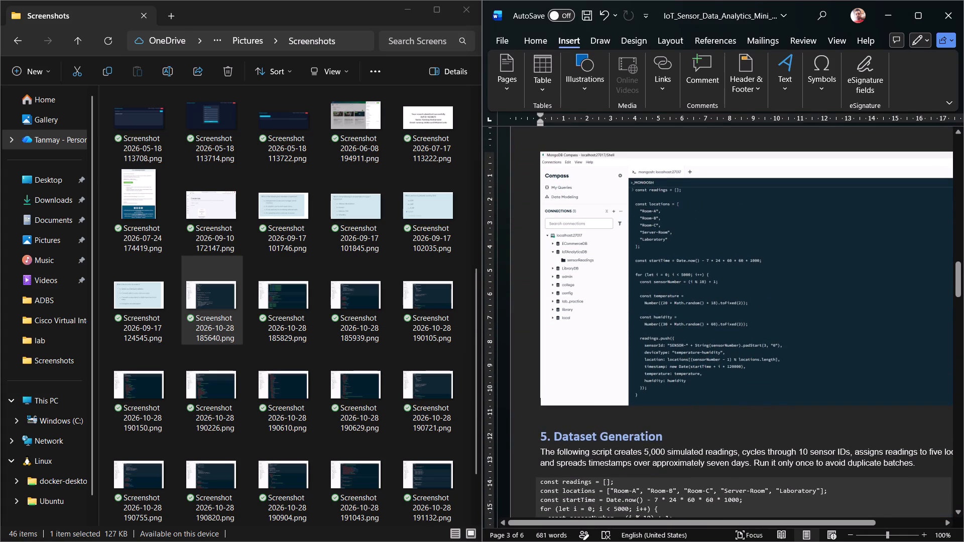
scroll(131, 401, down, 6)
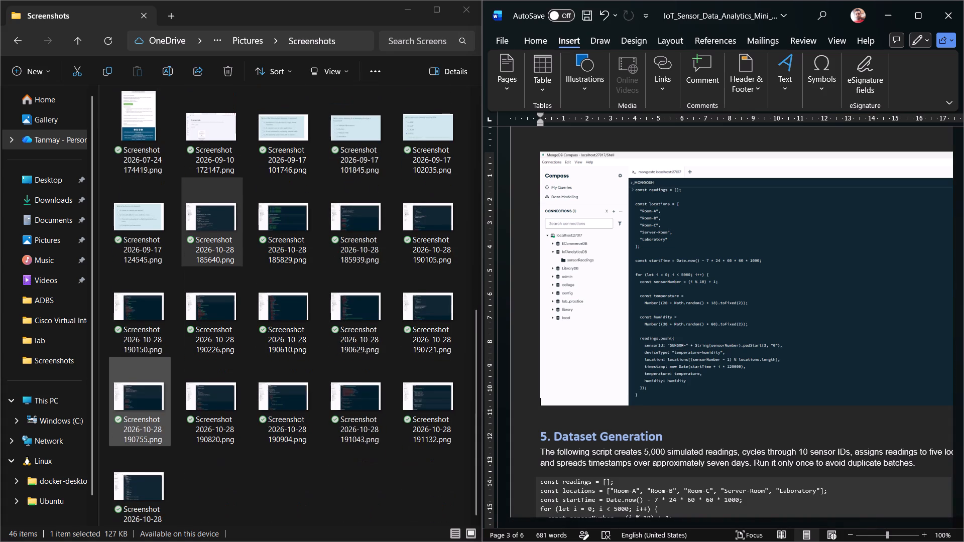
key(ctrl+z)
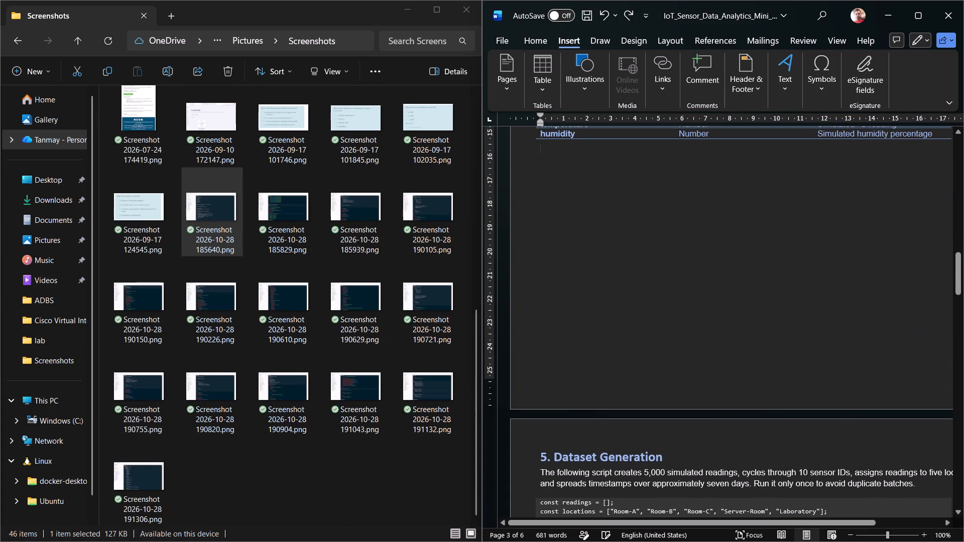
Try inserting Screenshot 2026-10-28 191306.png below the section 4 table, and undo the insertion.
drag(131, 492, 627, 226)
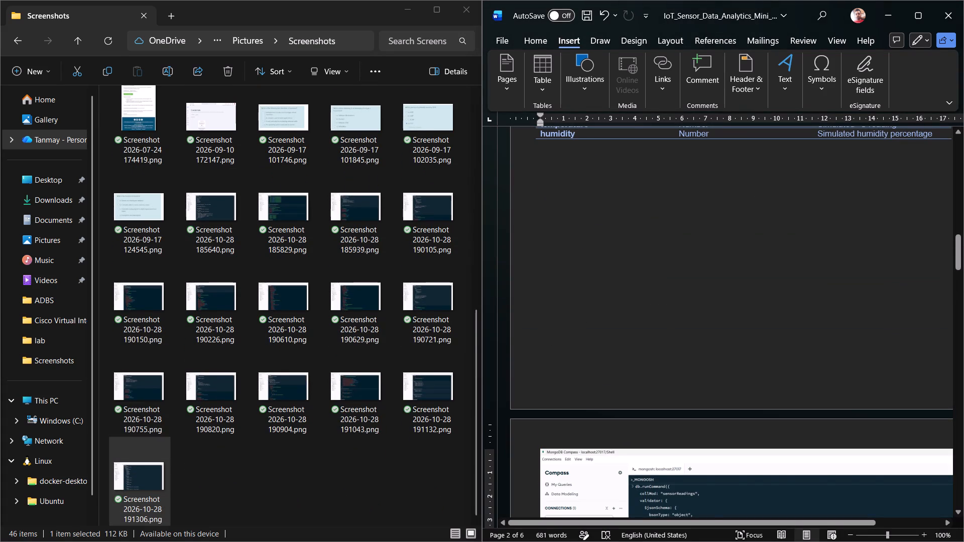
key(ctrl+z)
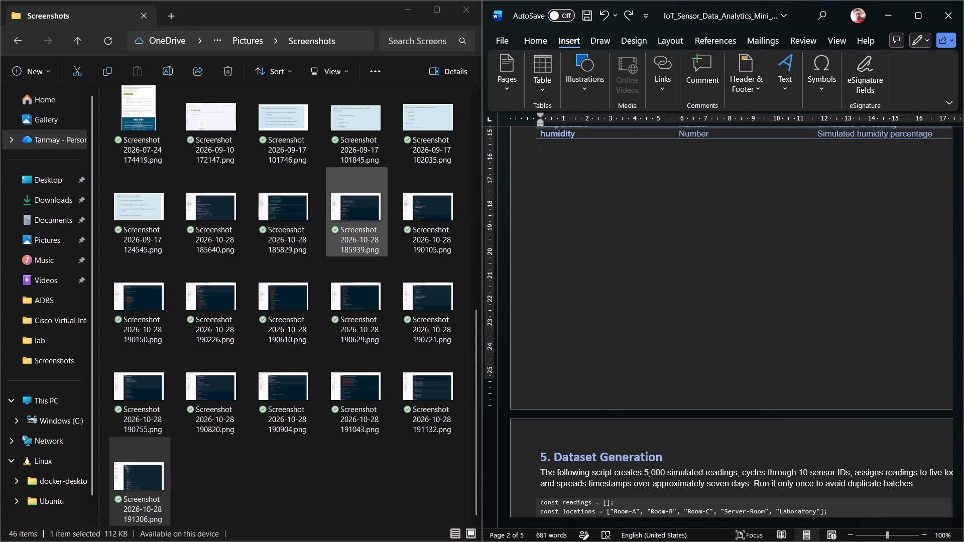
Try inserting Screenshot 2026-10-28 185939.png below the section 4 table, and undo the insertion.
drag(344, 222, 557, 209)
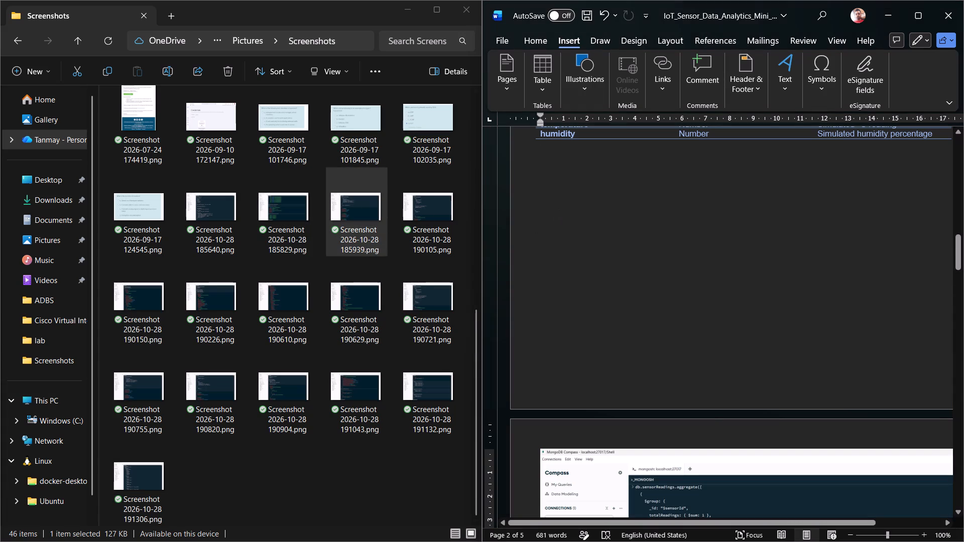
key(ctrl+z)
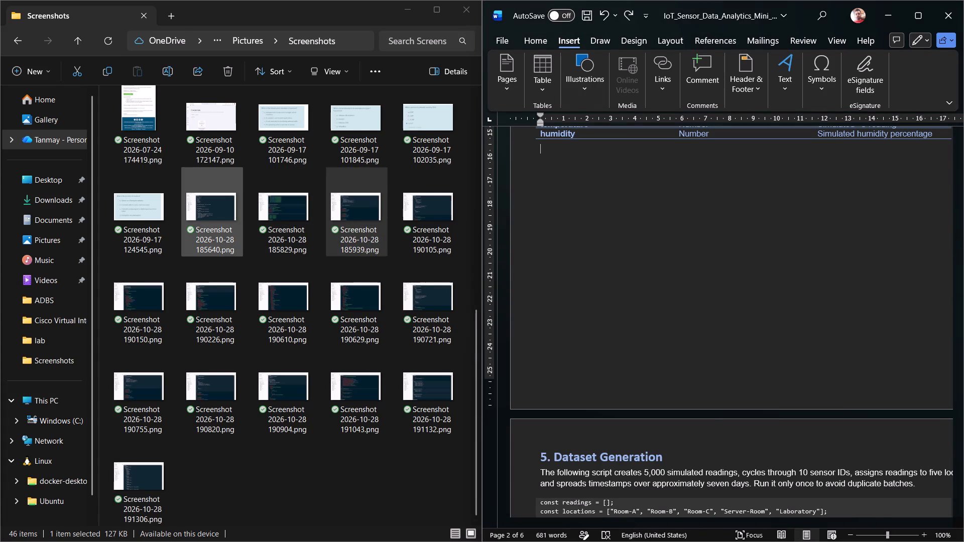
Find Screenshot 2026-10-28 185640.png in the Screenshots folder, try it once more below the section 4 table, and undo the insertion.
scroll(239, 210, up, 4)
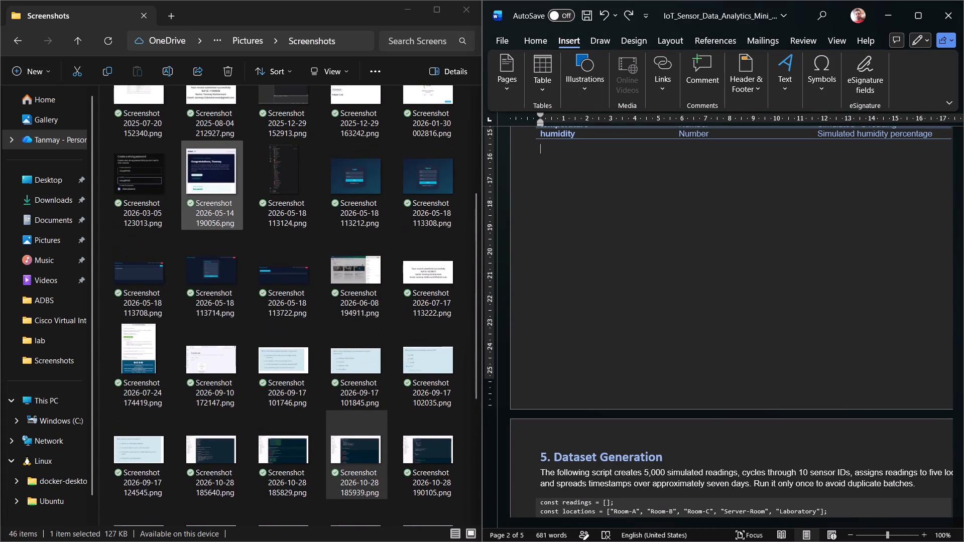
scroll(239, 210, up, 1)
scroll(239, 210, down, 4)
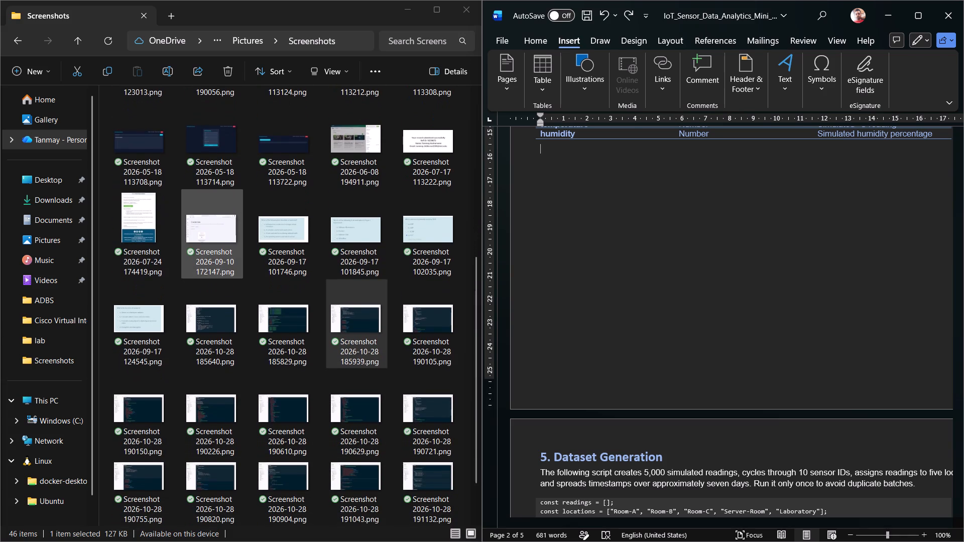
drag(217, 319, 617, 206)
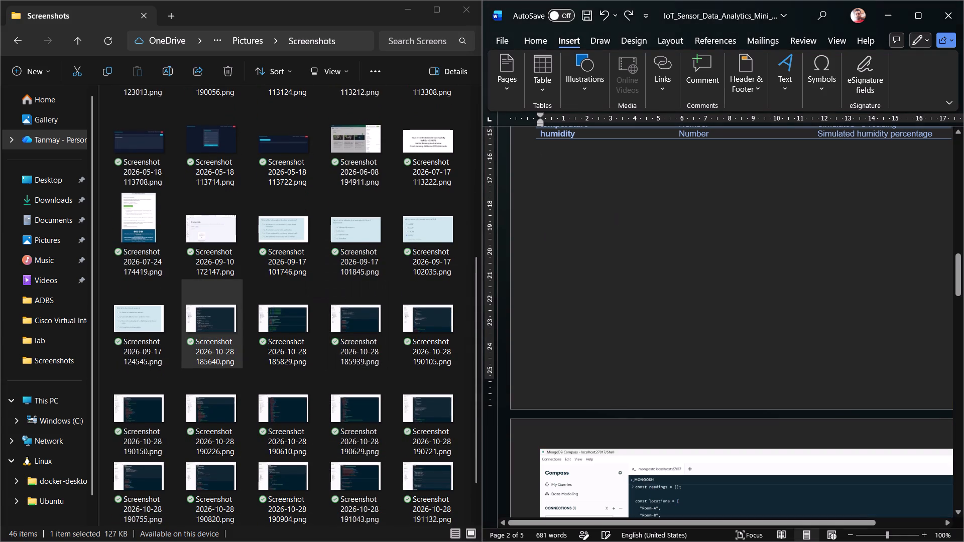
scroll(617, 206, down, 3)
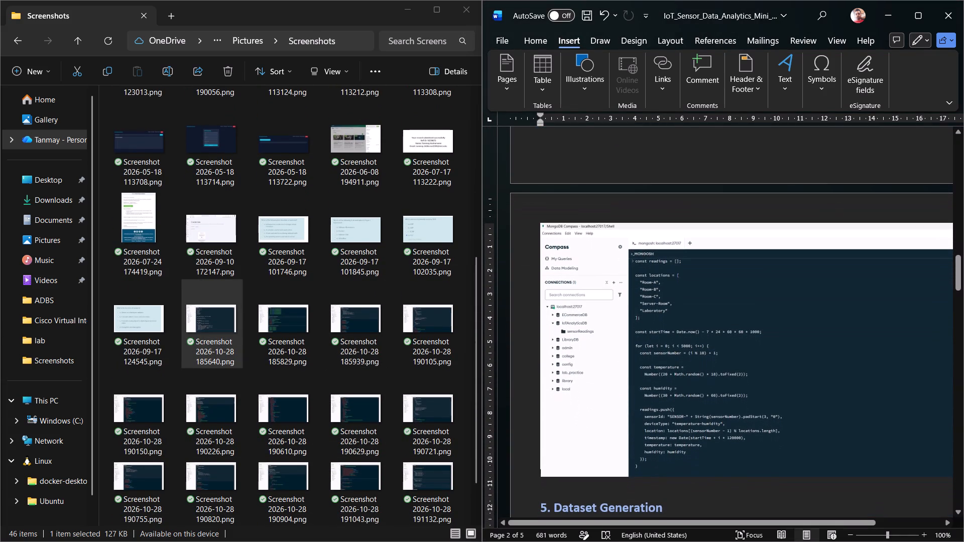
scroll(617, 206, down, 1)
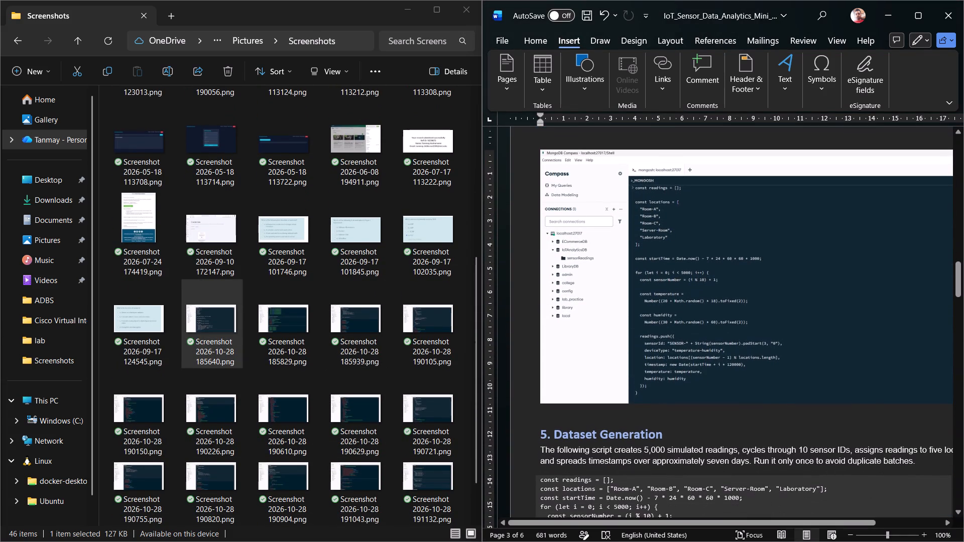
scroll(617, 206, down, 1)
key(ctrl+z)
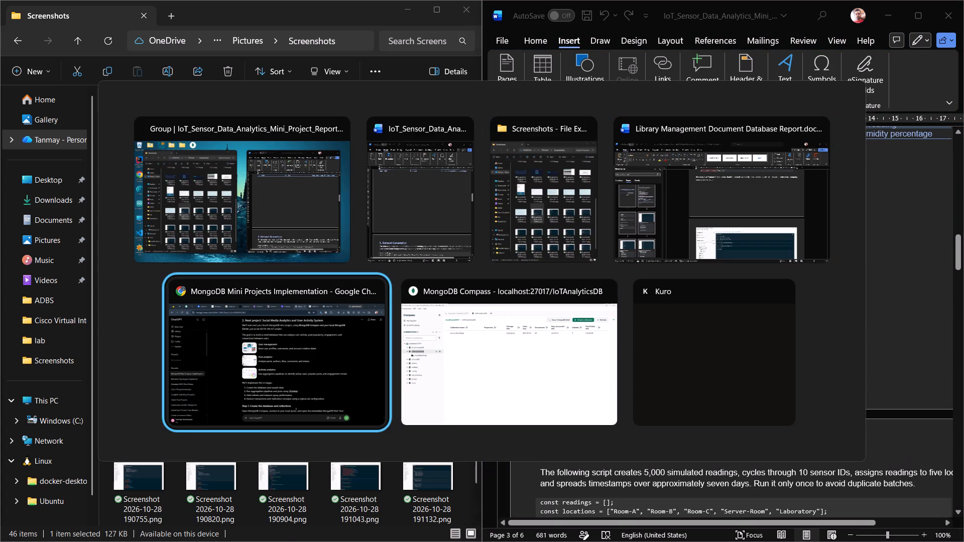
Switch to the mongosh session in MongoDB Compass and look through the inserted reading IDs in its history.
click(263, 46)
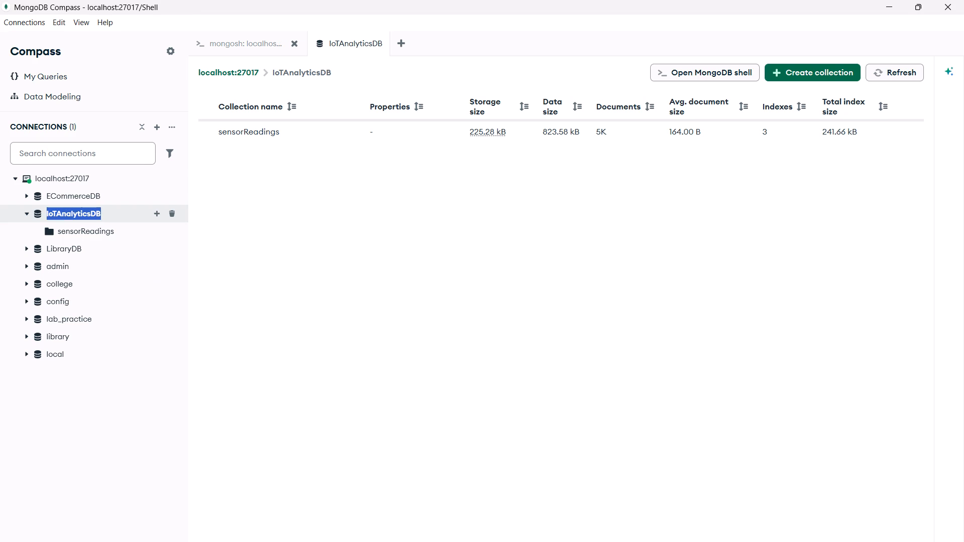
click(231, 41)
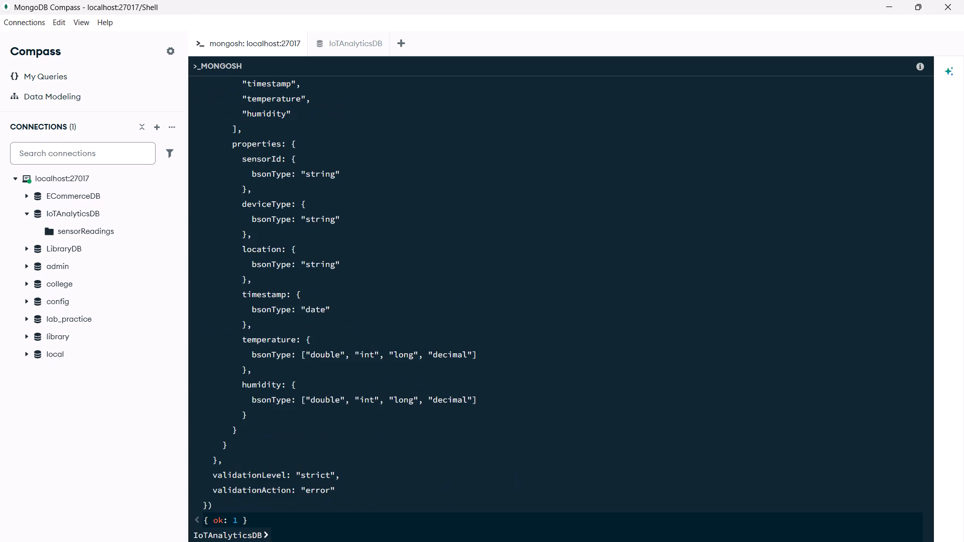
scroll(320, 314, up, 20)
scroll(320, 314, up, 20)
scroll(320, 314, up, 1)
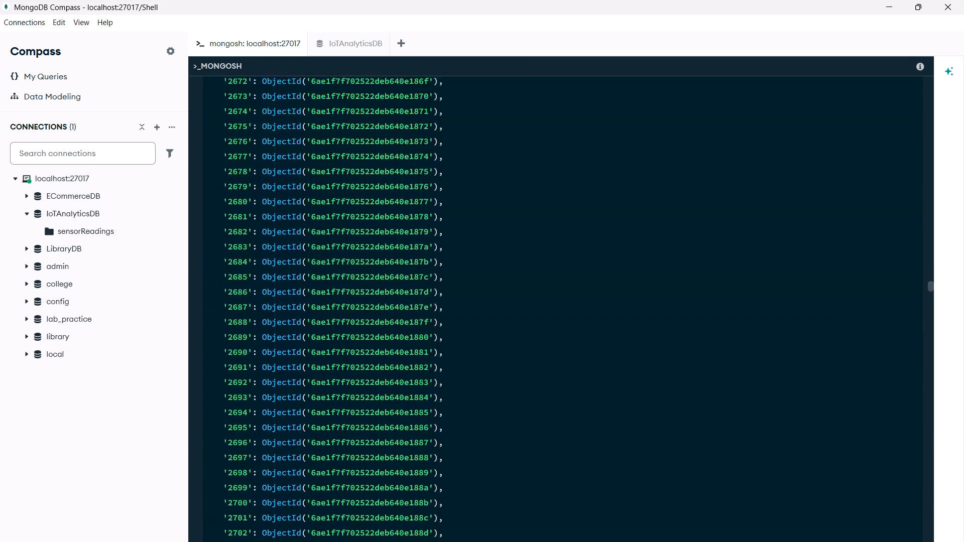
scroll(320, 314, up, 10)
scroll(320, 314, down, 15)
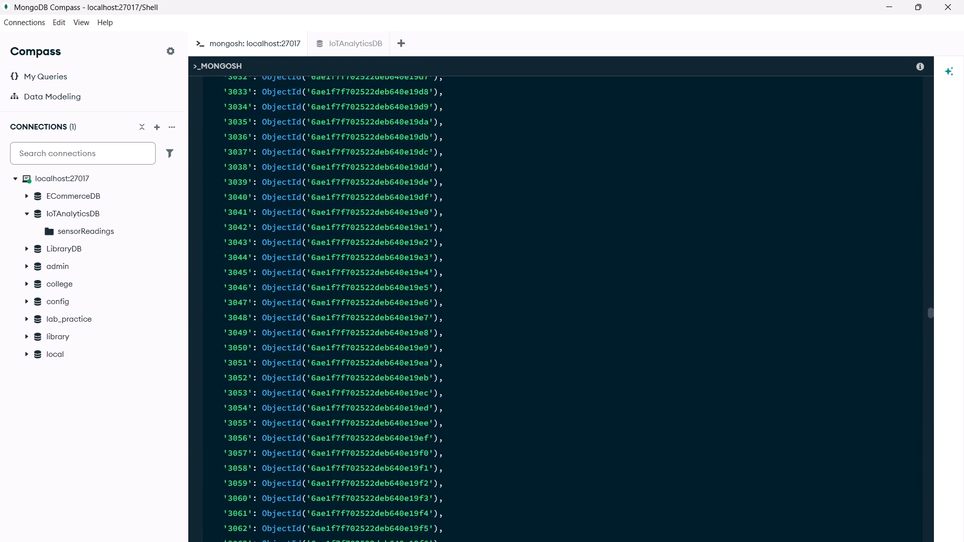
scroll(320, 314, down, 19)
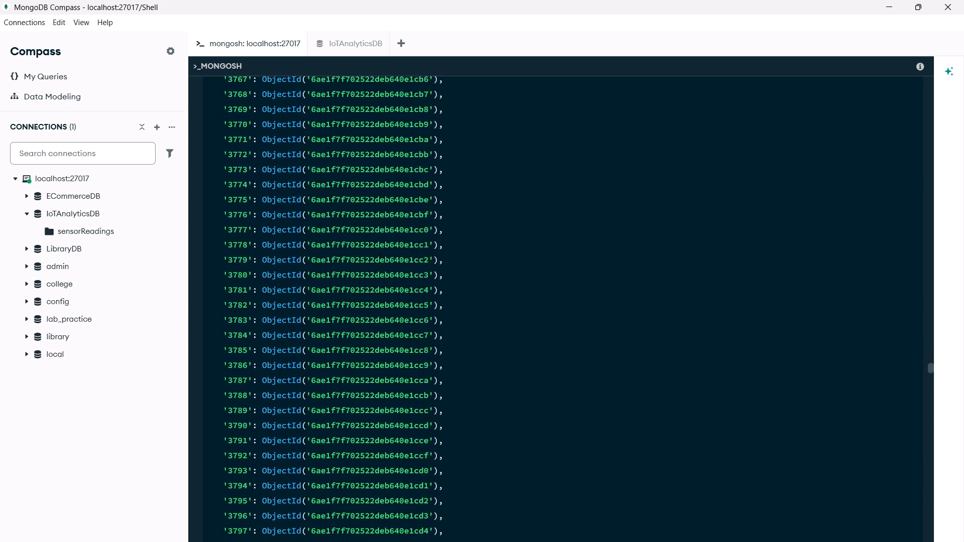
scroll(320, 314, down, 20)
scroll(320, 314, down, 4)
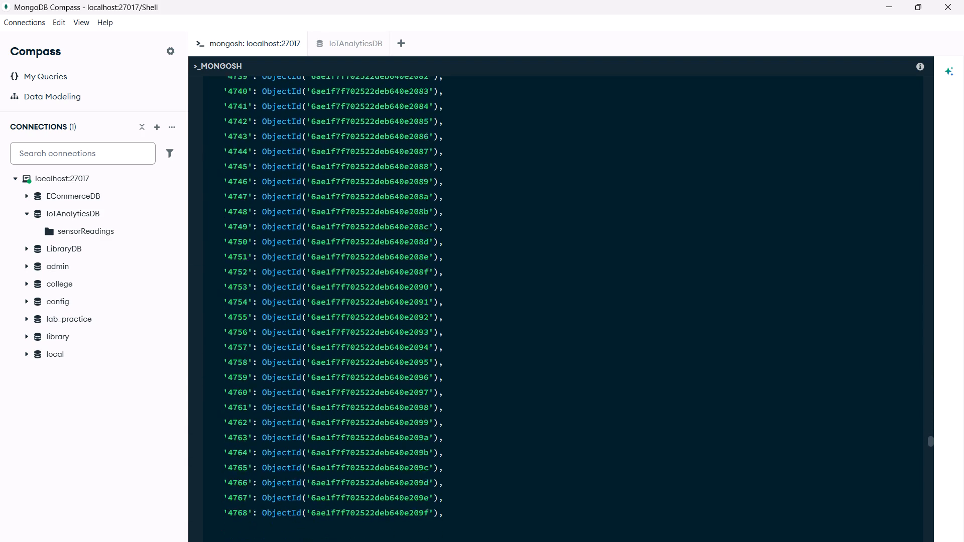
scroll(320, 314, down, 5)
Examine the mongosh history for the document count, findOne, distinct sensorId and per-sensor aggregation queries and their outputs.
scroll(320, 314, up, 6)
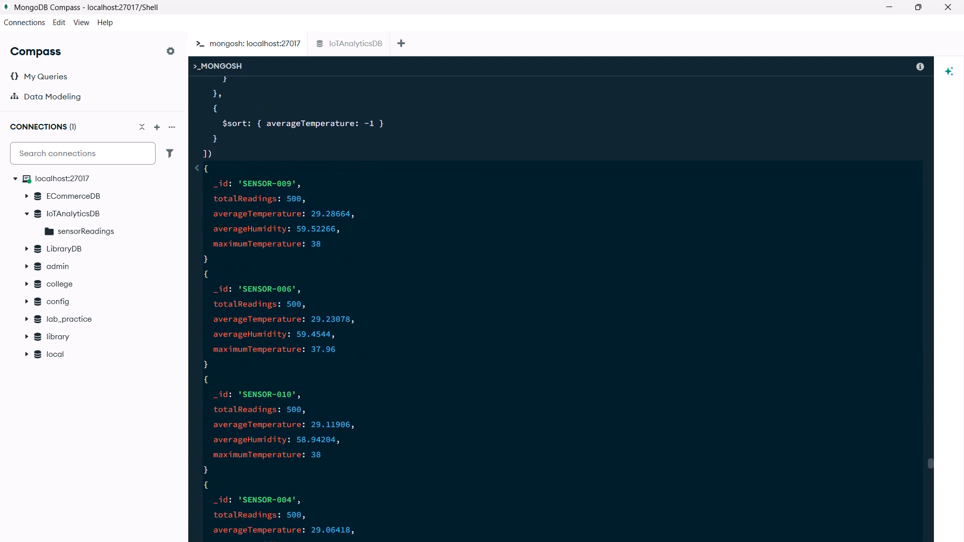
scroll(320, 314, up, 4)
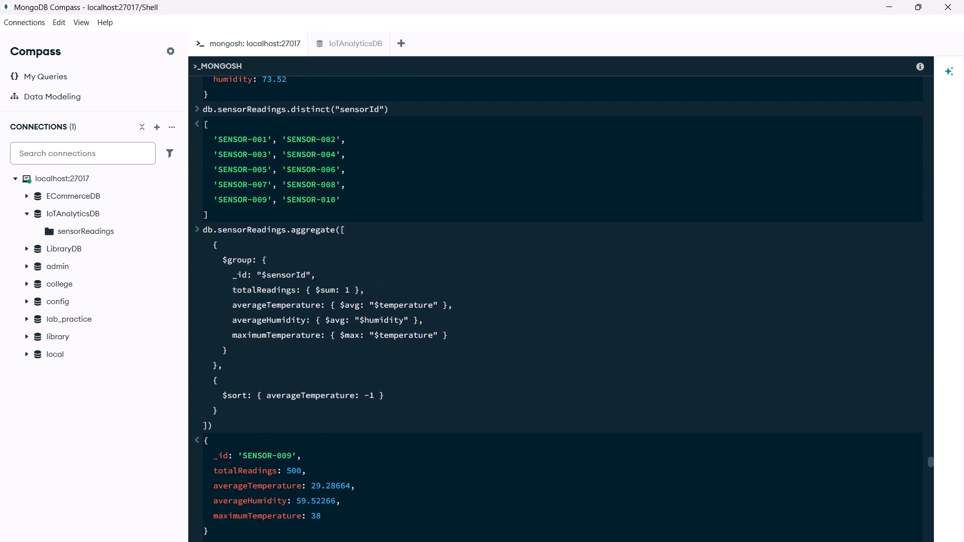
scroll(320, 314, up, 2)
scroll(320, 314, down, 2)
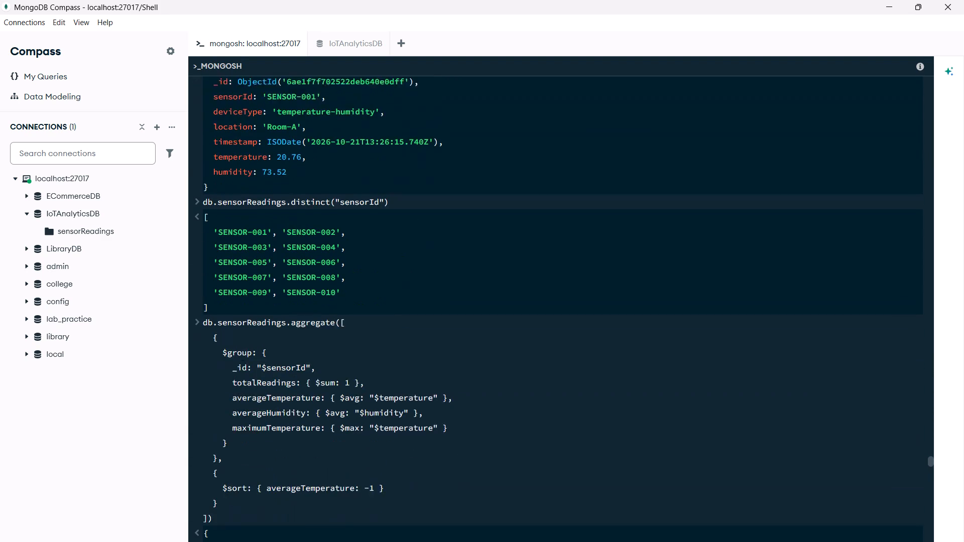
scroll(320, 314, down, 2)
scroll(320, 314, up, 5)
scroll(320, 314, down, 1)
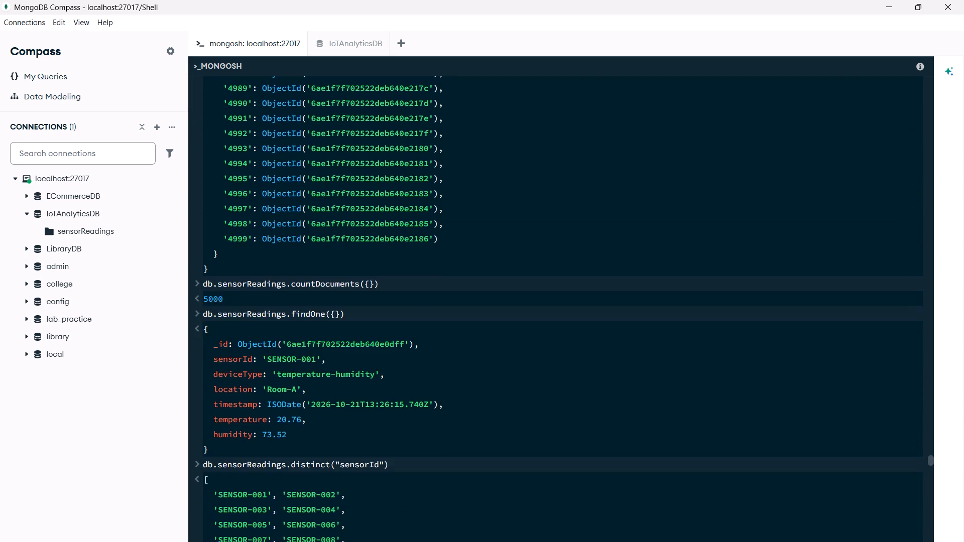
scroll(320, 314, down, 1)
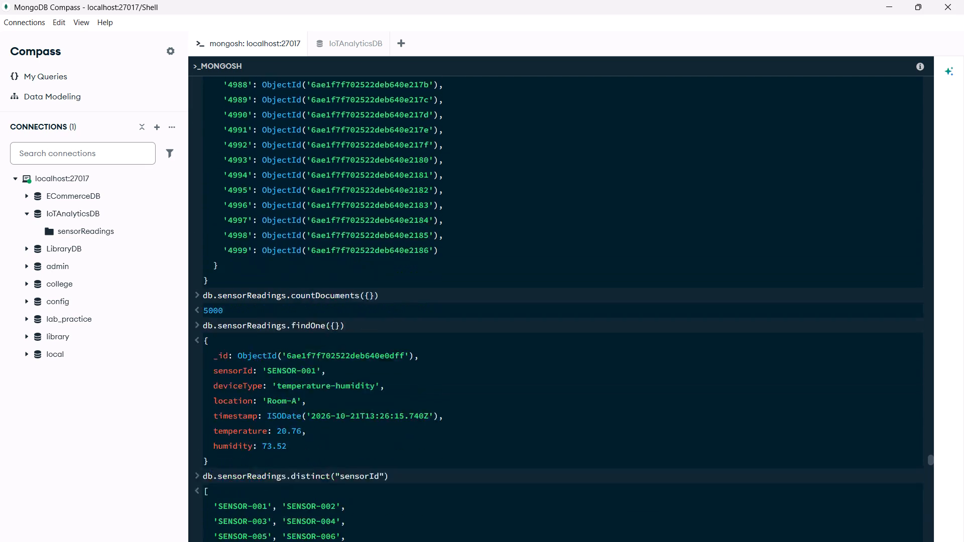
scroll(320, 314, down, 3)
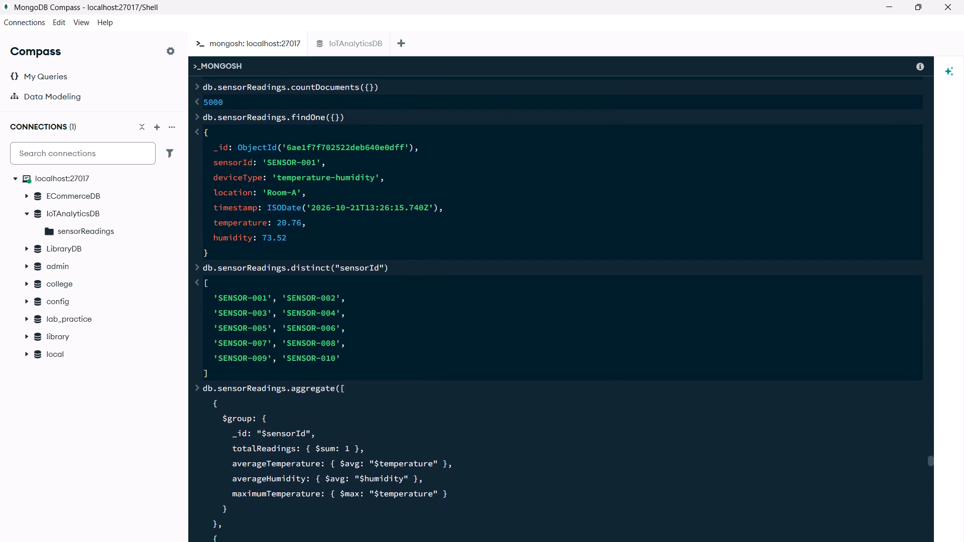
scroll(320, 314, down, 2)
Examine the hourly sensor aggregation and the query execution statistics in the mongosh history.
scroll(320, 314, down, 2)
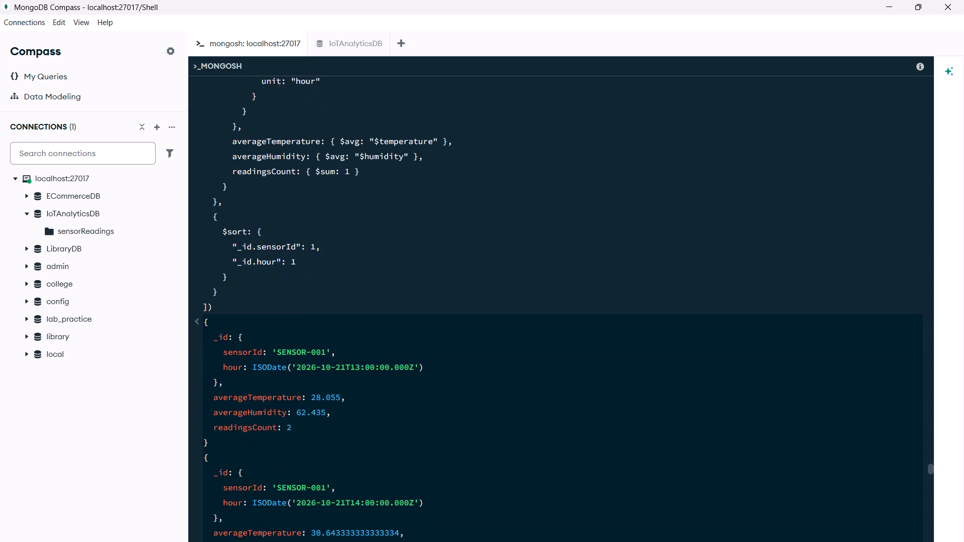
scroll(320, 314, up, 6)
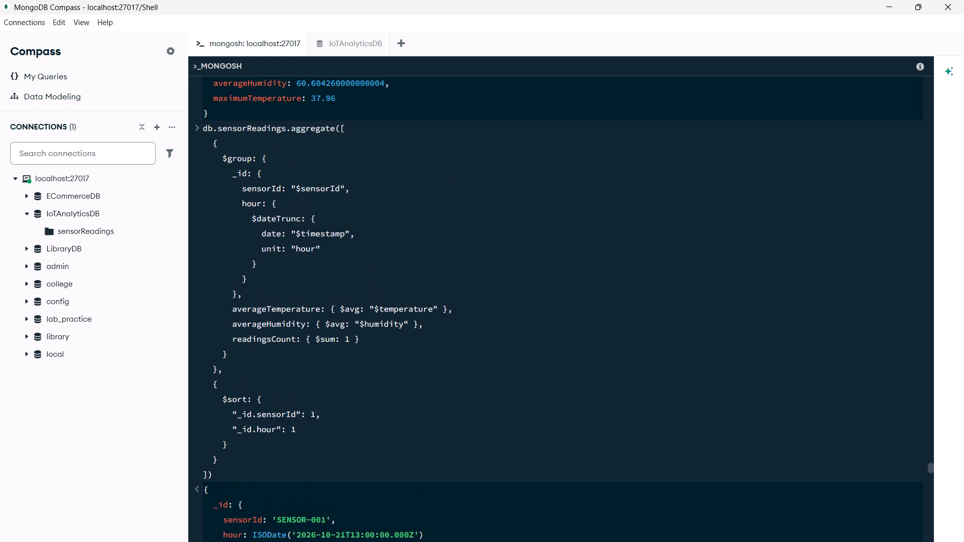
scroll(320, 314, down, 11)
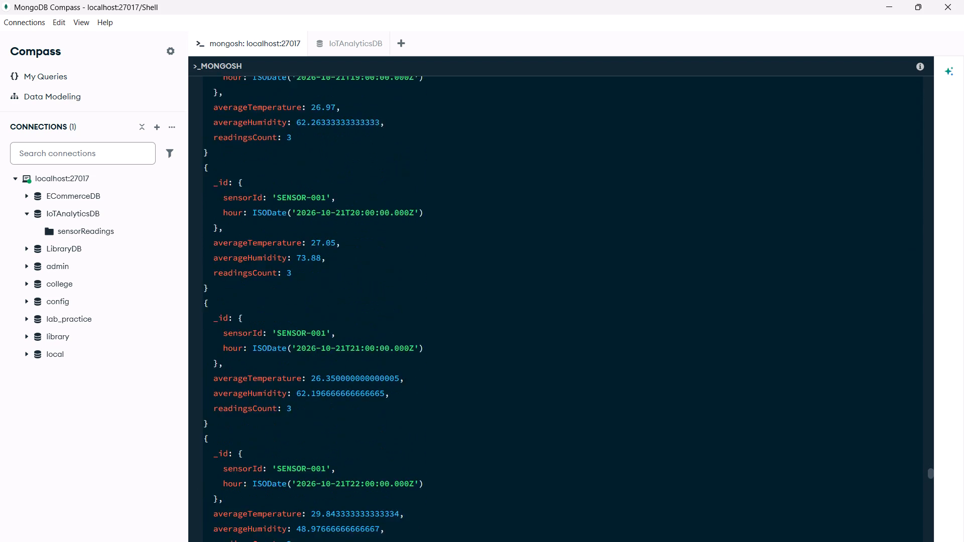
scroll(320, 314, down, 4)
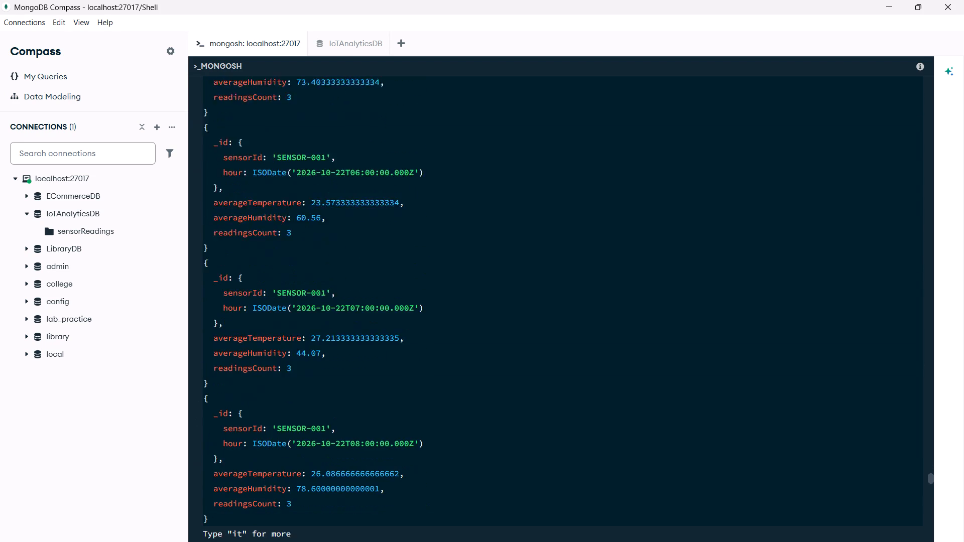
scroll(320, 314, down, 3)
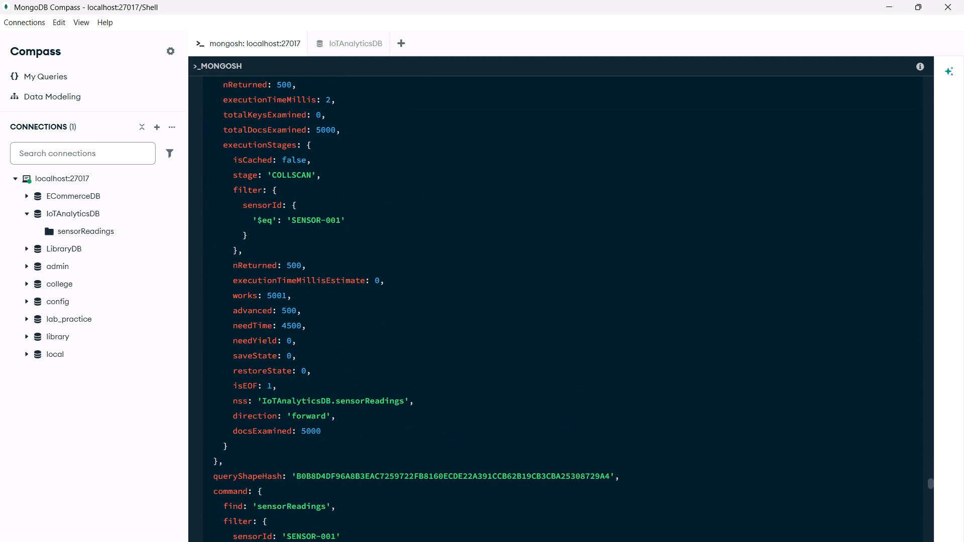
scroll(320, 314, down, 8)
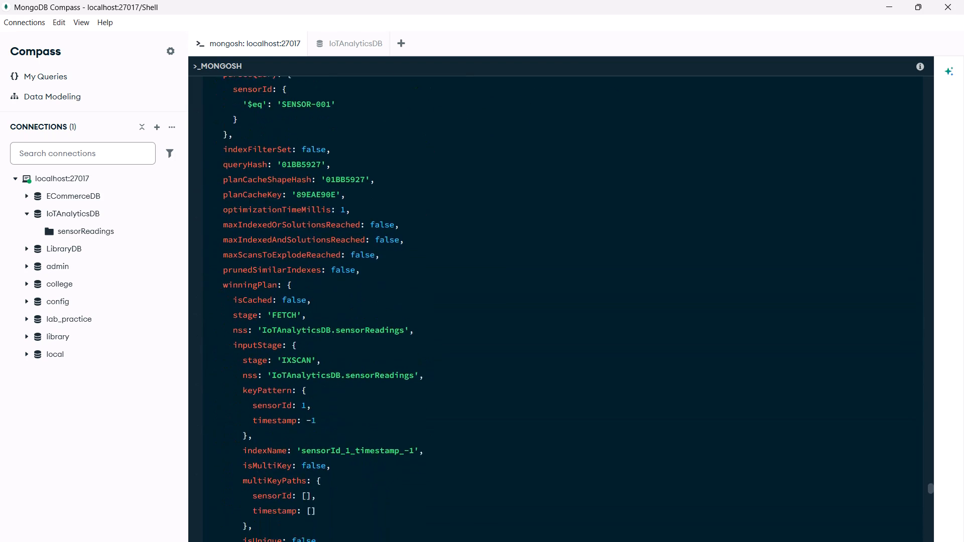
scroll(320, 314, down, 4)
Examine the rest of the mongosh history, from the daily sensor aggregation through the index listing to the final validation command.
scroll(320, 314, down, 2)
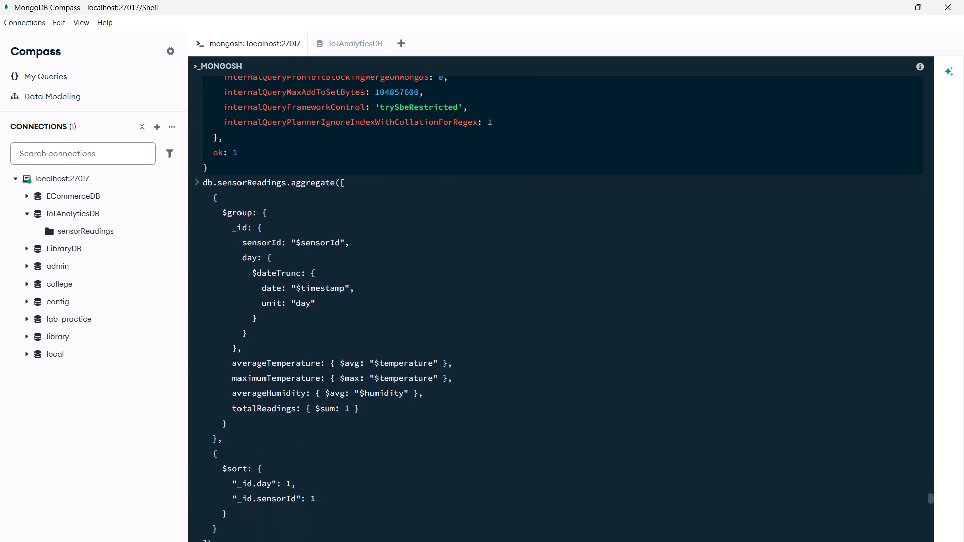
scroll(320, 314, down, 7)
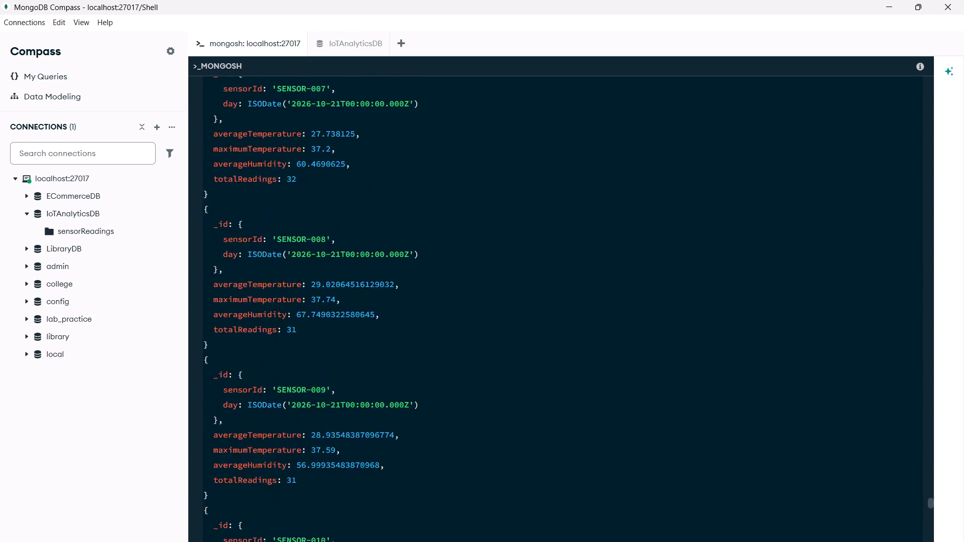
scroll(320, 314, down, 4)
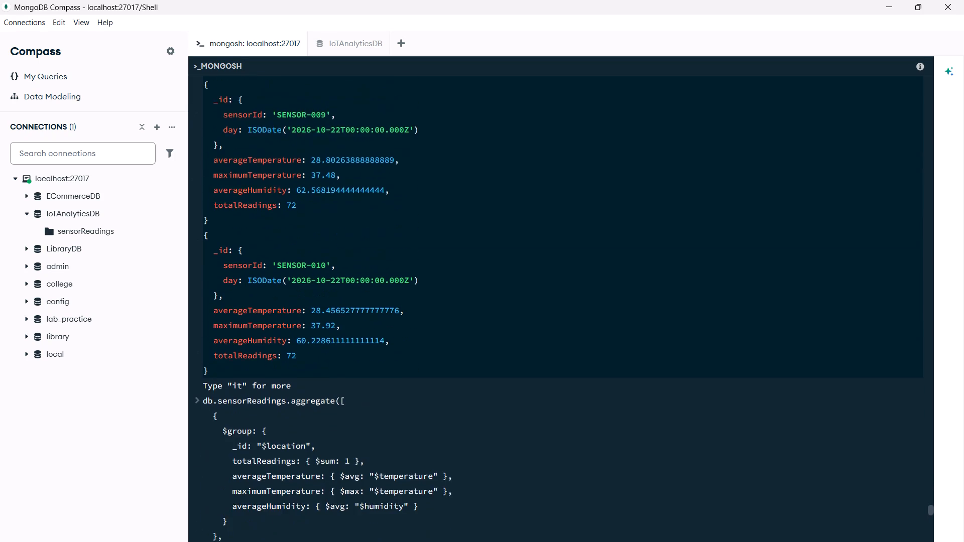
scroll(320, 314, down, 3)
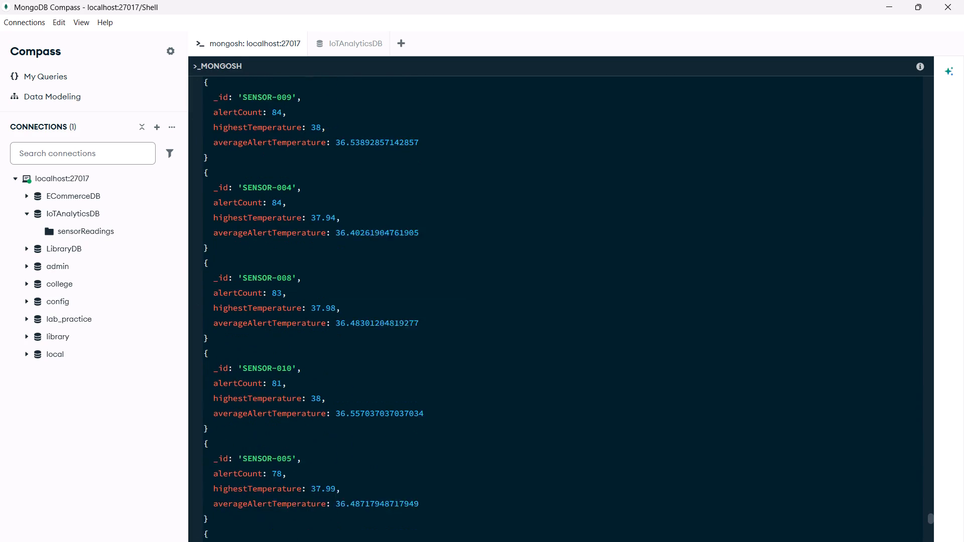
scroll(320, 314, down, 7)
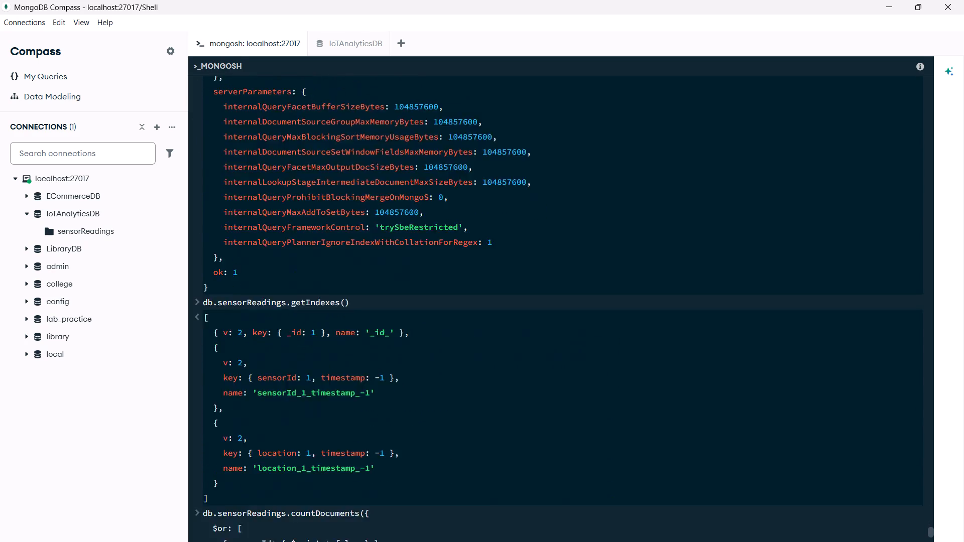
scroll(320, 314, down, 3)
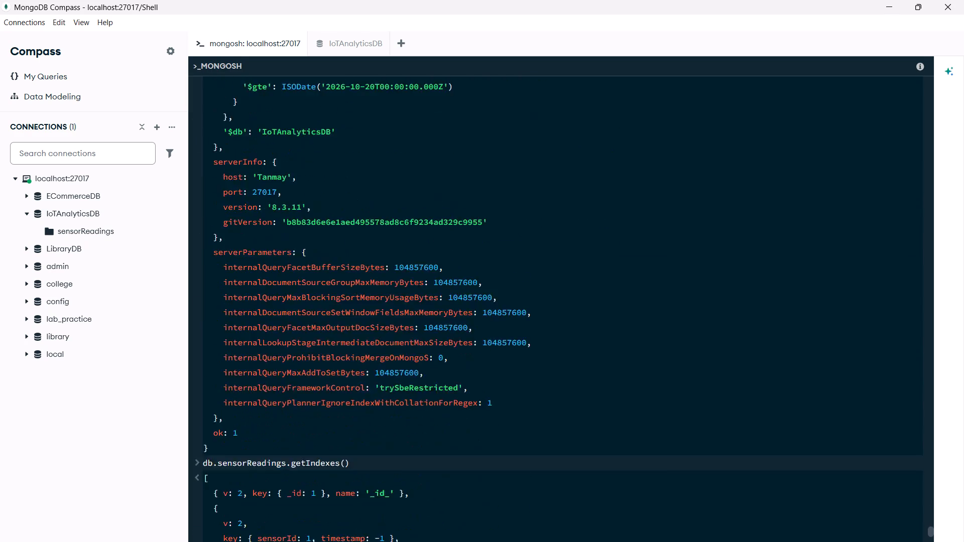
scroll(320, 314, down, 1)
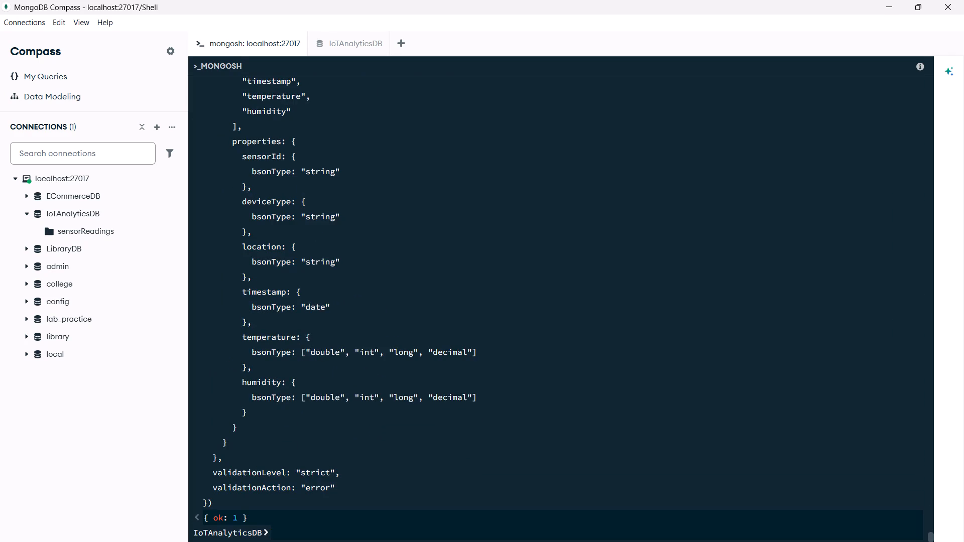
Go back through the mongosh history to its beginning to check the first commands and the data generation script.
scroll(320, 314, up, 15)
scroll(320, 314, up, 16)
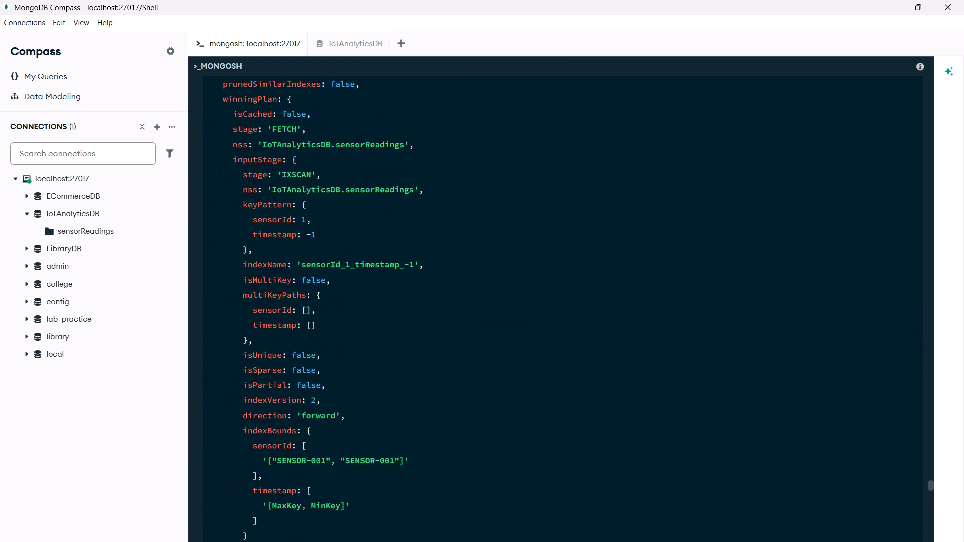
scroll(320, 314, up, 18)
scroll(320, 314, up, 6)
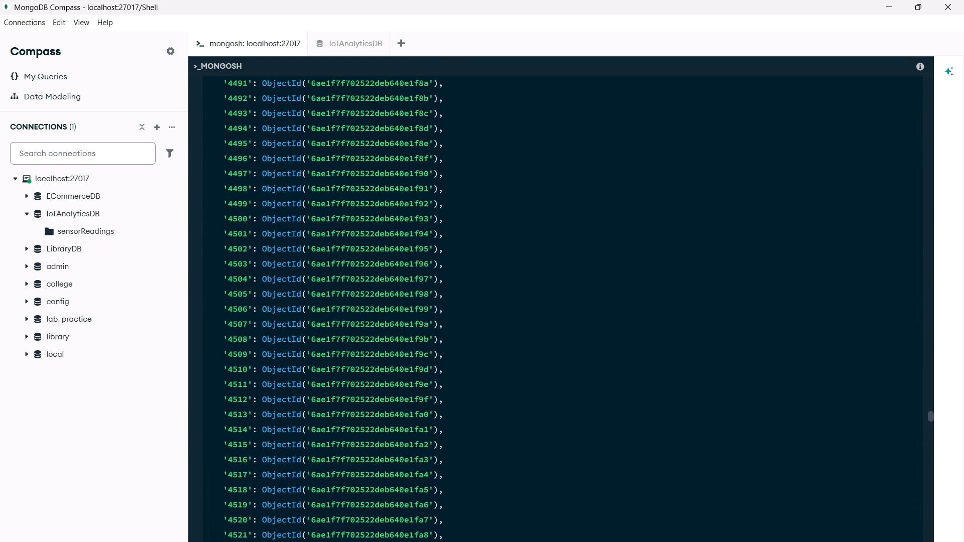
scroll(320, 314, up, 17)
scroll(320, 314, up, 5)
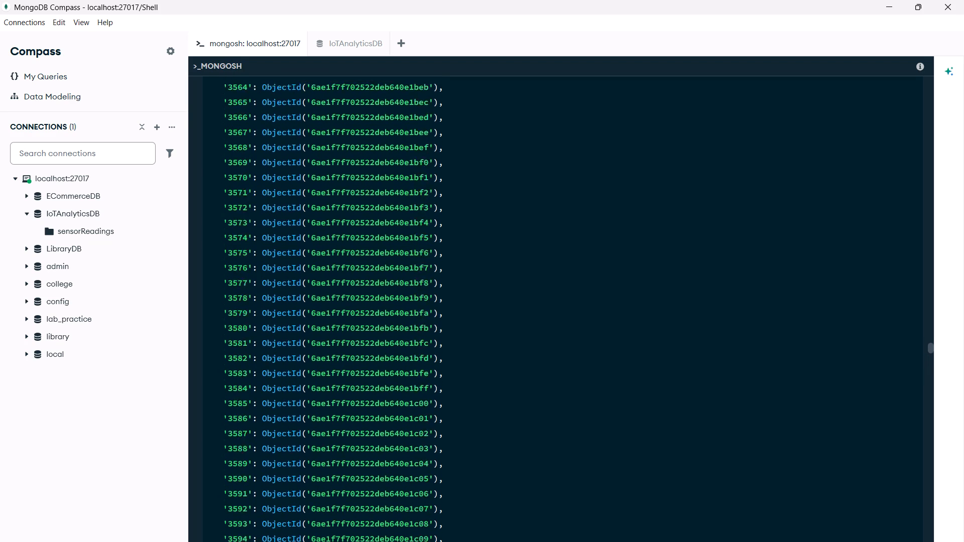
scroll(320, 314, up, 20)
scroll(320, 314, up, 10)
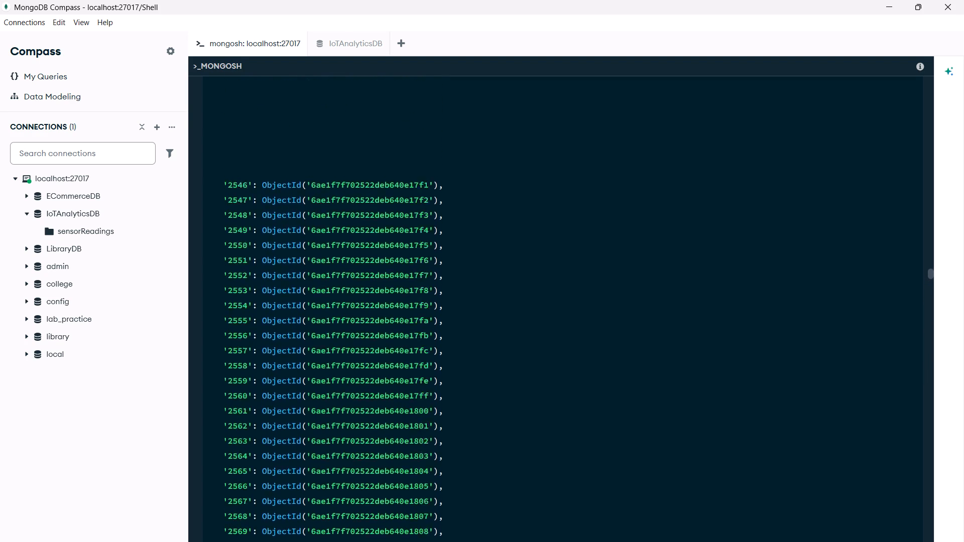
scroll(320, 314, up, 20)
scroll(320, 314, up, 10)
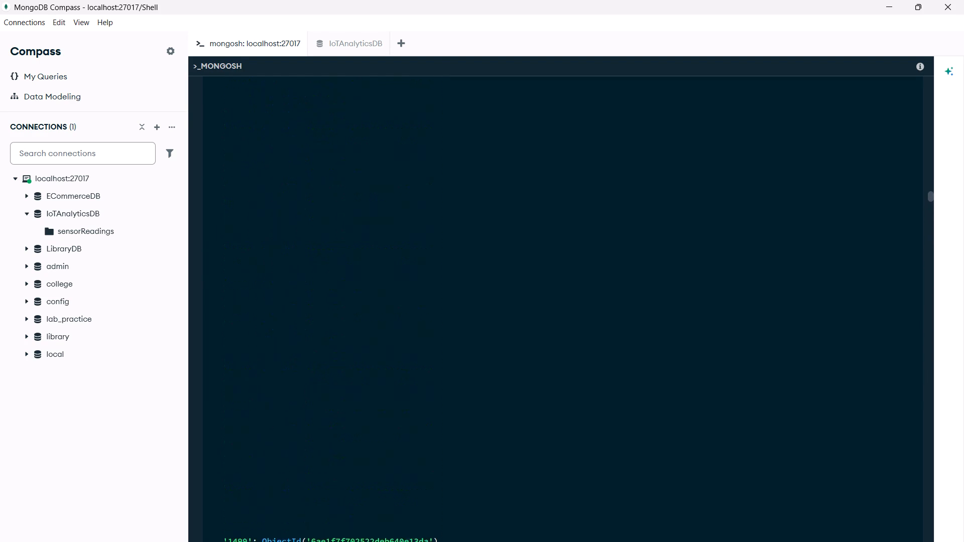
scroll(320, 314, up, 20)
scroll(320, 314, up, 10)
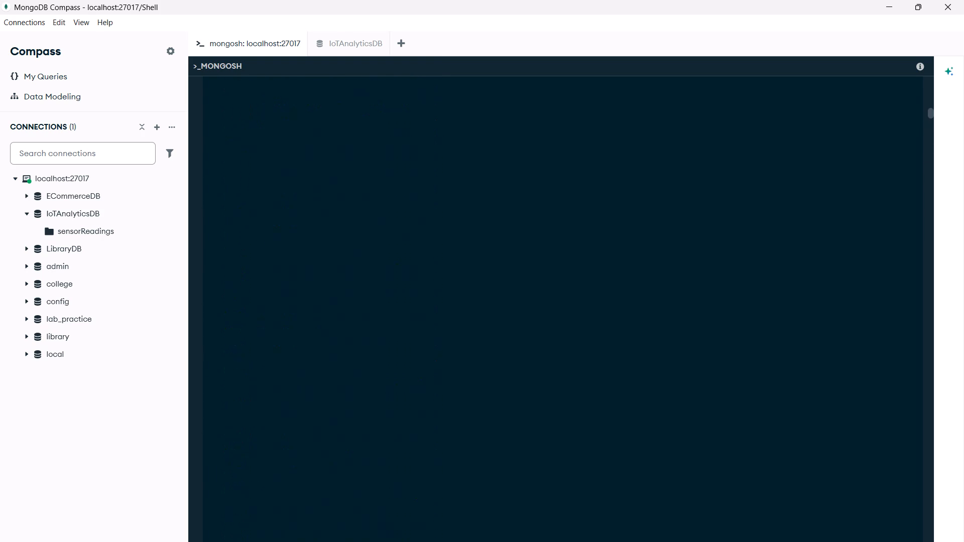
scroll(320, 314, up, 12)
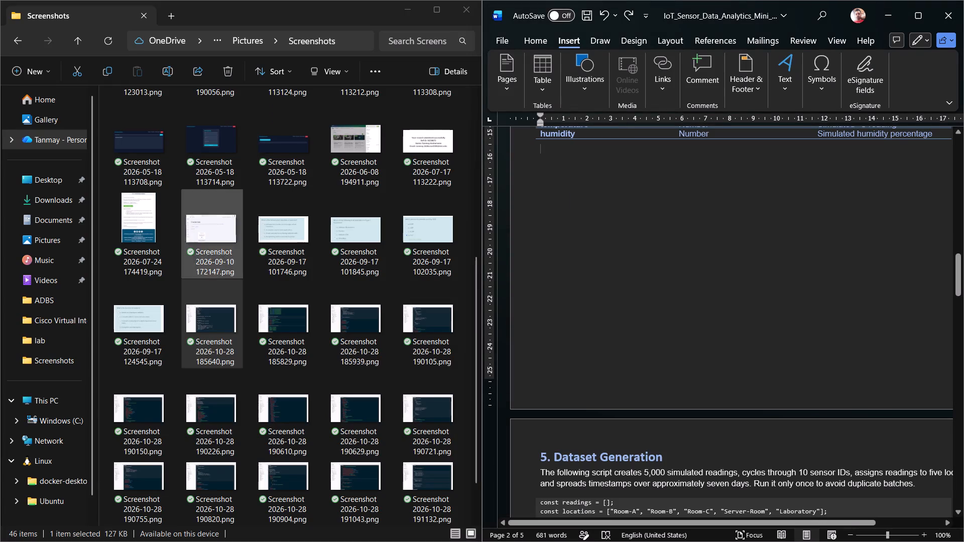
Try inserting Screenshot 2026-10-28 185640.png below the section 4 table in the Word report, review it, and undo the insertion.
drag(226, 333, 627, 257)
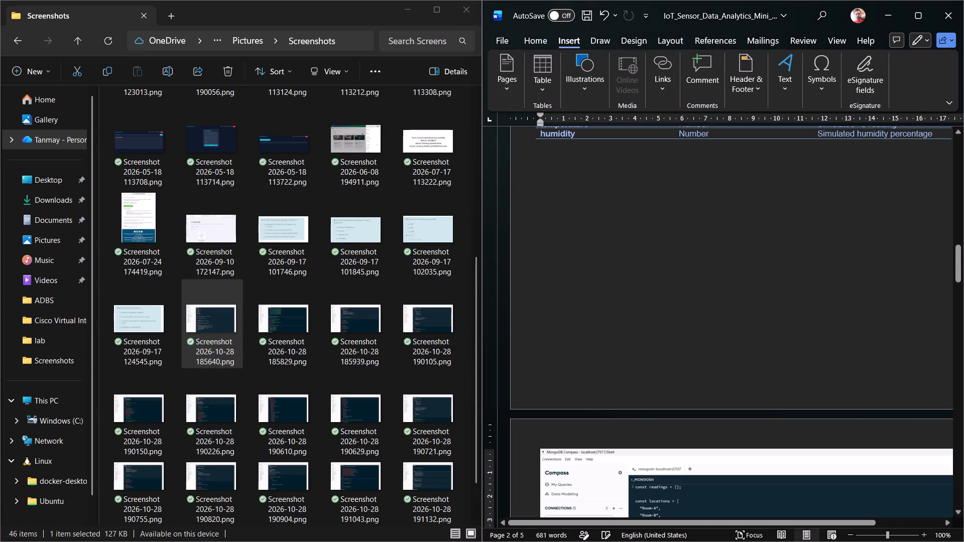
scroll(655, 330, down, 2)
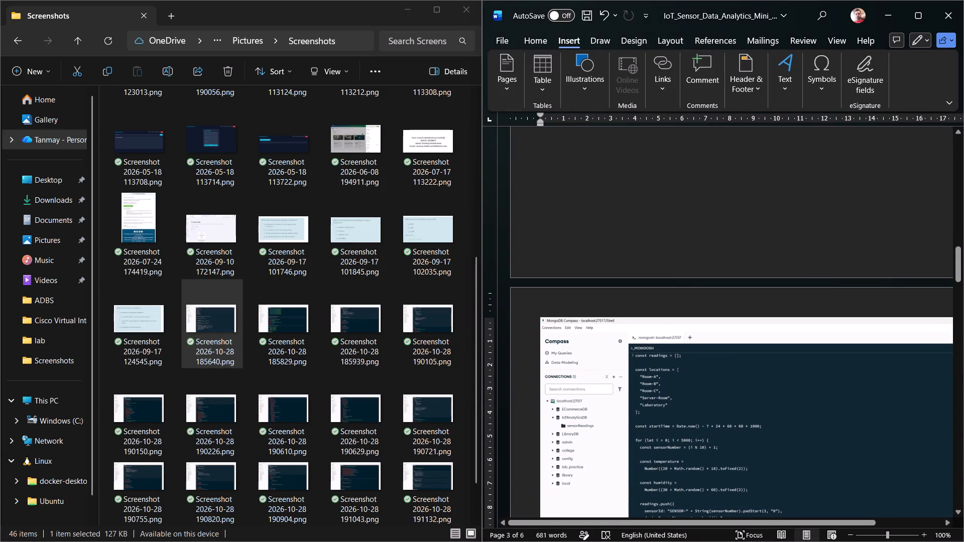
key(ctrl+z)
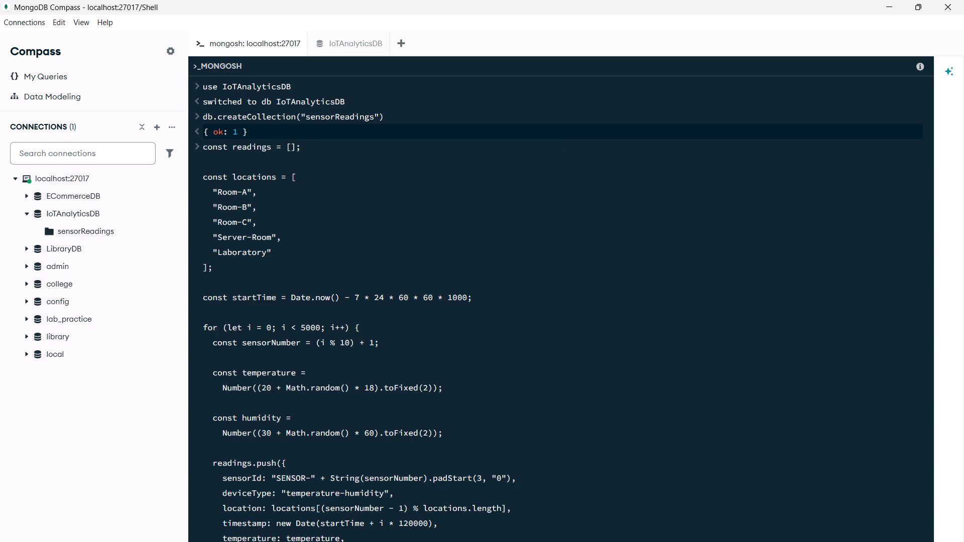
Capture the whole Compass window showing the first mongosh commands and paste the capture below the section 4 table in the Word report.
scroll(533, 368, up, 2)
key(Print)
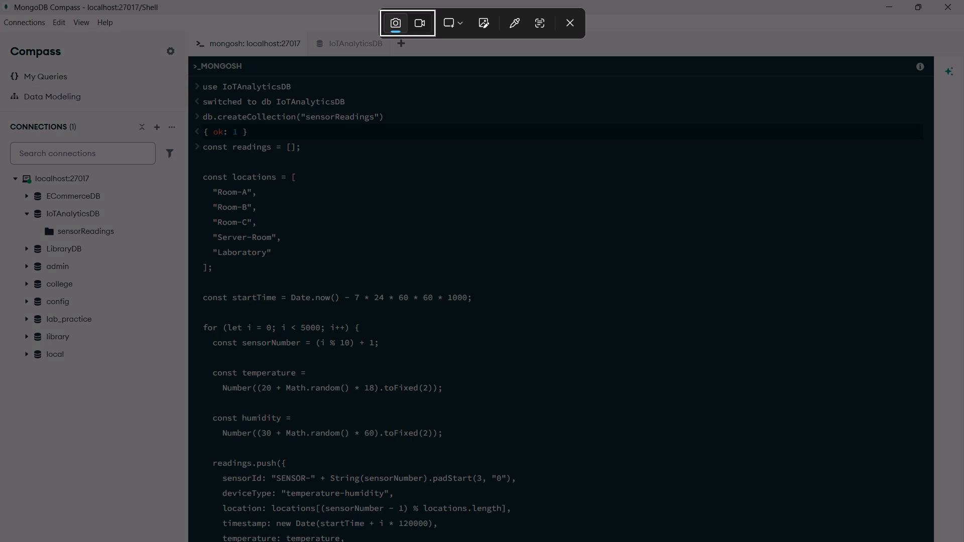
drag(0, 0, 963, 541)
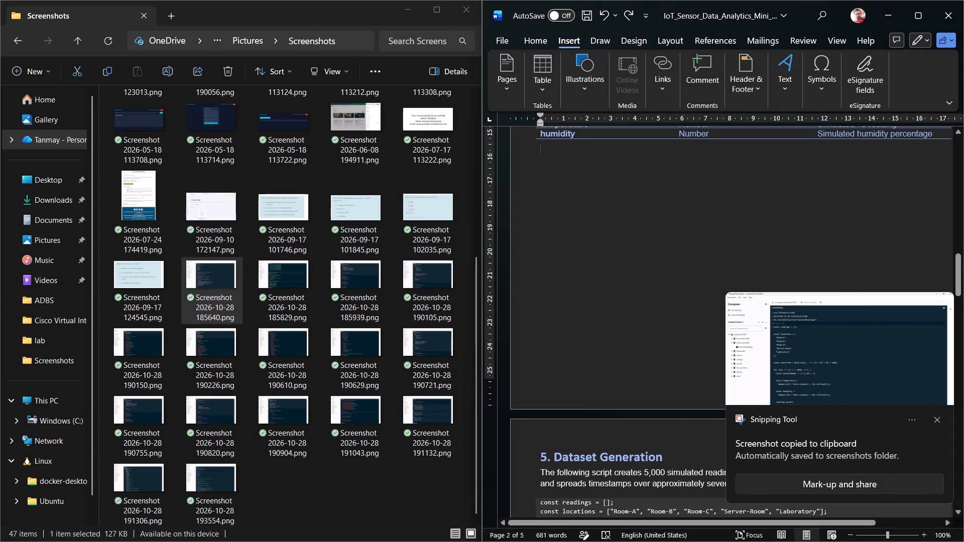
key(ctrl+v)
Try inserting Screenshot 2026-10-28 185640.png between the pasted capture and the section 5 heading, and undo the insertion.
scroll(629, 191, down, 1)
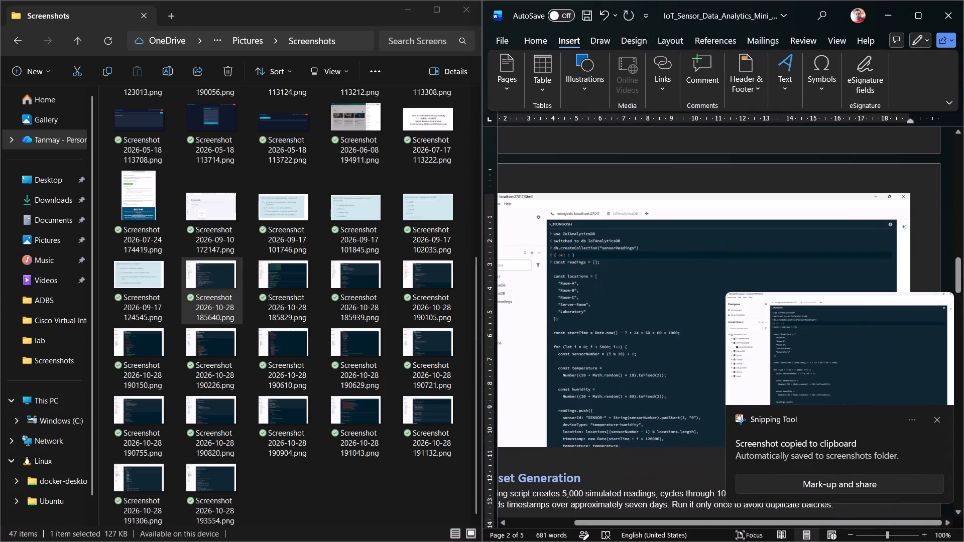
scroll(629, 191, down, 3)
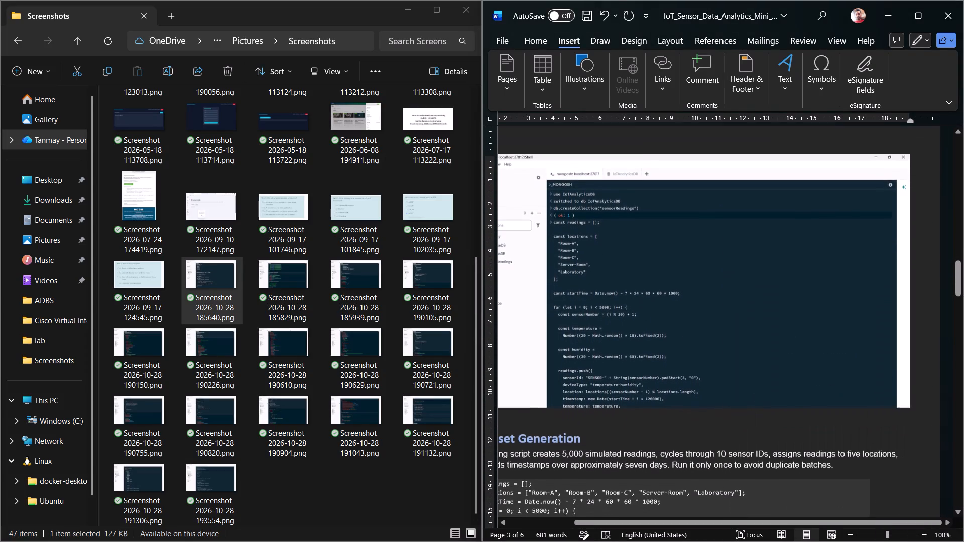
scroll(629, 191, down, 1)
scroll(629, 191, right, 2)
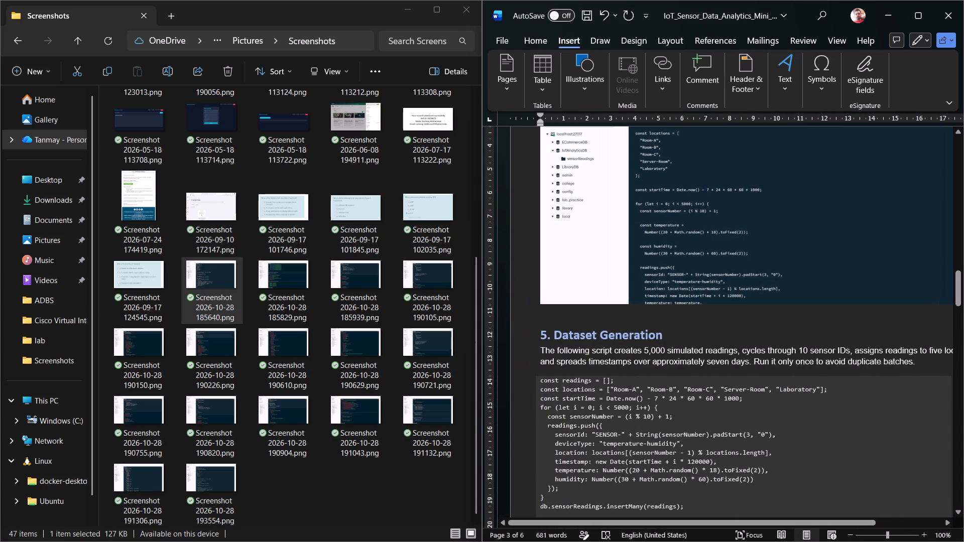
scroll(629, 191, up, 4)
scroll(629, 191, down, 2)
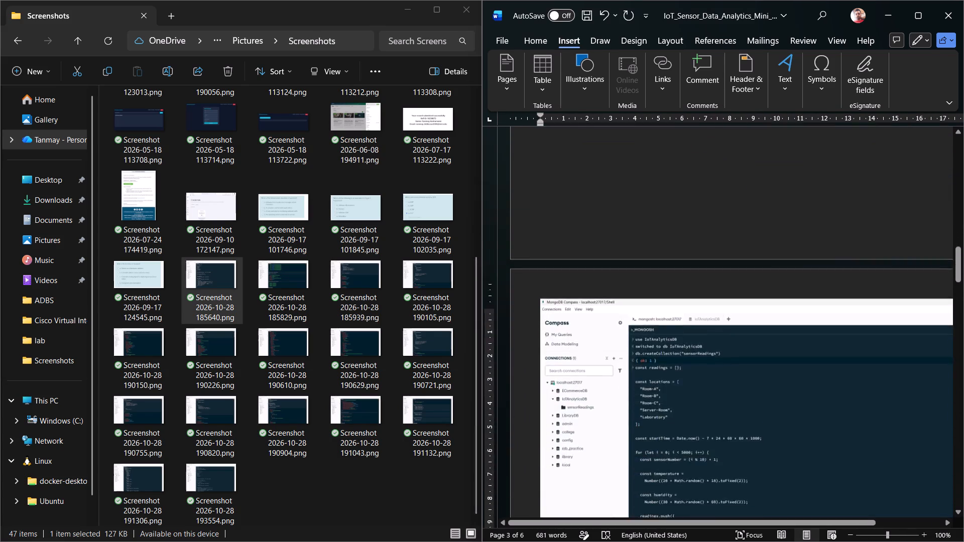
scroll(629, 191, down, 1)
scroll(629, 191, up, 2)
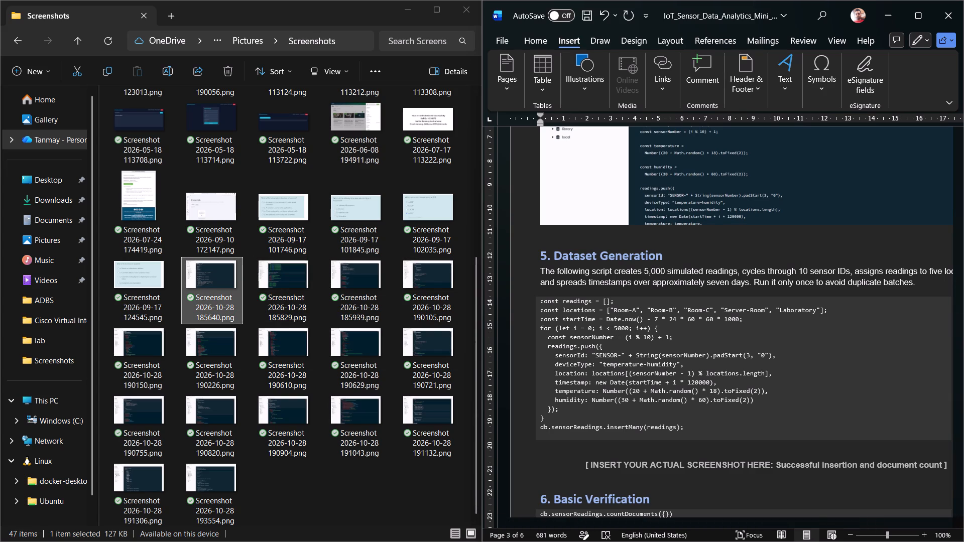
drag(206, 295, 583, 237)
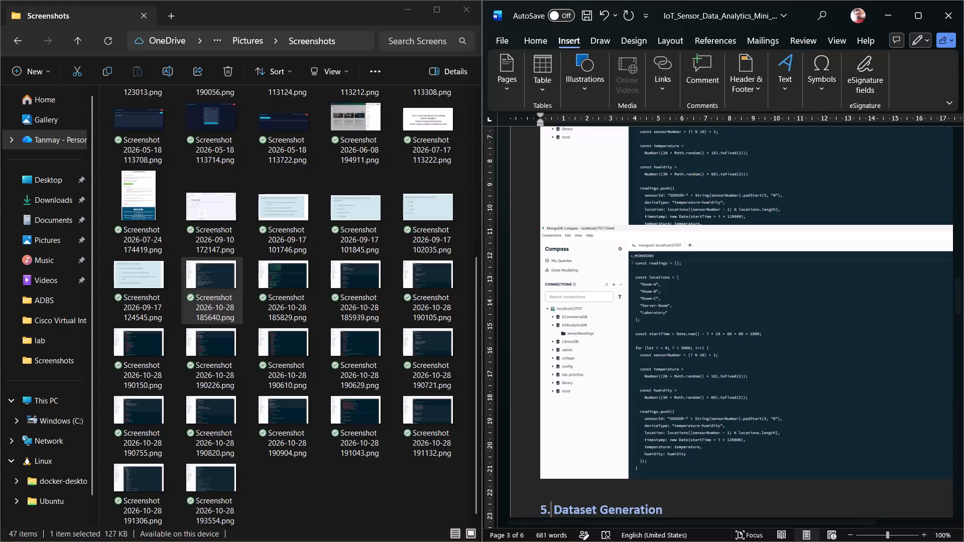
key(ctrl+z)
Review the pasted mongosh capture against the Dataset Generation script and the screenshot placeholder in section 5.
scroll(642, 241, up, 1)
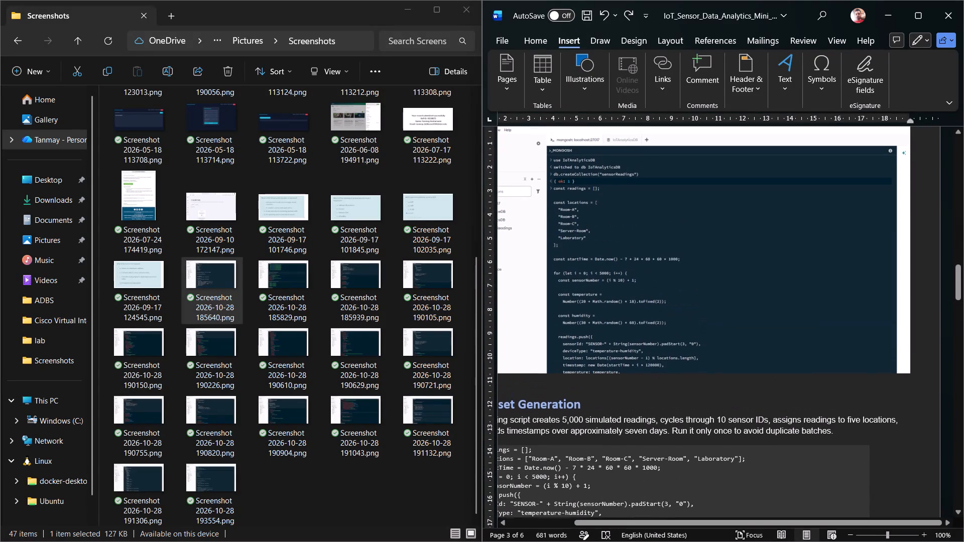
scroll(642, 241, up, 2)
scroll(642, 241, down, 5)
scroll(642, 241, up, 2)
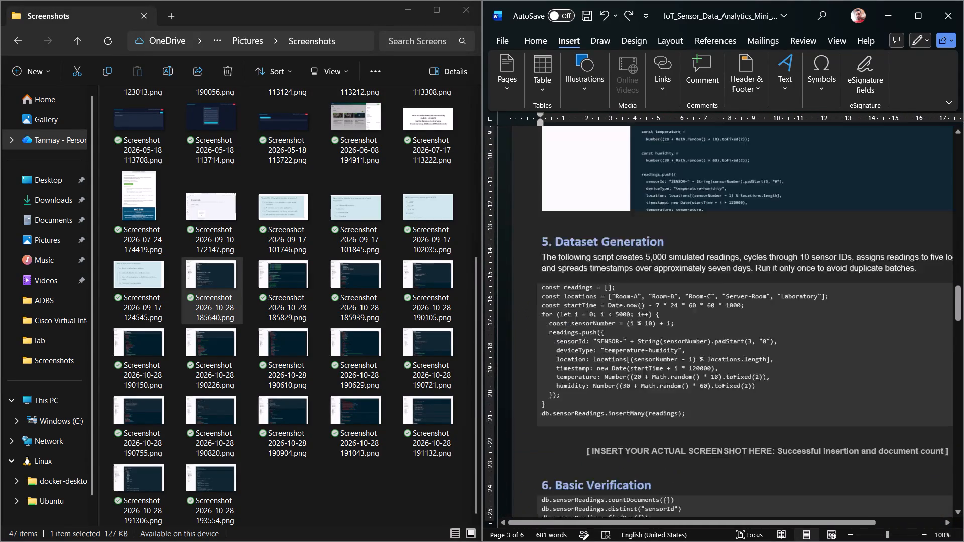
scroll(642, 241, up, 1)
scroll(642, 241, down, 2)
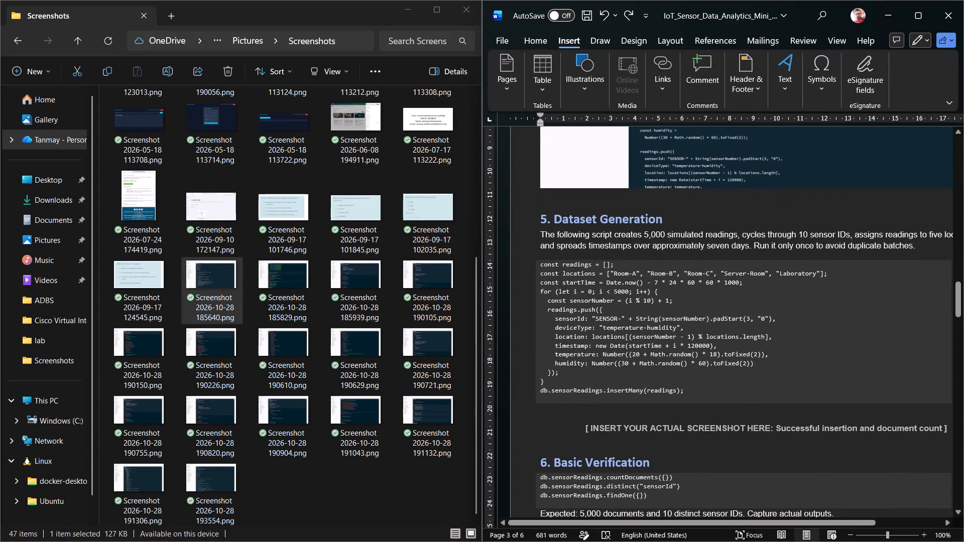
scroll(689, 257, up, 2)
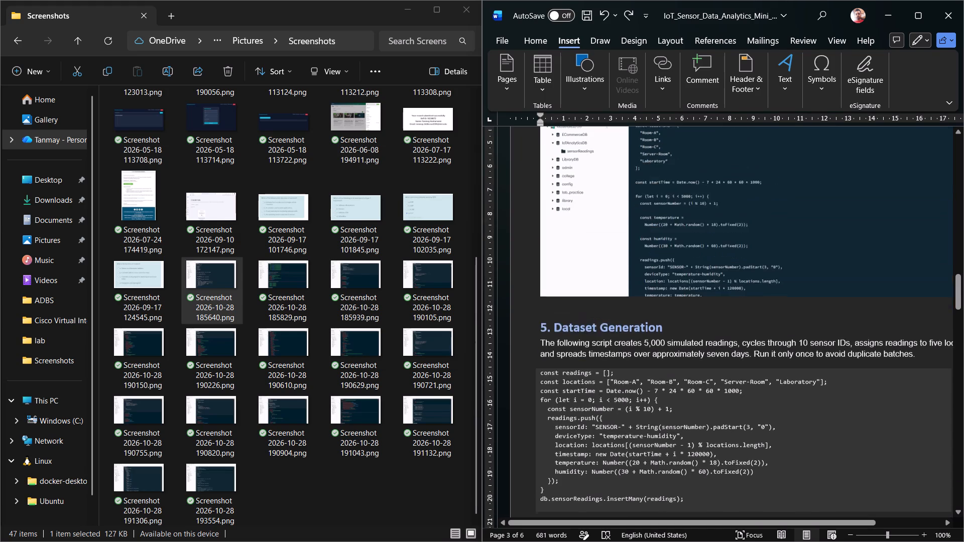
scroll(689, 257, up, 1)
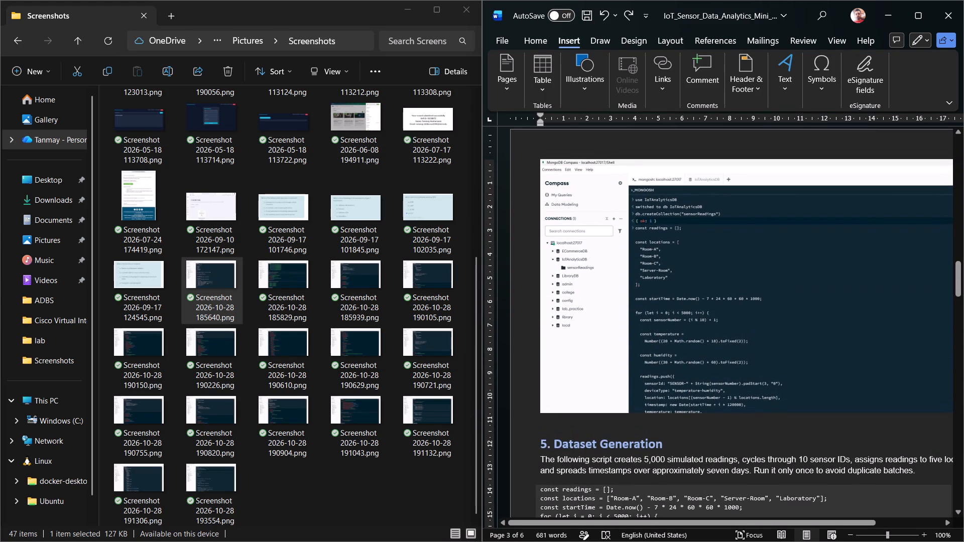
scroll(689, 257, down, 1)
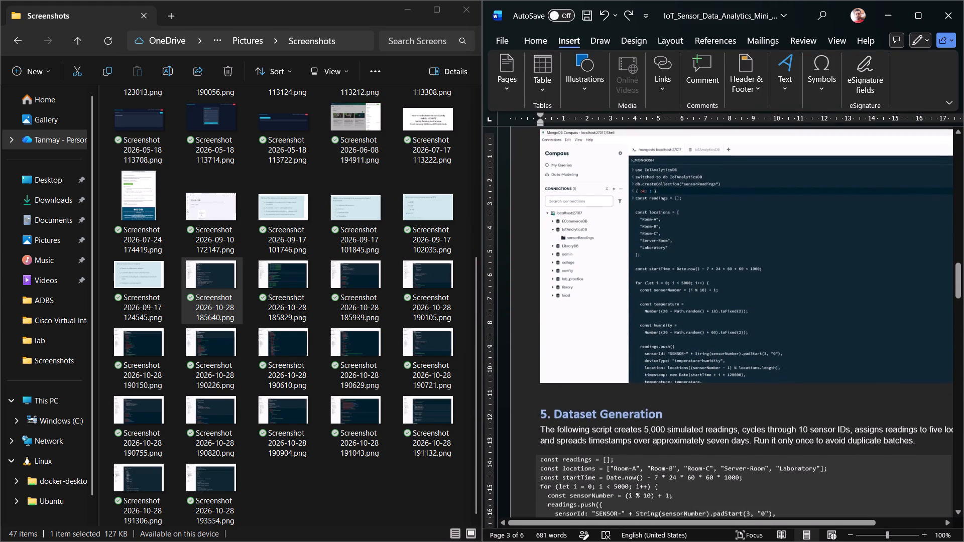
scroll(689, 257, down, 1)
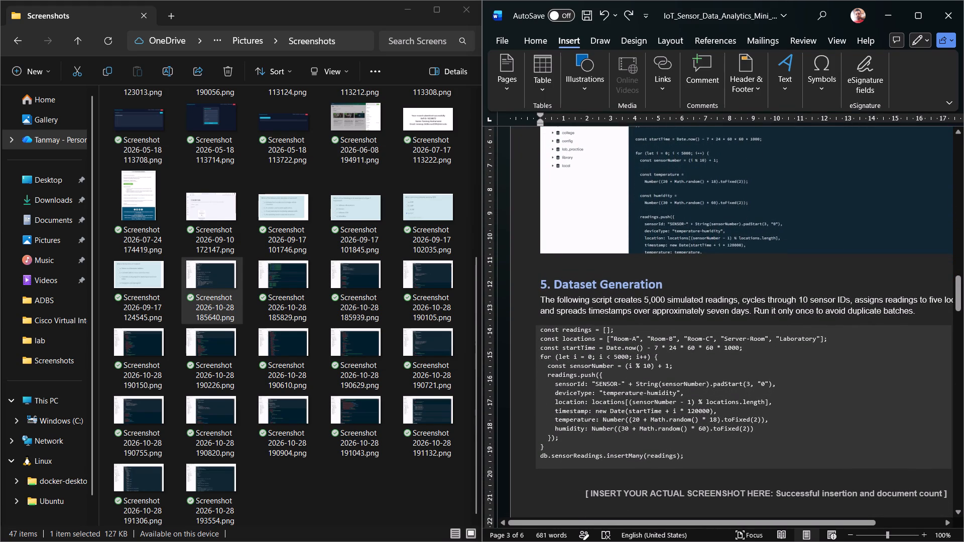
scroll(689, 257, down, 1)
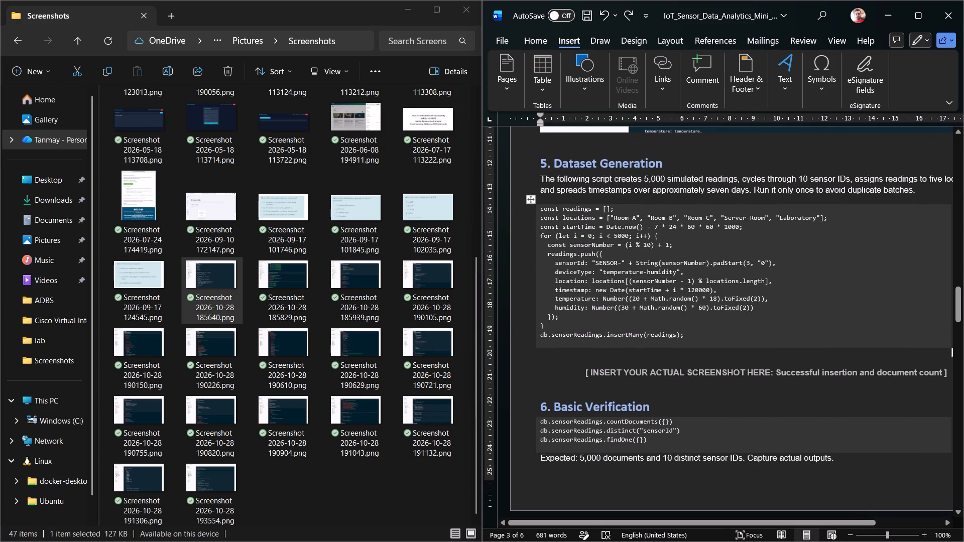
scroll(689, 257, up, 2)
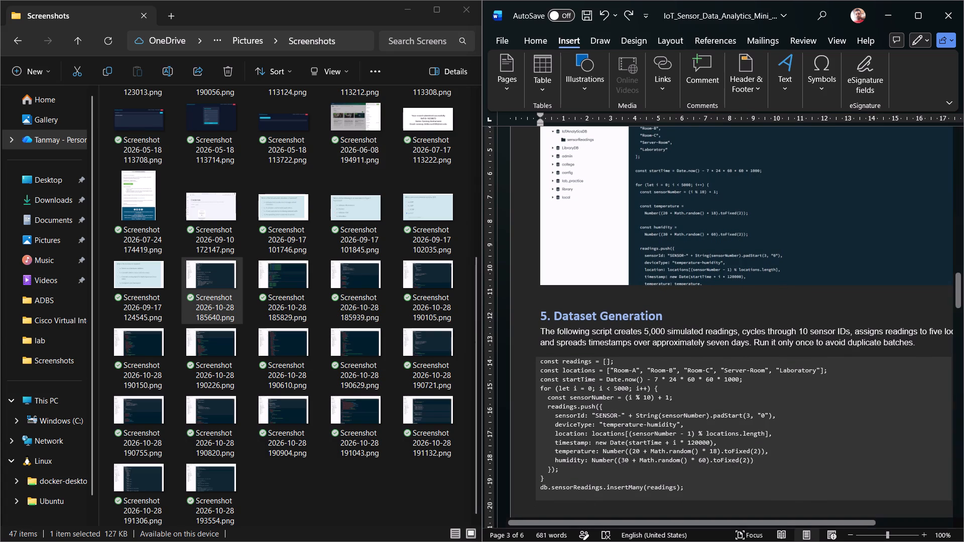
scroll(689, 257, down, 2)
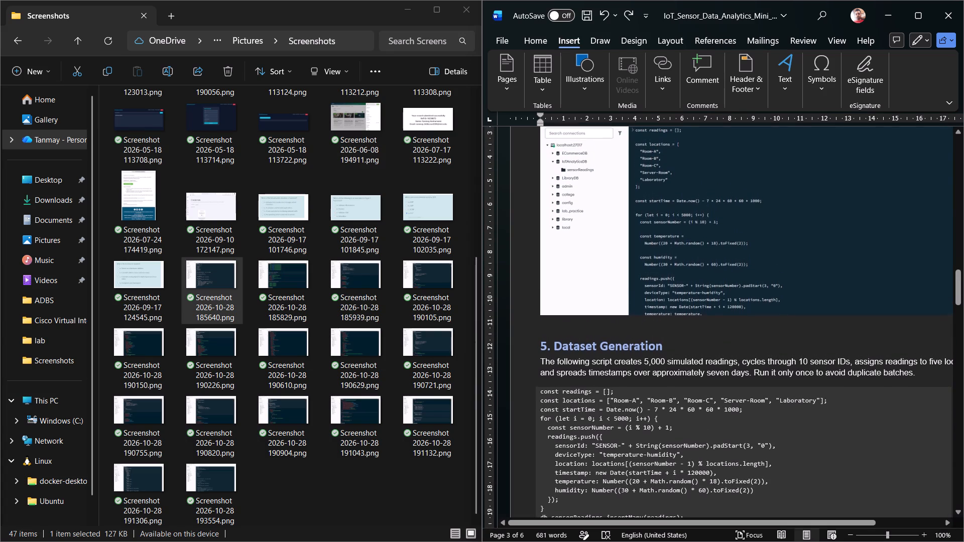
scroll(689, 257, down, 1)
scroll(689, 257, up, 1)
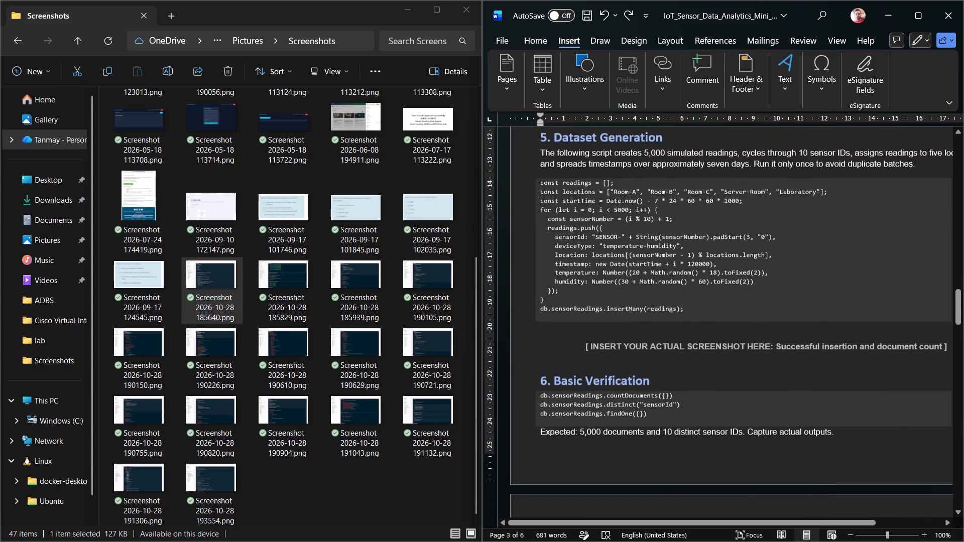
Replace the "Successful insertion and document count" placeholder in section 5 with Screenshot 2026-10-28 185640.png.
scroll(689, 257, left, 2)
scroll(689, 257, right, 1)
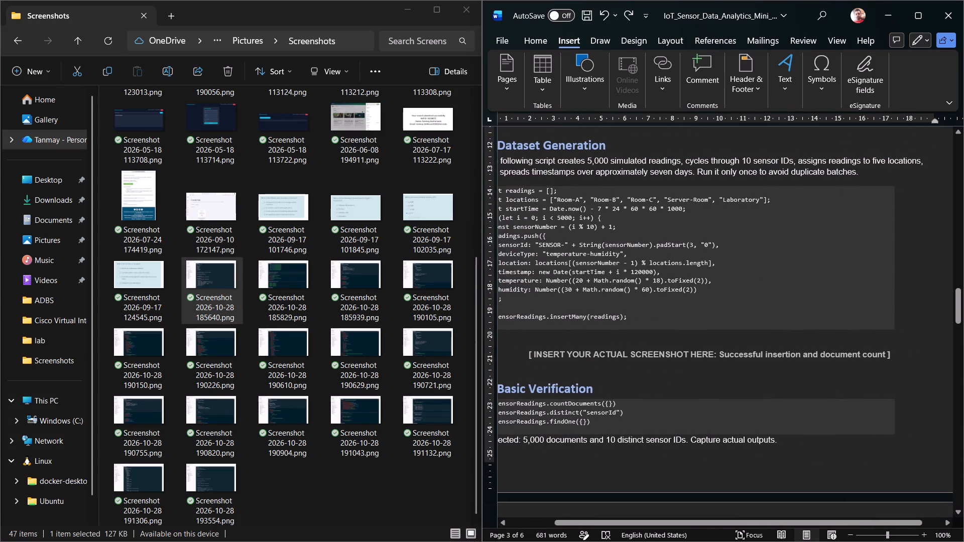
scroll(689, 257, right, 1)
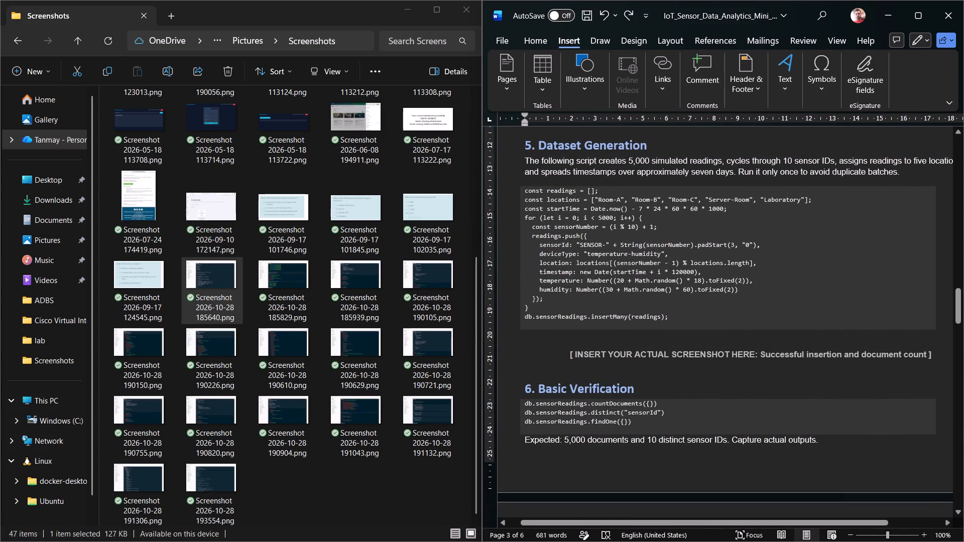
drag(568, 356, 934, 353)
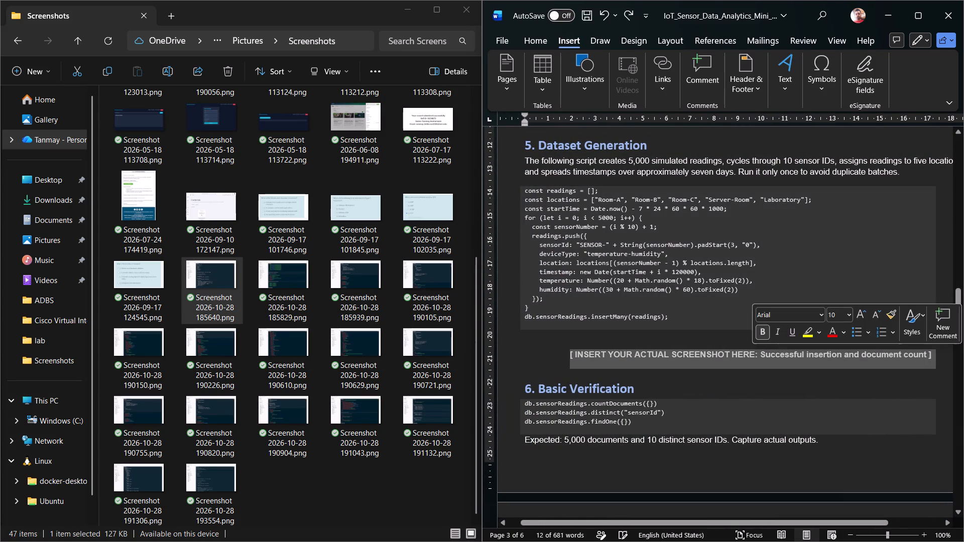
key(BackSpace)
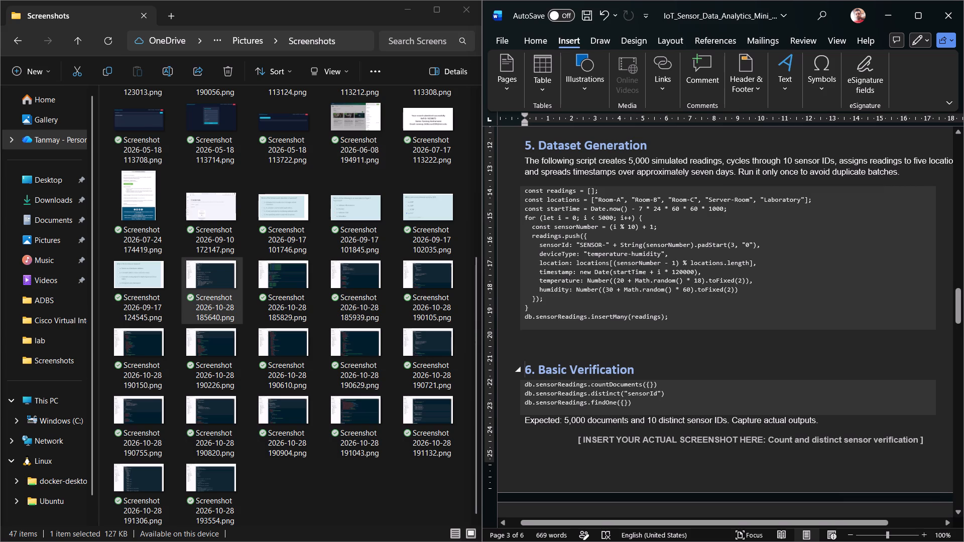
click(791, 351)
click(627, 324)
click(630, 340)
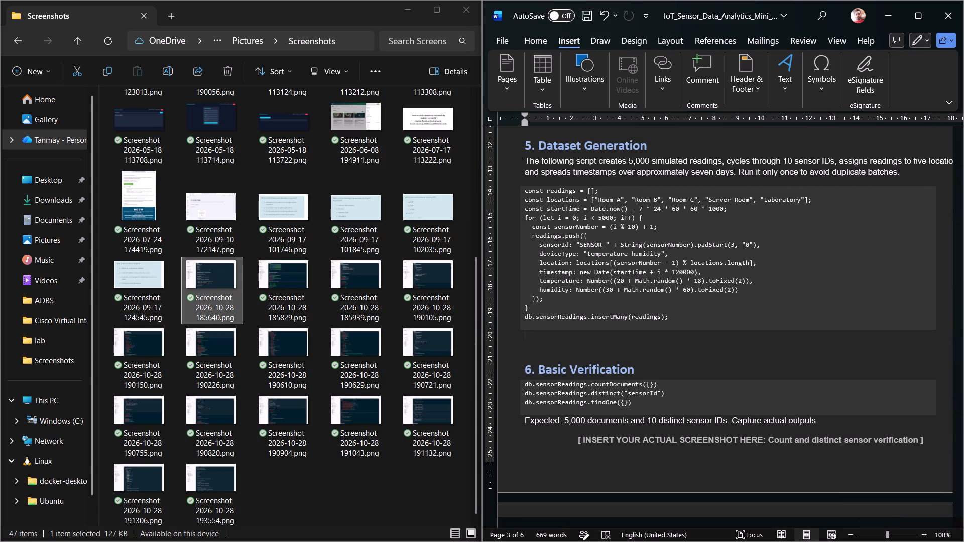
drag(209, 285, 586, 350)
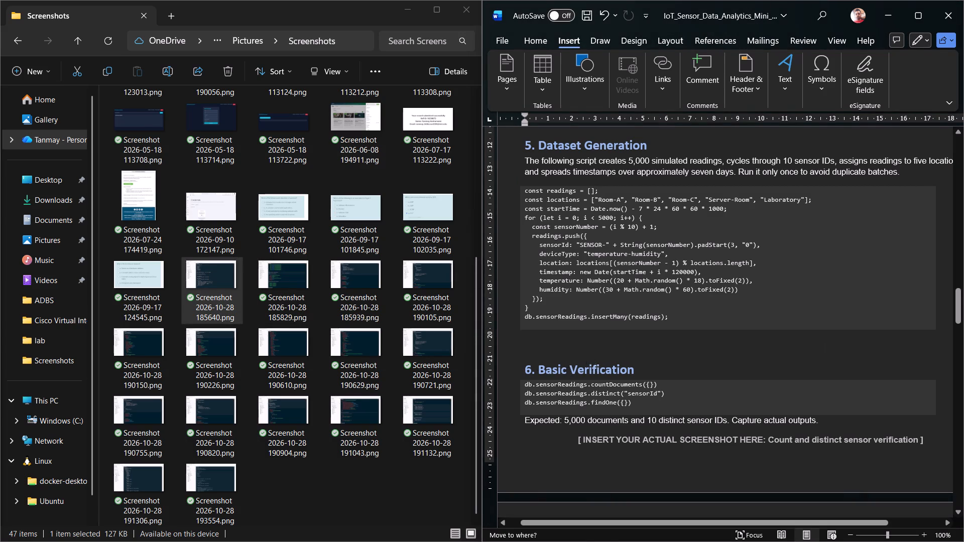
Replace the "Count and distinct sensor verification" placeholder in section 6 with Screenshot 2026-10-28 185829.png on a new line below the expected results.
scroll(586, 350, down, 5)
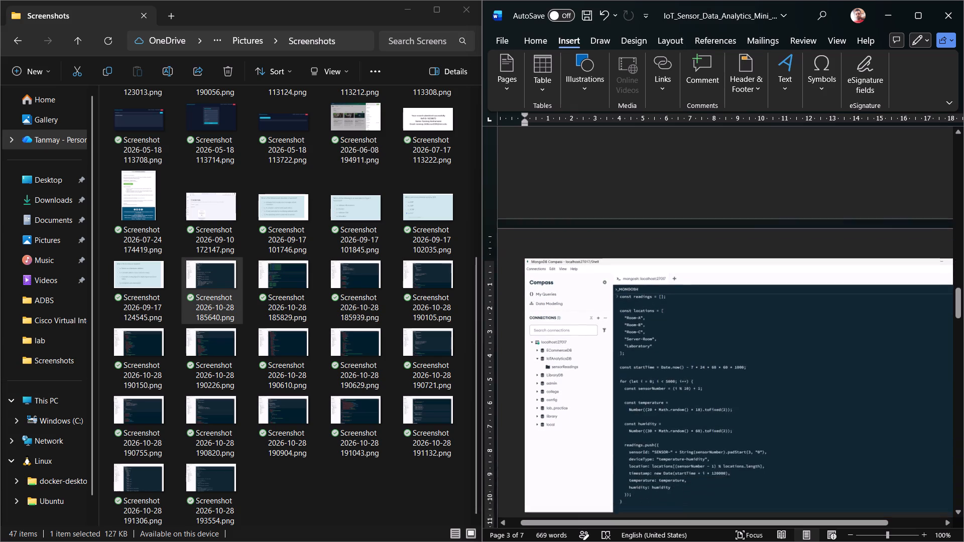
scroll(586, 350, down, 2)
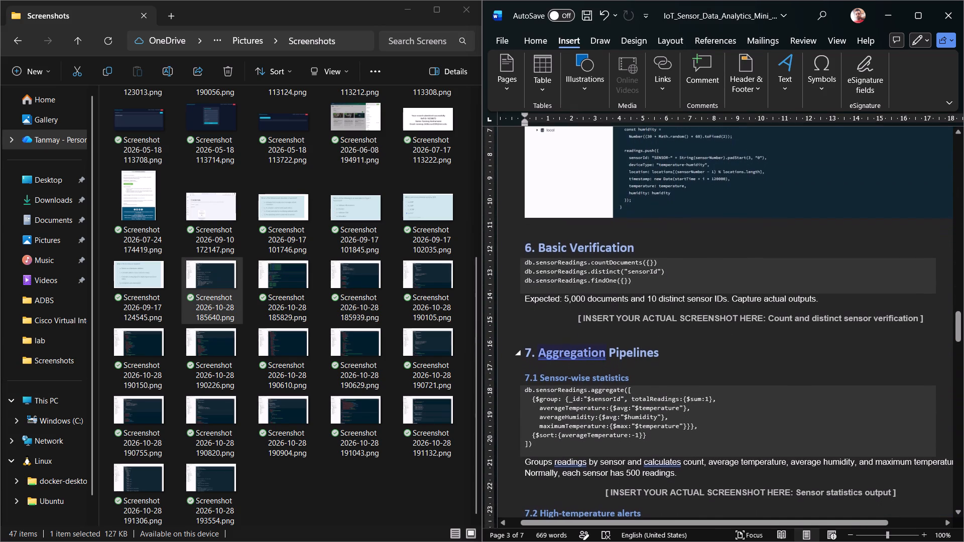
scroll(586, 350, down, 1)
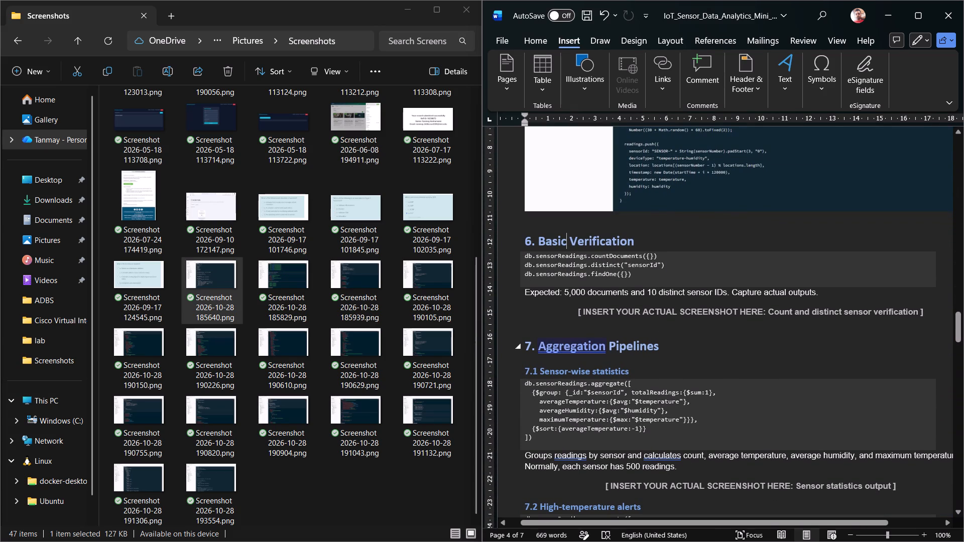
drag(570, 314, 805, 305)
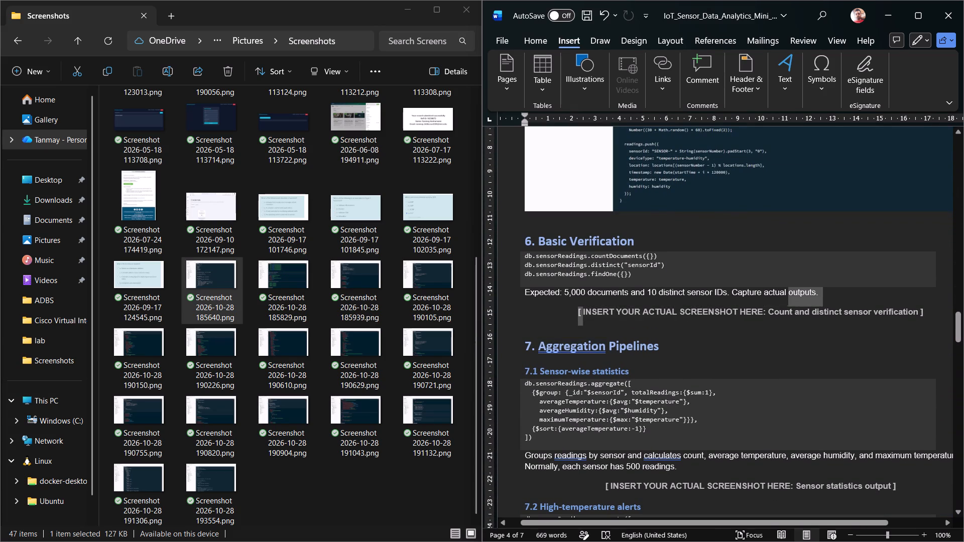
drag(805, 305, 925, 306)
key(BackSpace)
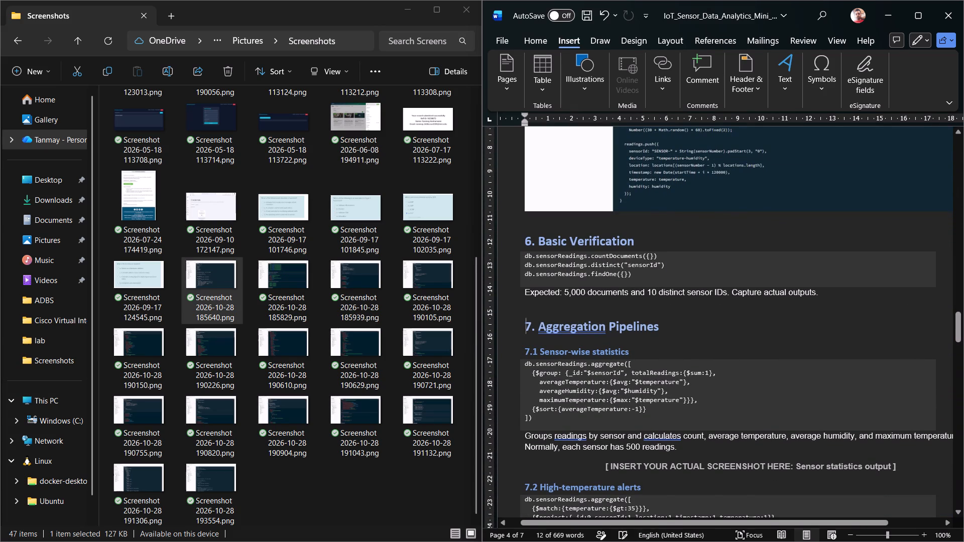
click(705, 311)
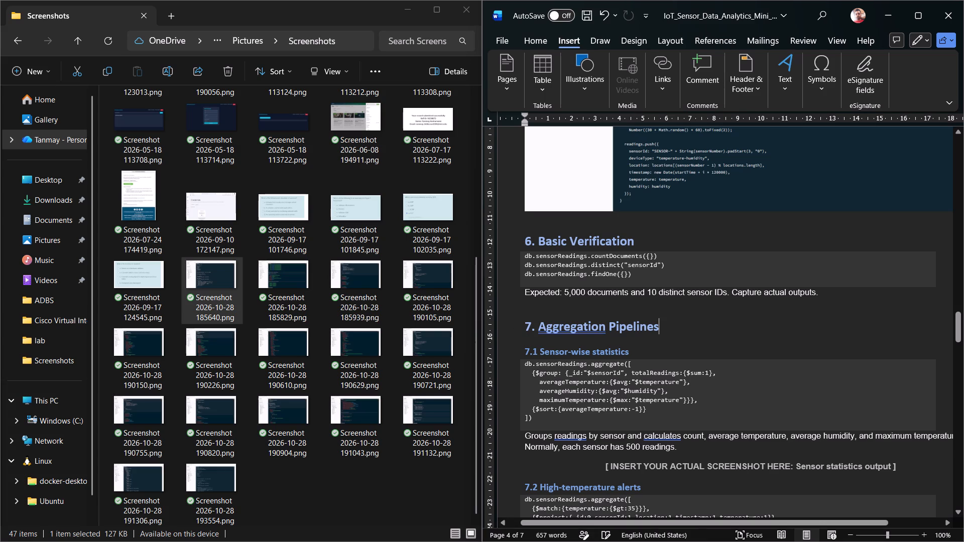
click(861, 299)
key(Return)
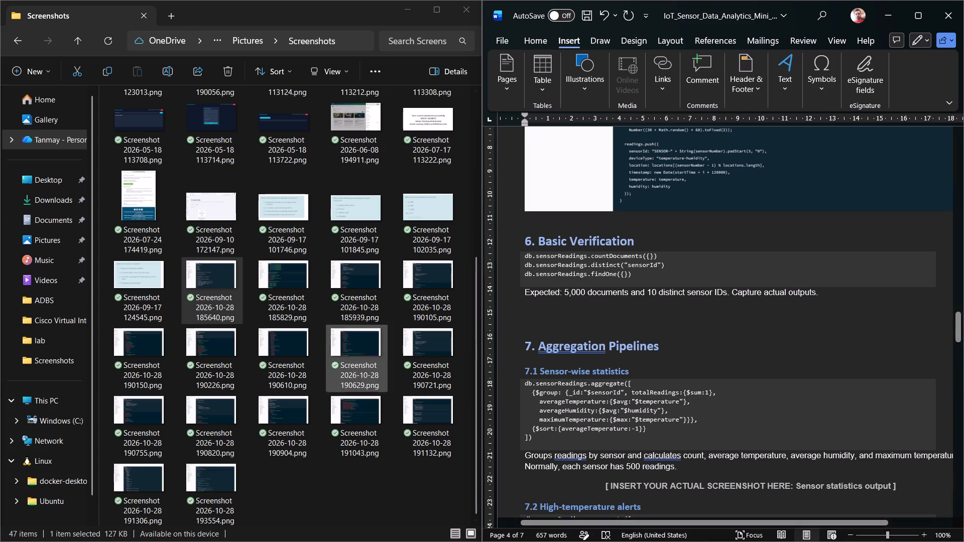
drag(279, 285, 574, 315)
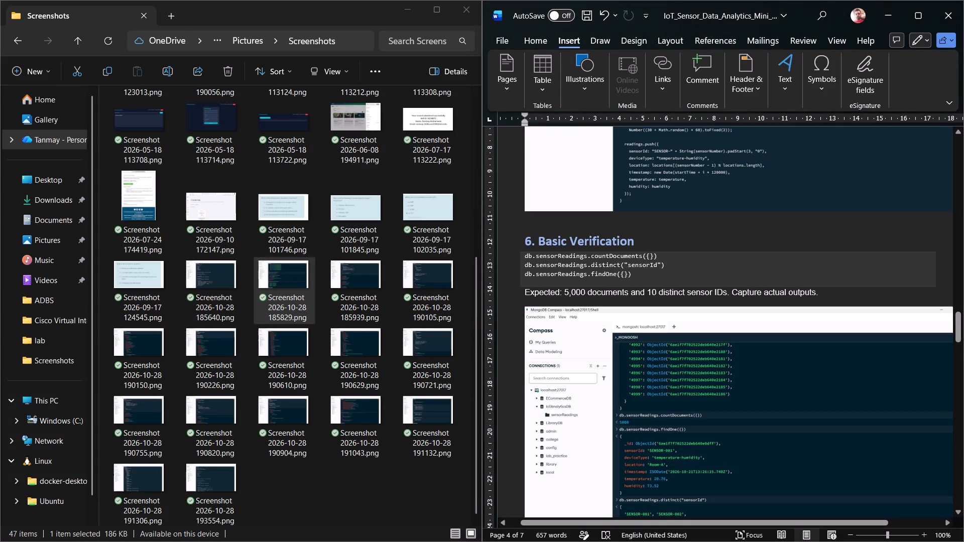
Replace the "Sensor statistics output" placeholder in section 7.1 with Screenshot 2026-10-28 185939.png on a new line above the section 7.2 heading.
scroll(574, 315, down, 4)
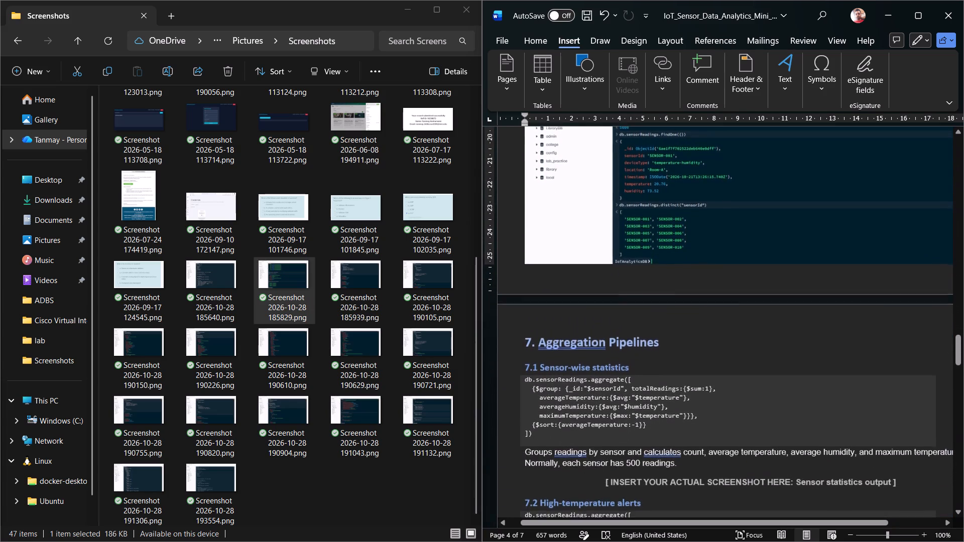
scroll(574, 315, up, 6)
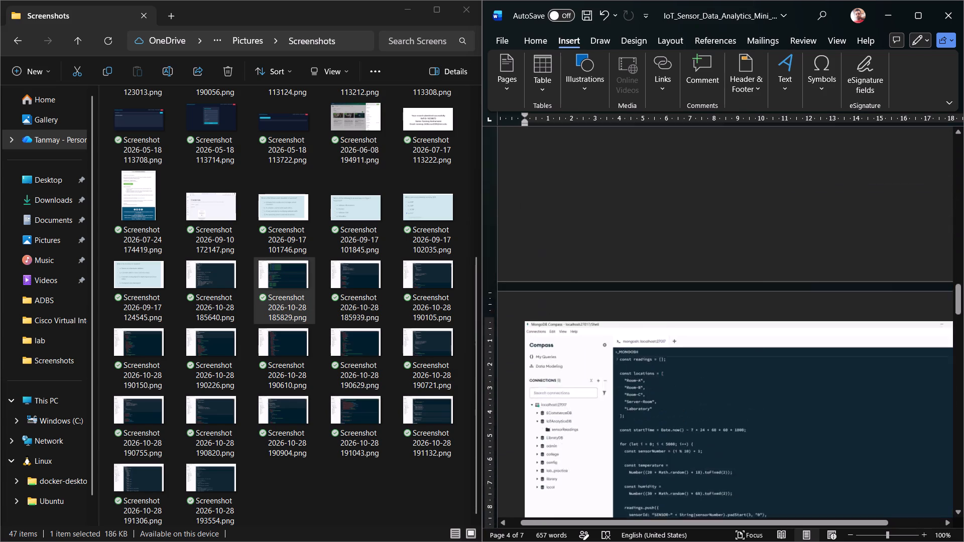
scroll(574, 315, down, 3)
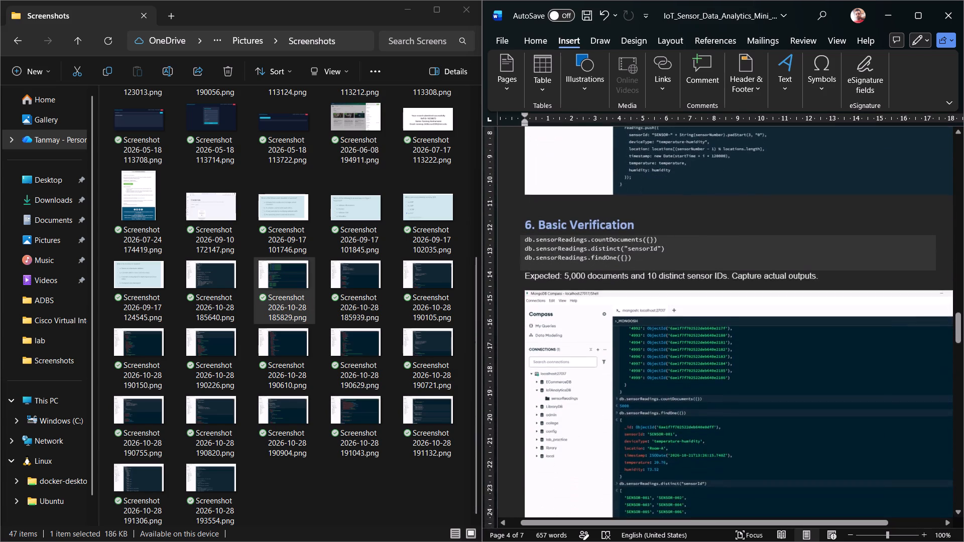
scroll(574, 315, down, 5)
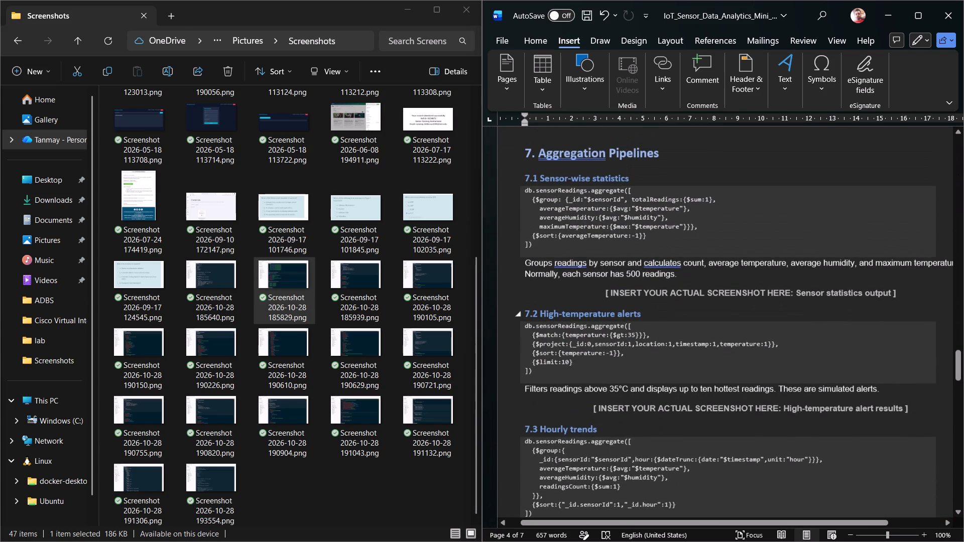
scroll(574, 315, down, 1)
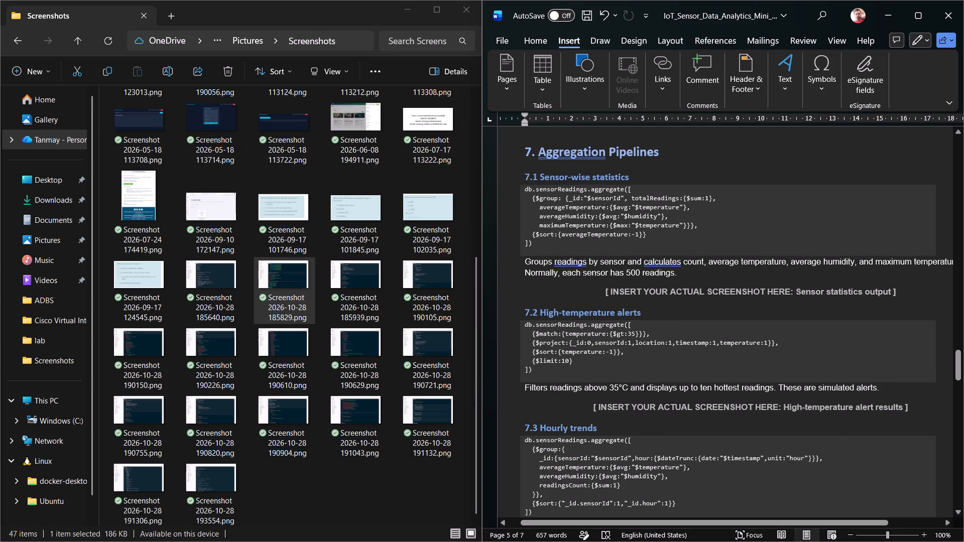
drag(605, 292, 764, 287)
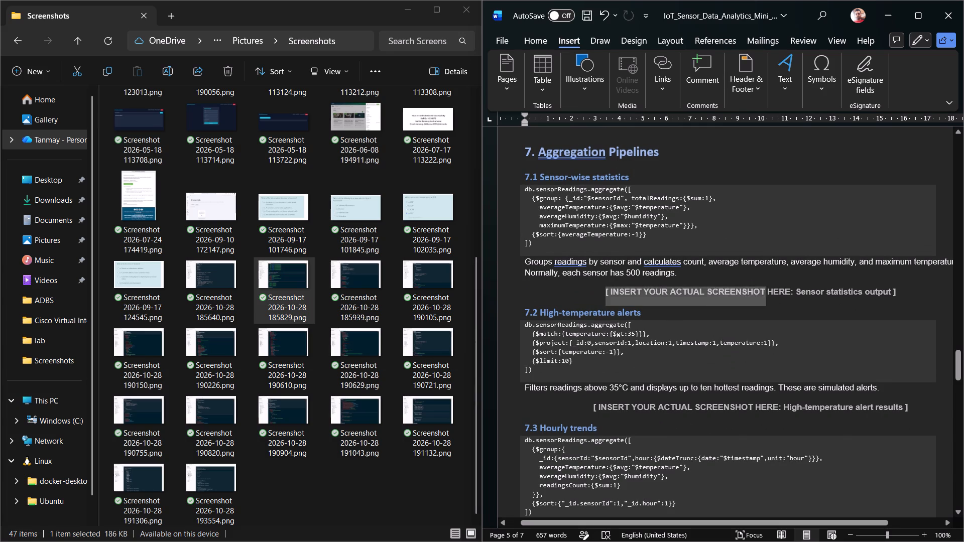
drag(764, 287, 896, 291)
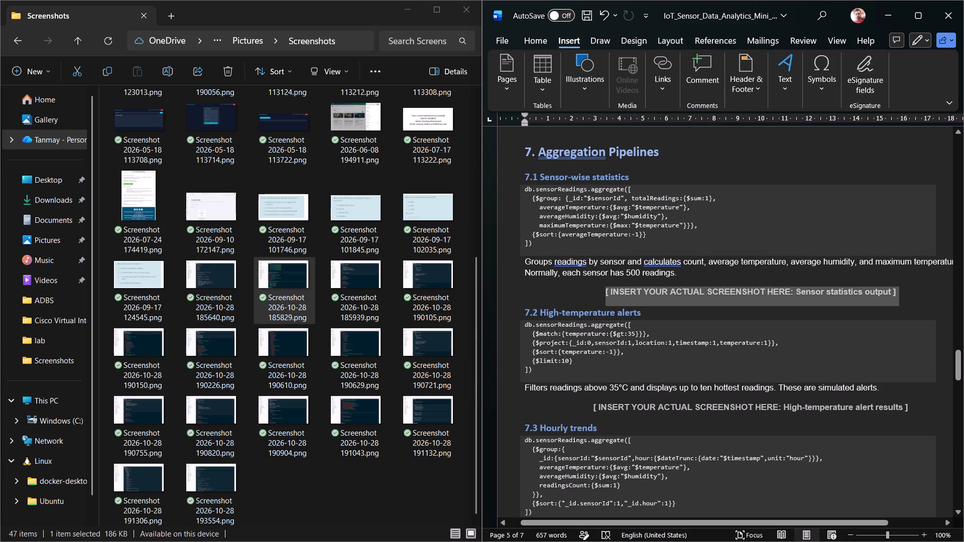
drag(896, 291, 897, 291)
key(BackSpace)
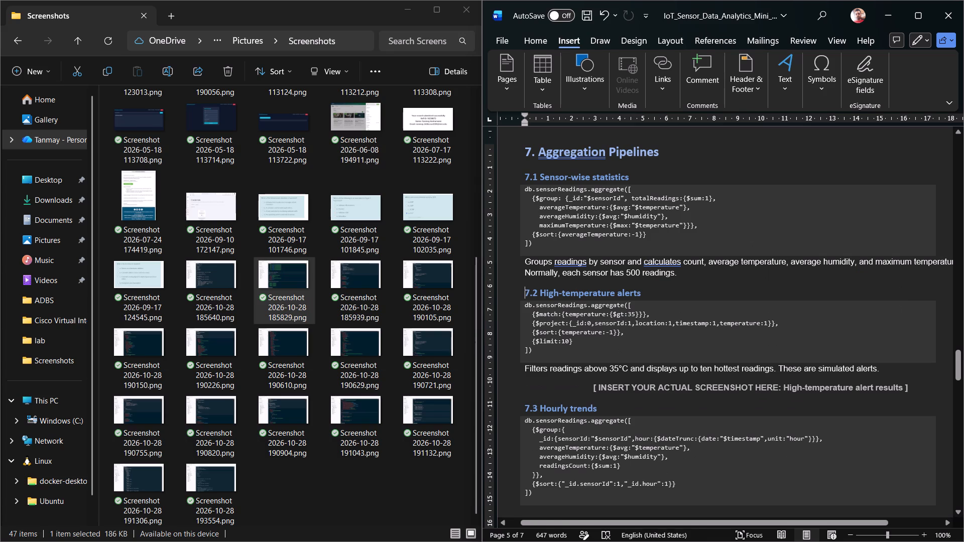
click(850, 279)
key(Return)
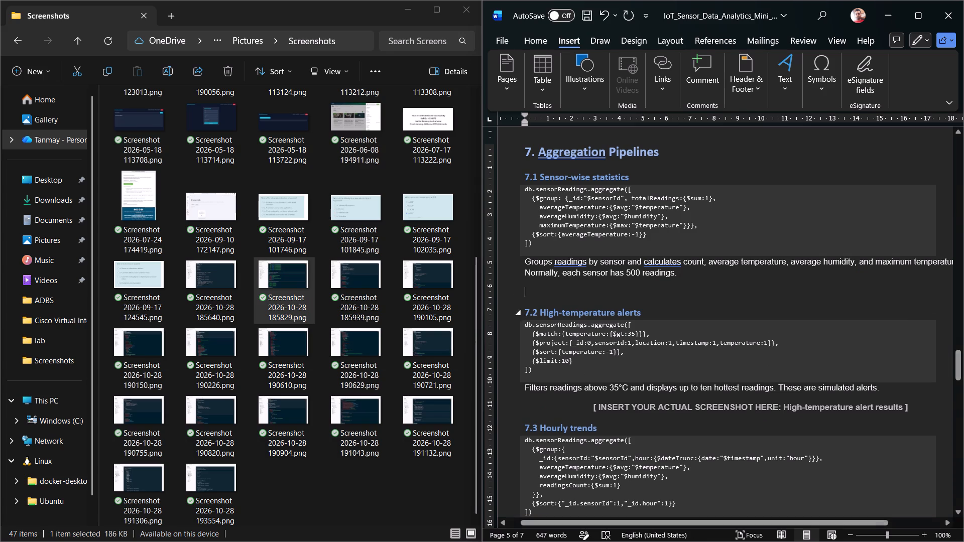
drag(349, 281, 632, 290)
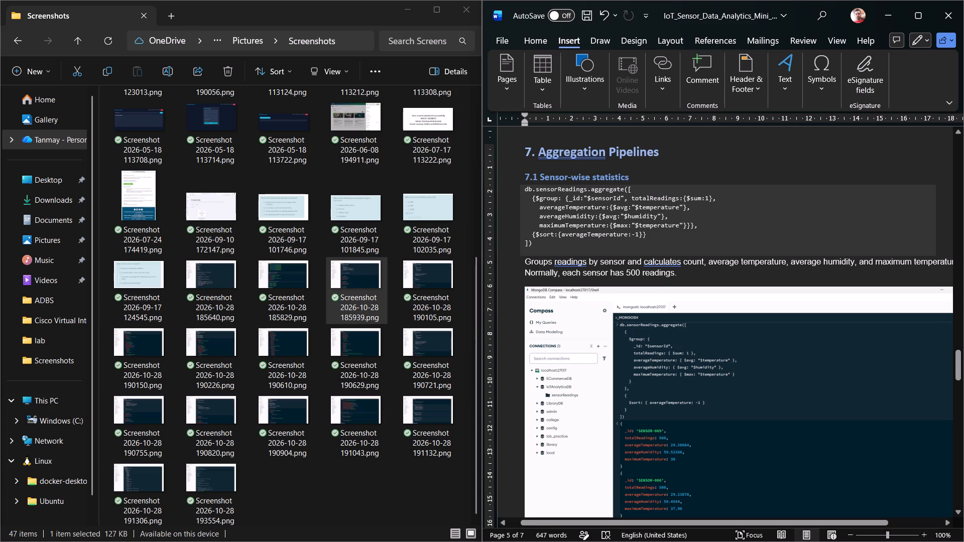
Add a blank line between the section 7.1 capture and the "7.2 High-temperature alerts" heading.
scroll(666, 362, down, 5)
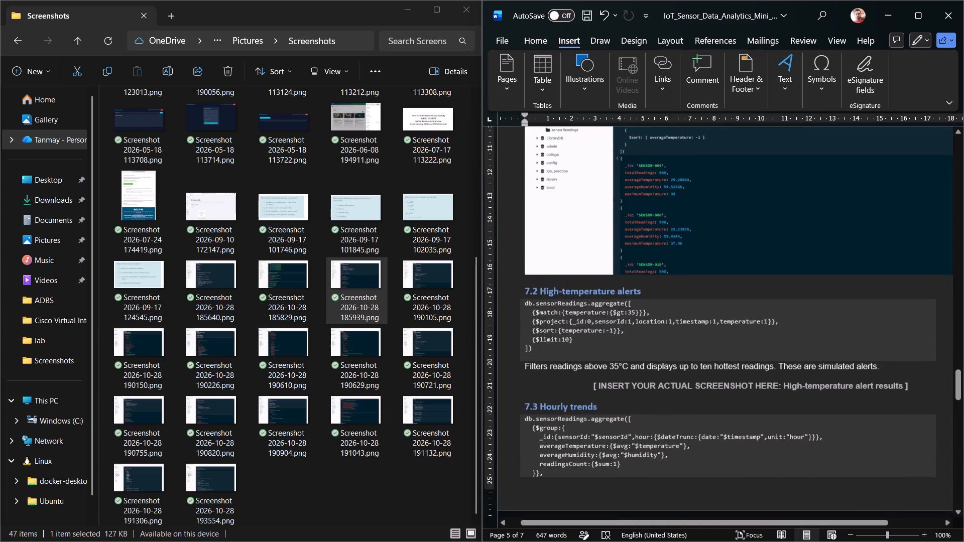
click(525, 209)
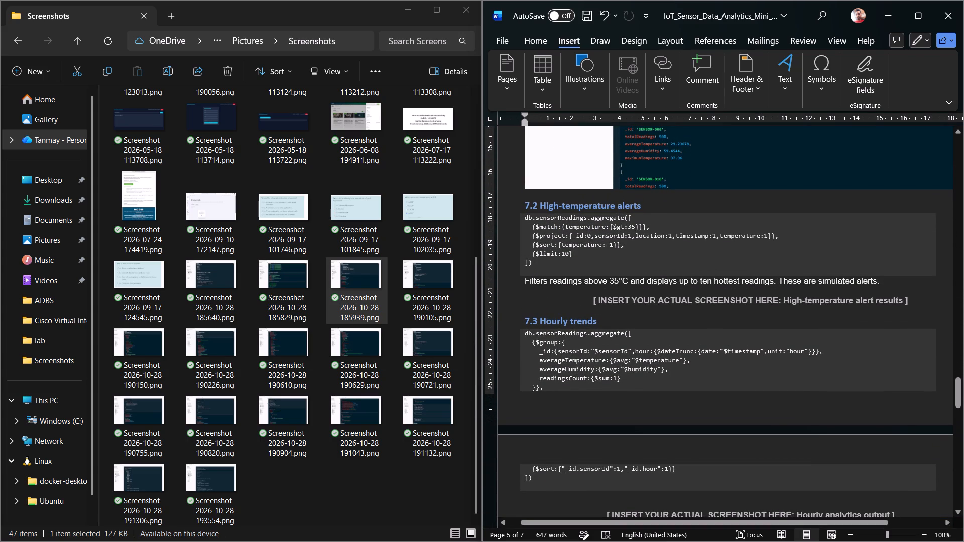
key(Return)
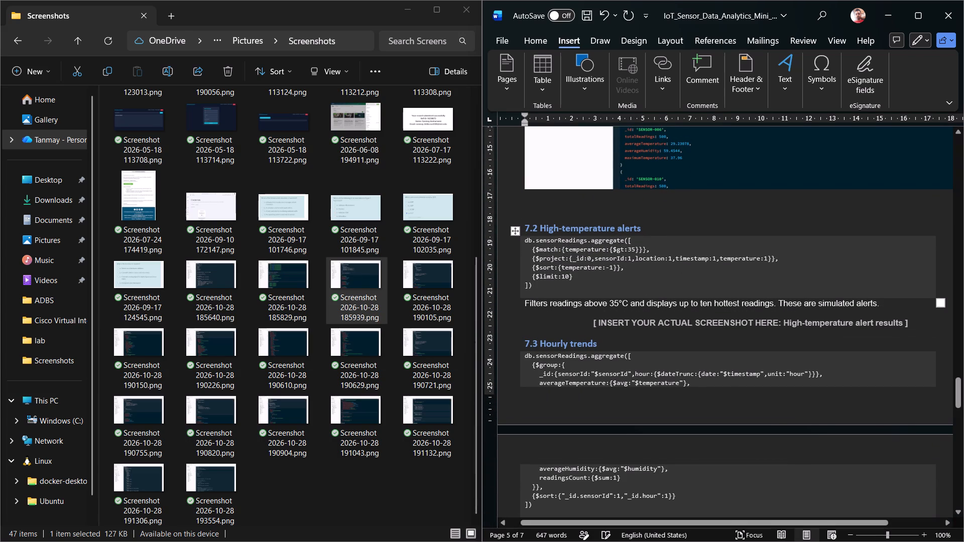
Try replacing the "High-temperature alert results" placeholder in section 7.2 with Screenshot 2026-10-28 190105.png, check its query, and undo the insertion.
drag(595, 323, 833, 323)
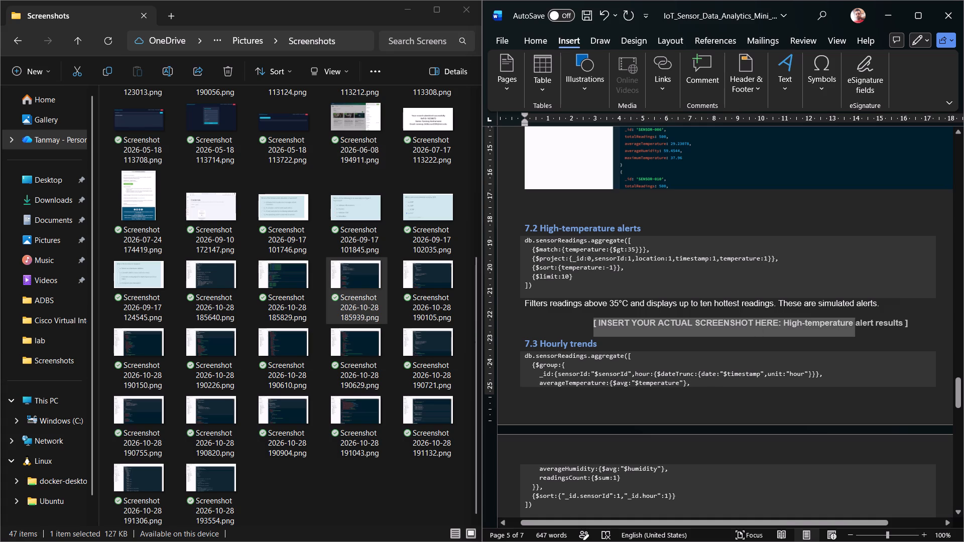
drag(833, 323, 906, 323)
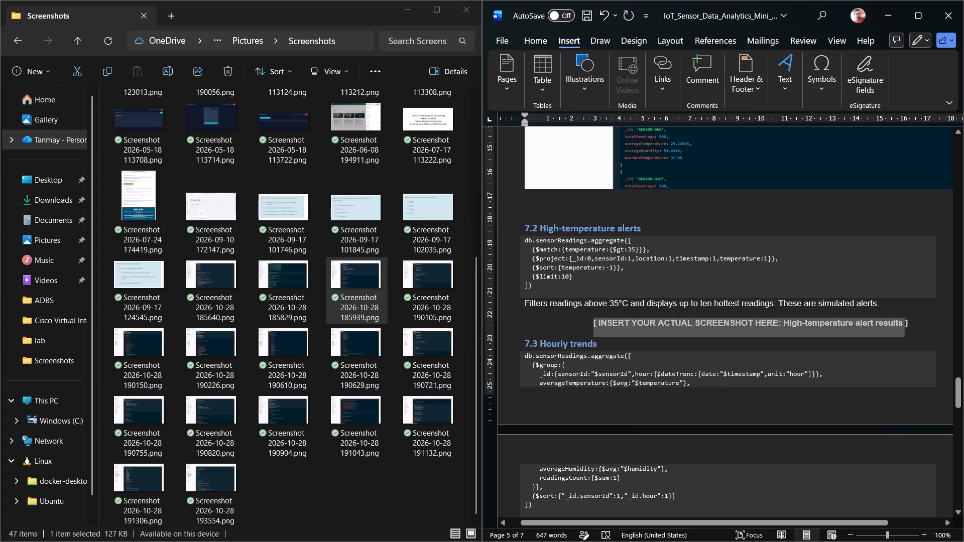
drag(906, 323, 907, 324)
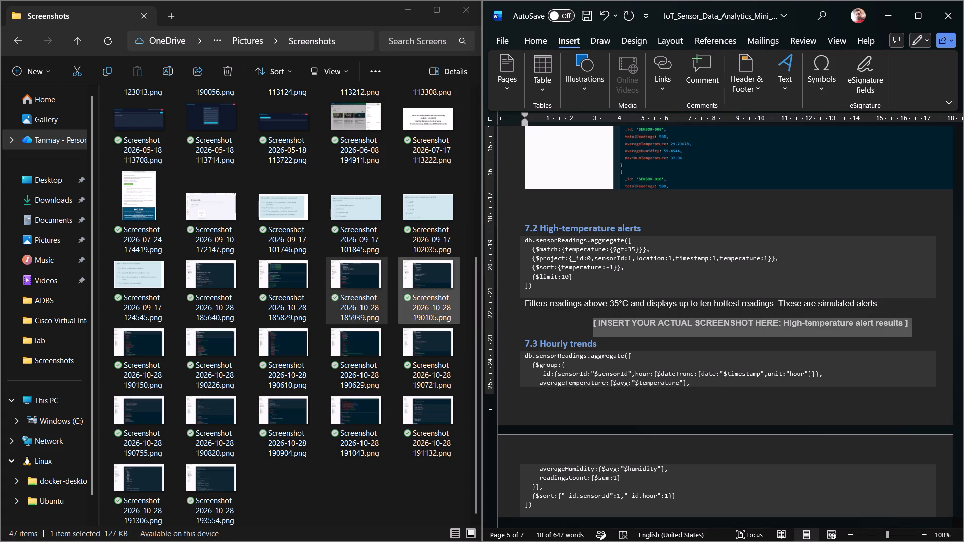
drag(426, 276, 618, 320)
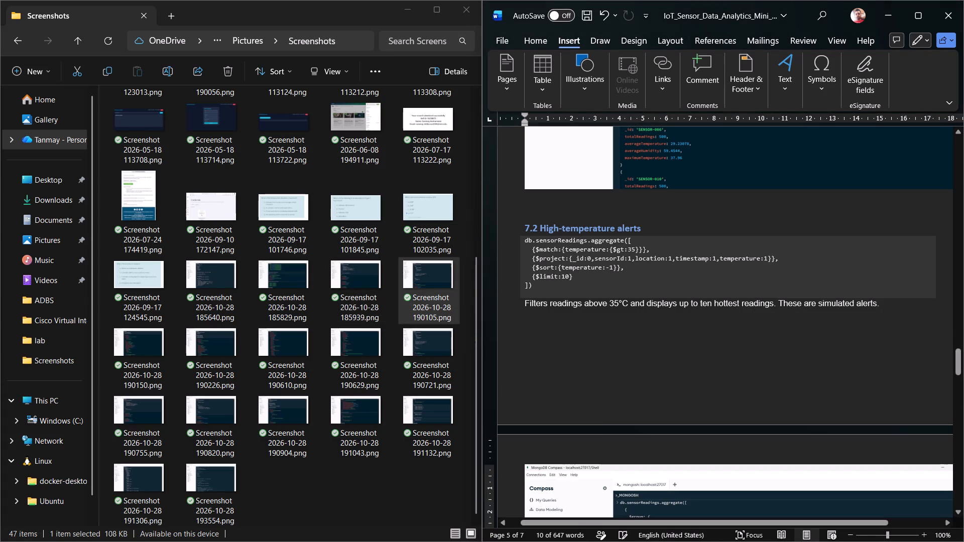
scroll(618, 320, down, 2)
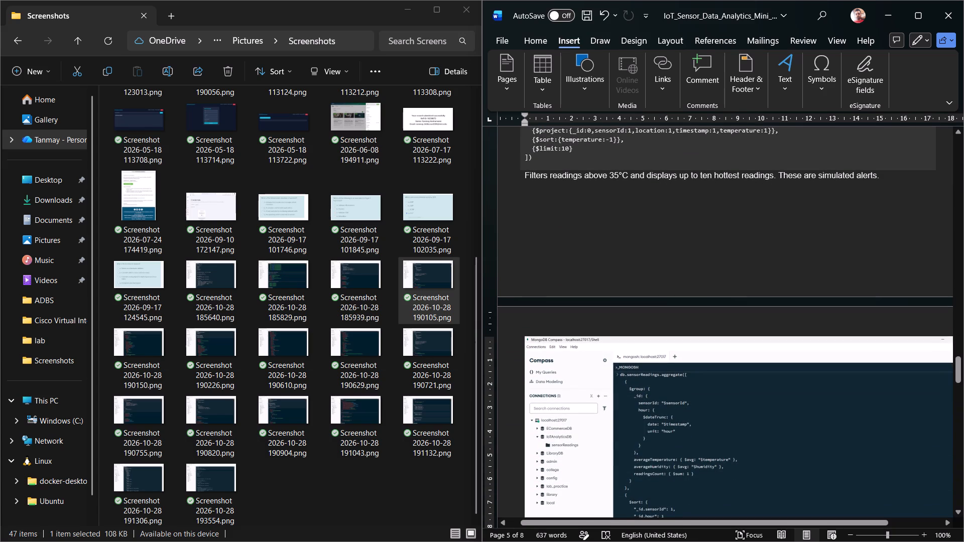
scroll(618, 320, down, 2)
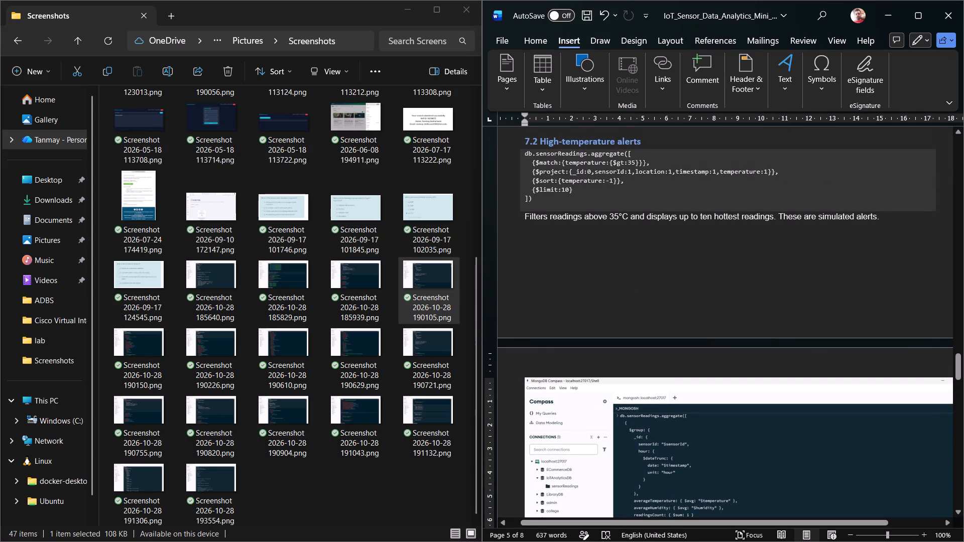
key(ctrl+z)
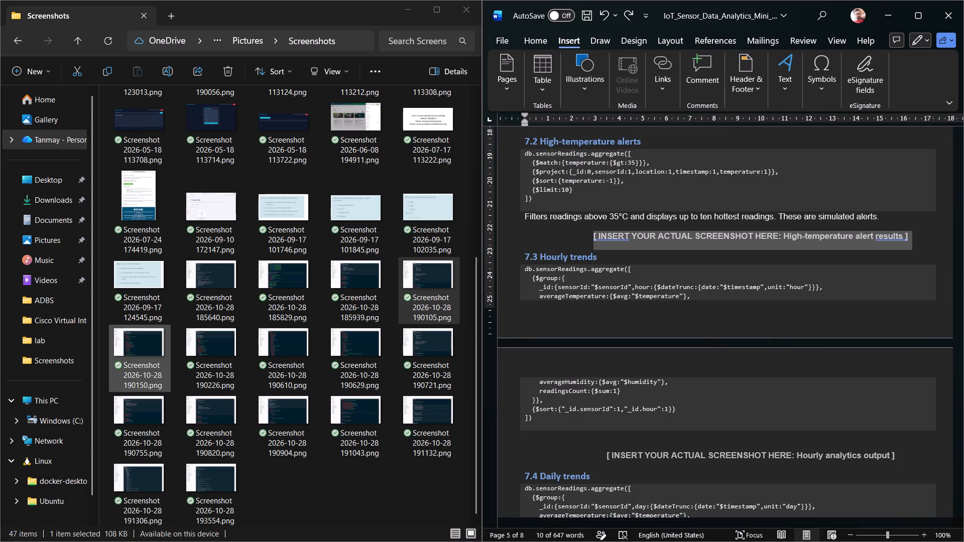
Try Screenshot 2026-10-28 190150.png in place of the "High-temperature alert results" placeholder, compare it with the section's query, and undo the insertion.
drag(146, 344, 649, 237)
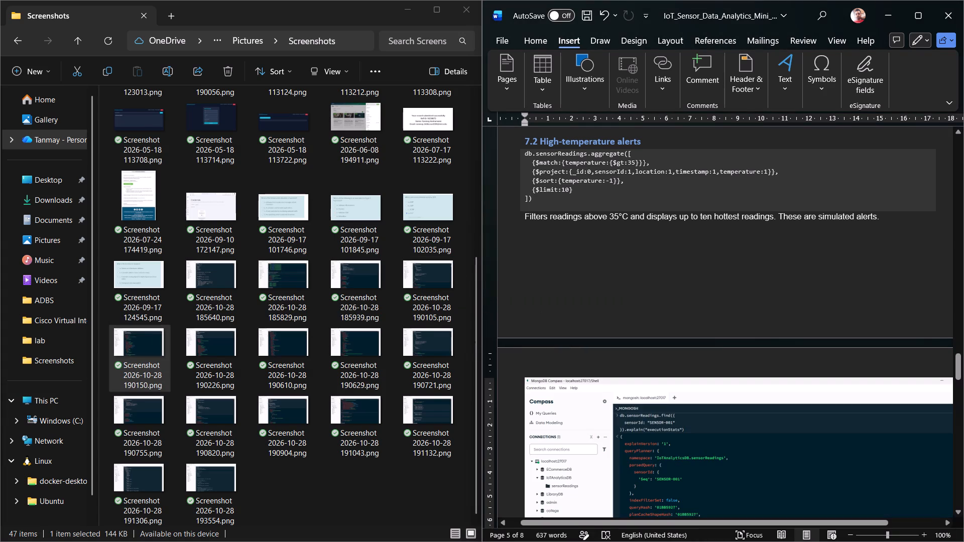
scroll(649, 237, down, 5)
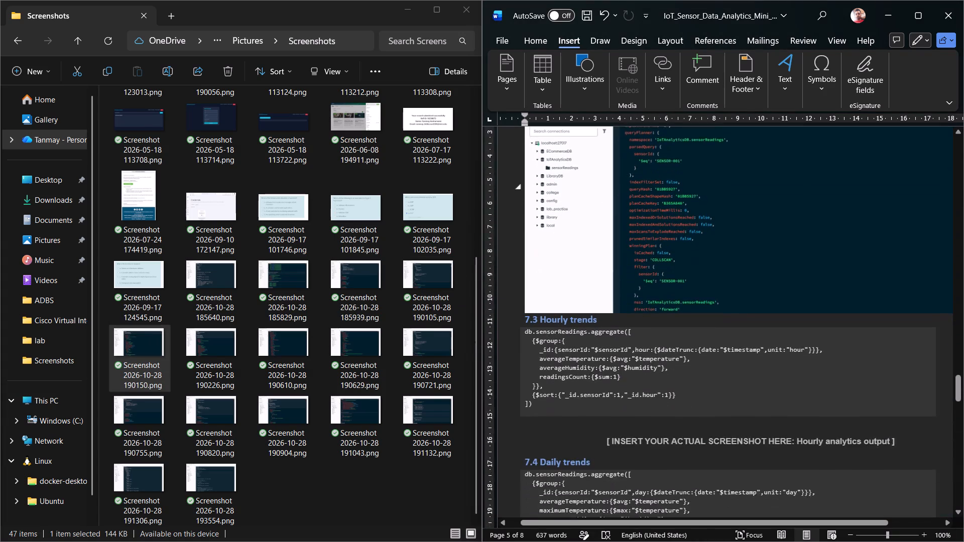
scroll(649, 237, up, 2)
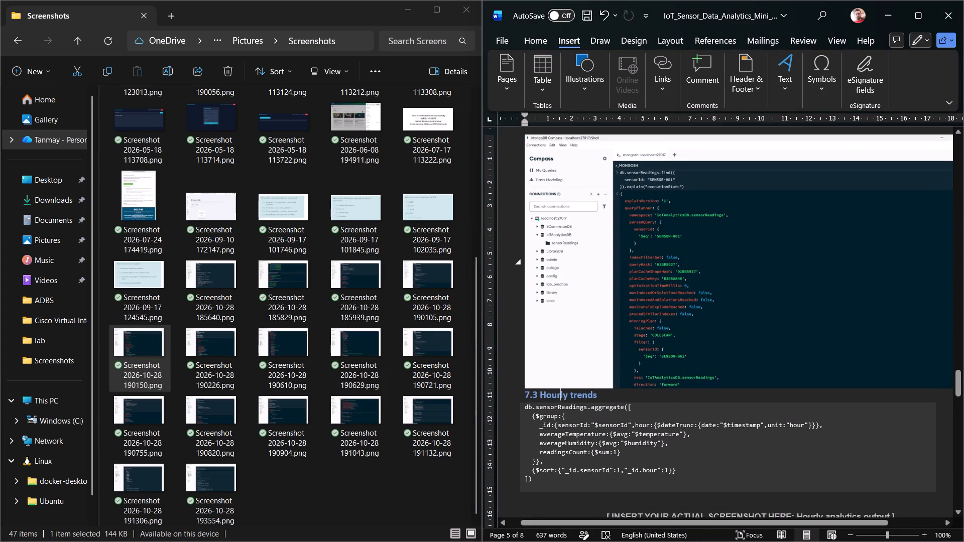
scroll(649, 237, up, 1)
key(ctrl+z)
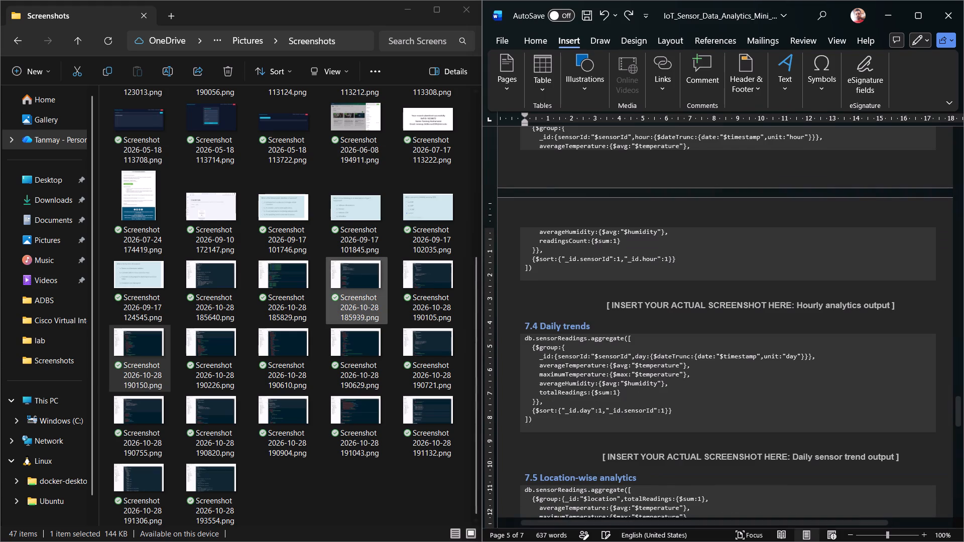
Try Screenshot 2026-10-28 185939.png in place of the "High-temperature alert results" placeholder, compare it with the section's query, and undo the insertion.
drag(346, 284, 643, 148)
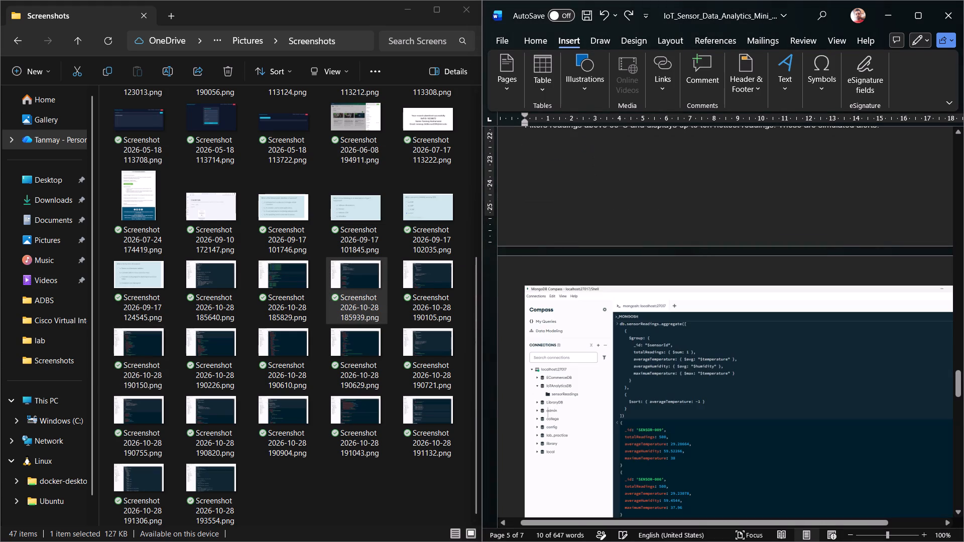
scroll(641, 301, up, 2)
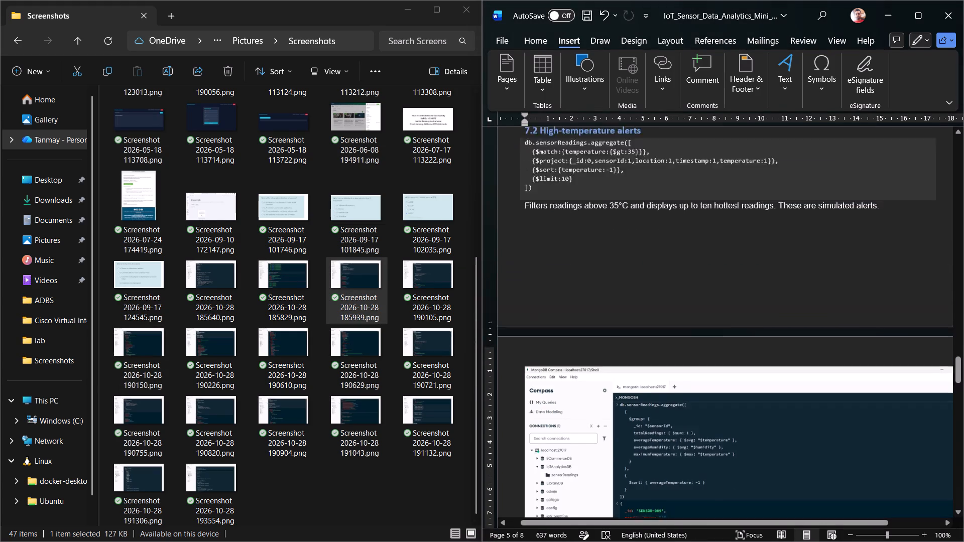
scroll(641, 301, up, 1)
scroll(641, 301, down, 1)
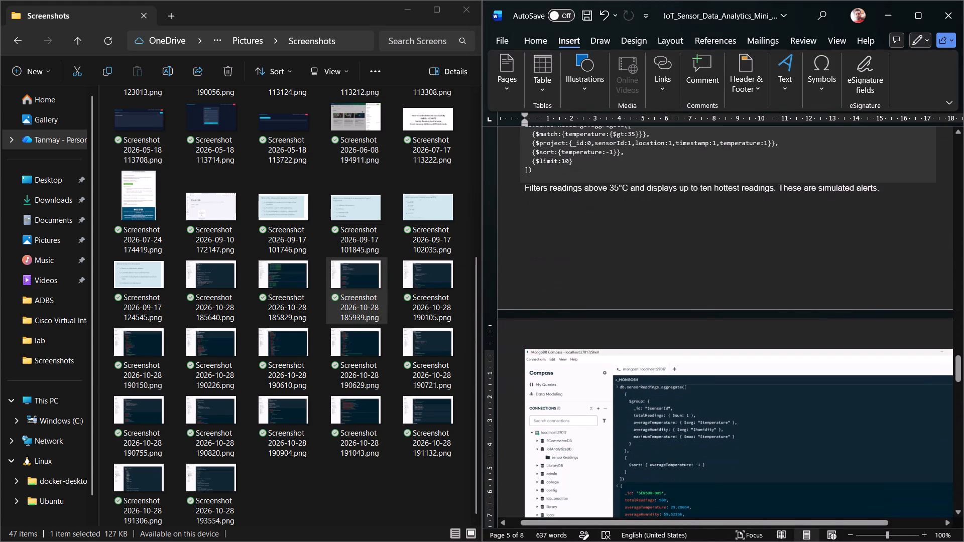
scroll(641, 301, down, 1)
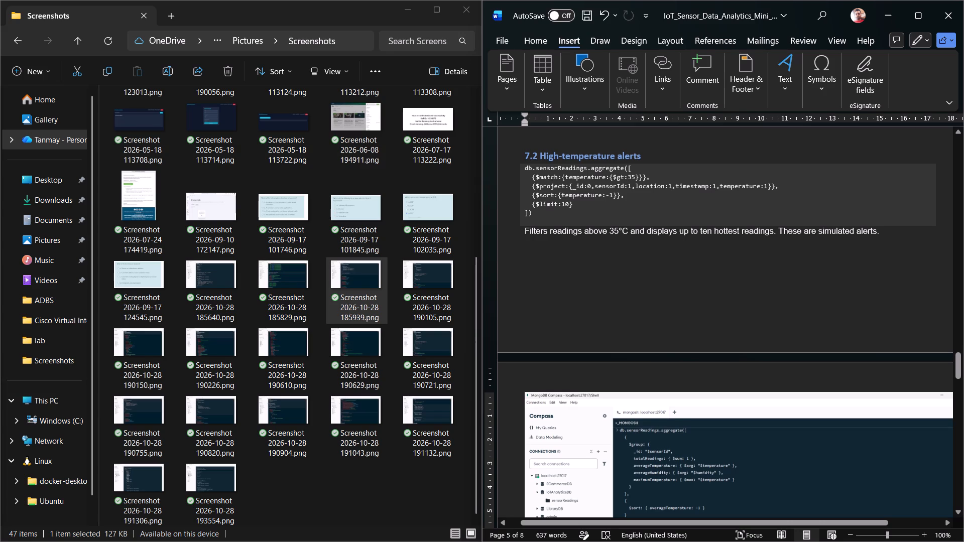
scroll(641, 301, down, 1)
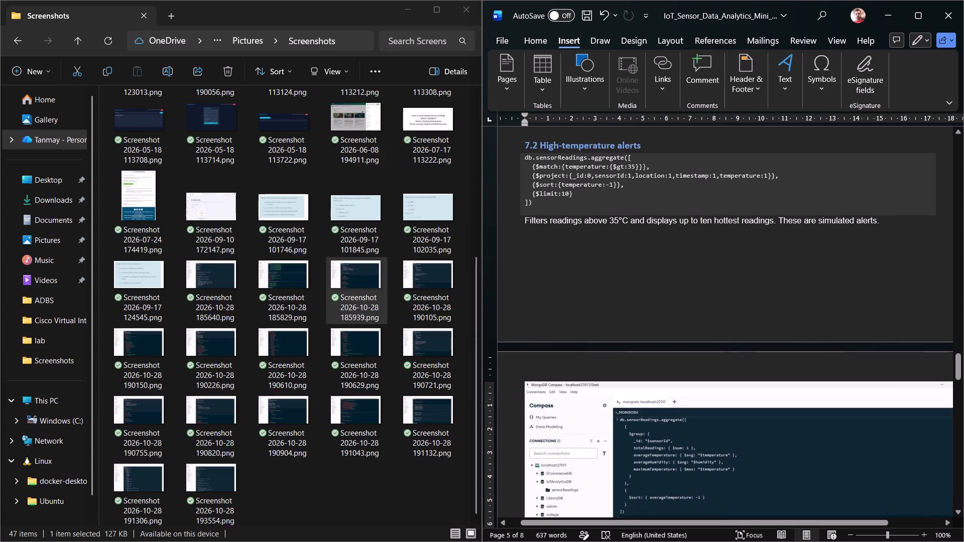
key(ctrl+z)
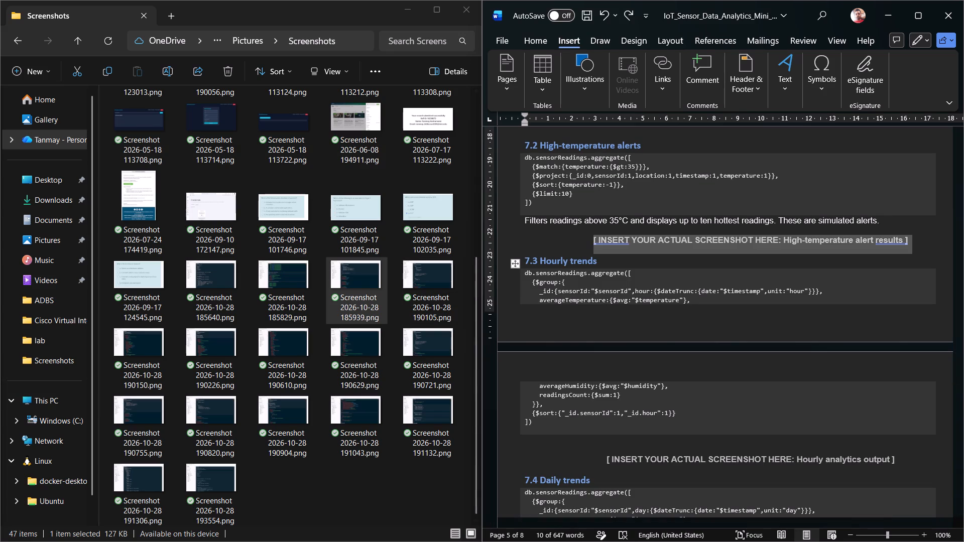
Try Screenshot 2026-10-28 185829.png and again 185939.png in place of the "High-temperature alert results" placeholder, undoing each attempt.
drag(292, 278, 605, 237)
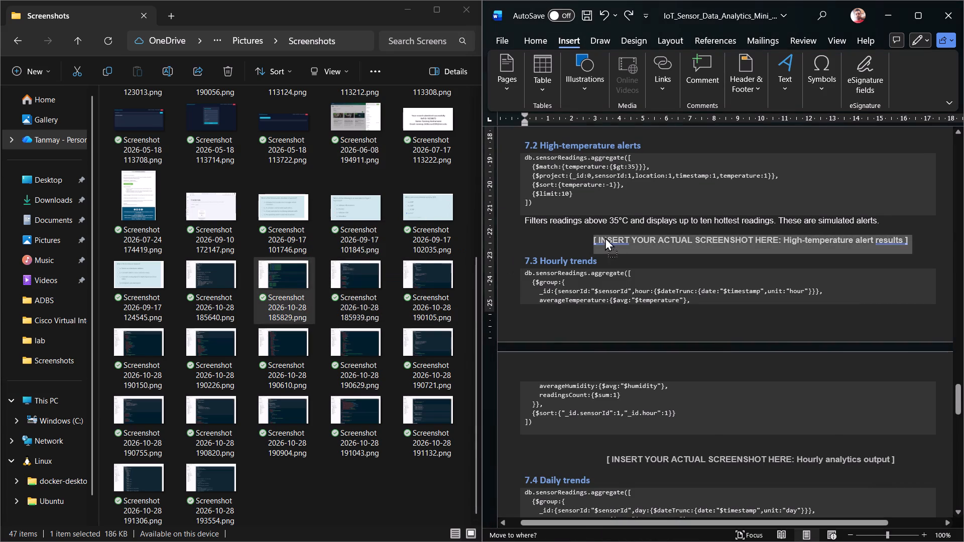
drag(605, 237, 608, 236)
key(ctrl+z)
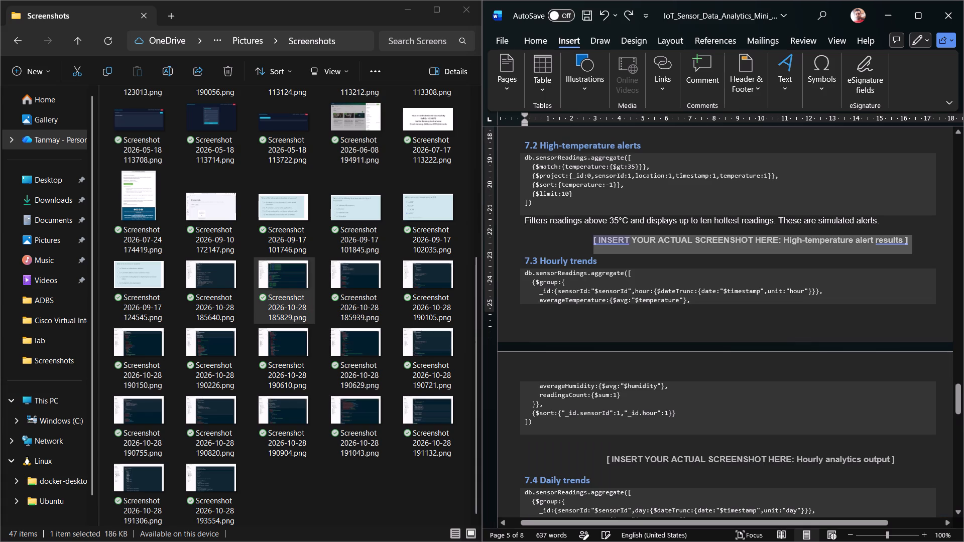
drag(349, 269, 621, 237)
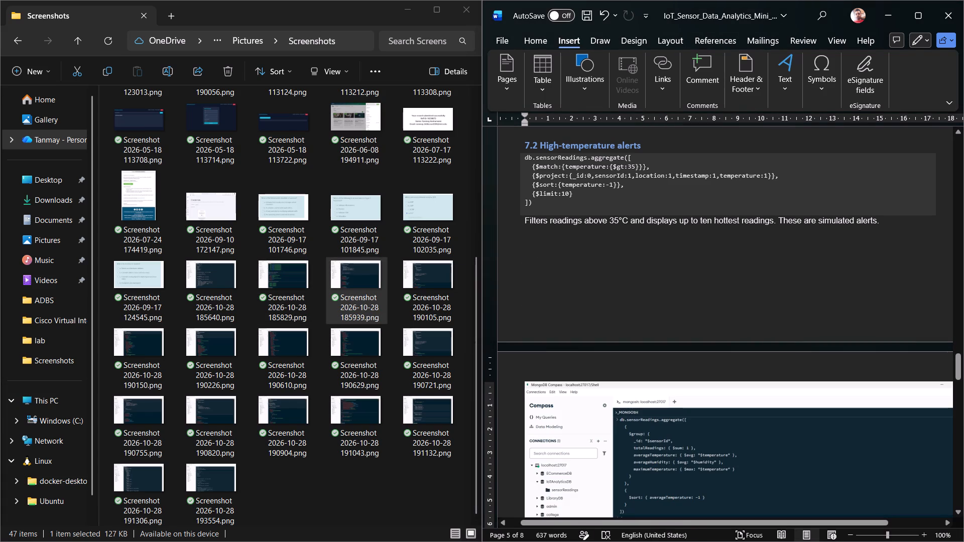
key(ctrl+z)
Replace the "High-temperature alert results" placeholder in section 7.2 with Screenshot 2026-10-28 190105.png.
drag(427, 284, 553, 256)
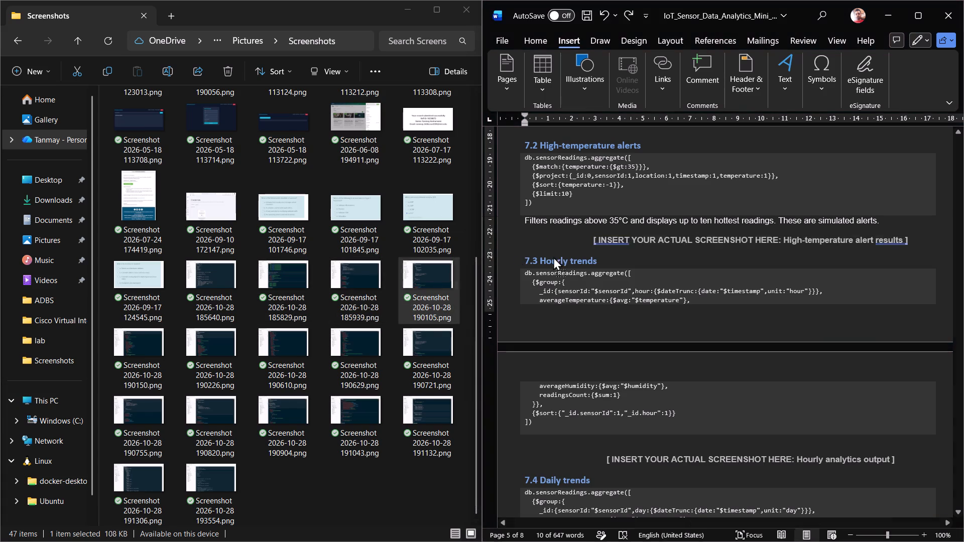
drag(553, 256, 623, 232)
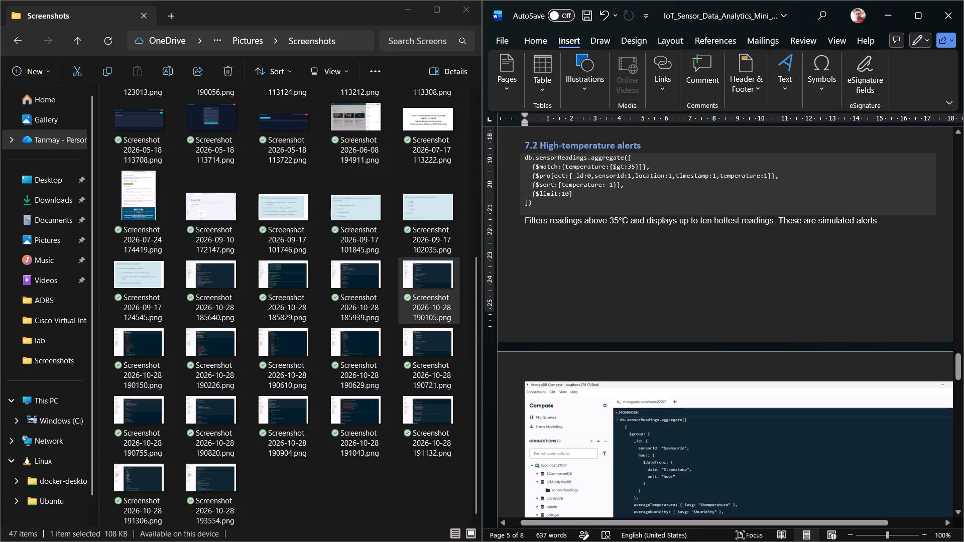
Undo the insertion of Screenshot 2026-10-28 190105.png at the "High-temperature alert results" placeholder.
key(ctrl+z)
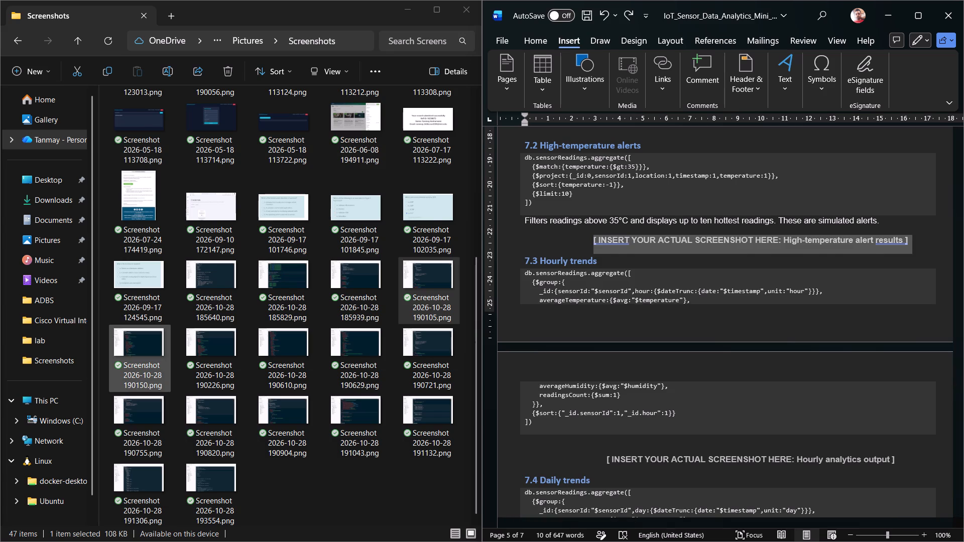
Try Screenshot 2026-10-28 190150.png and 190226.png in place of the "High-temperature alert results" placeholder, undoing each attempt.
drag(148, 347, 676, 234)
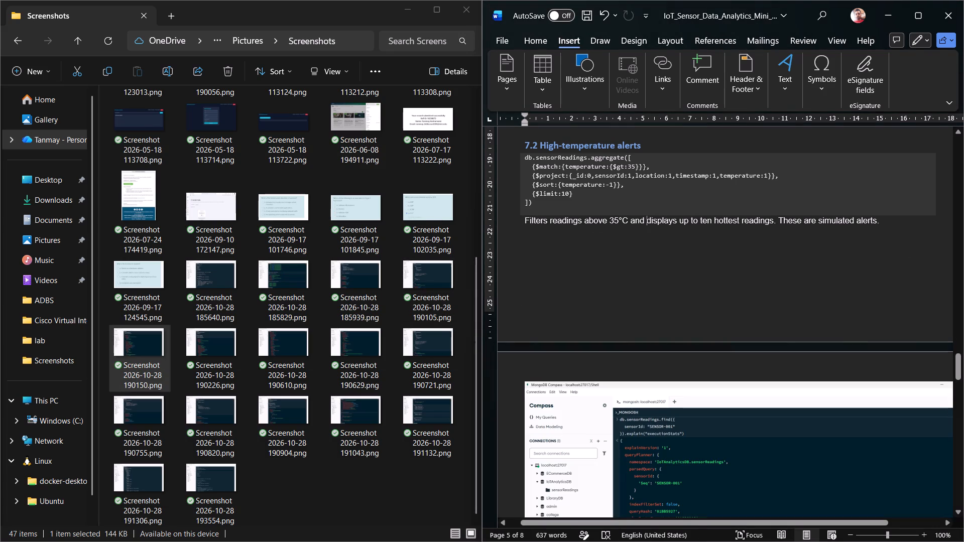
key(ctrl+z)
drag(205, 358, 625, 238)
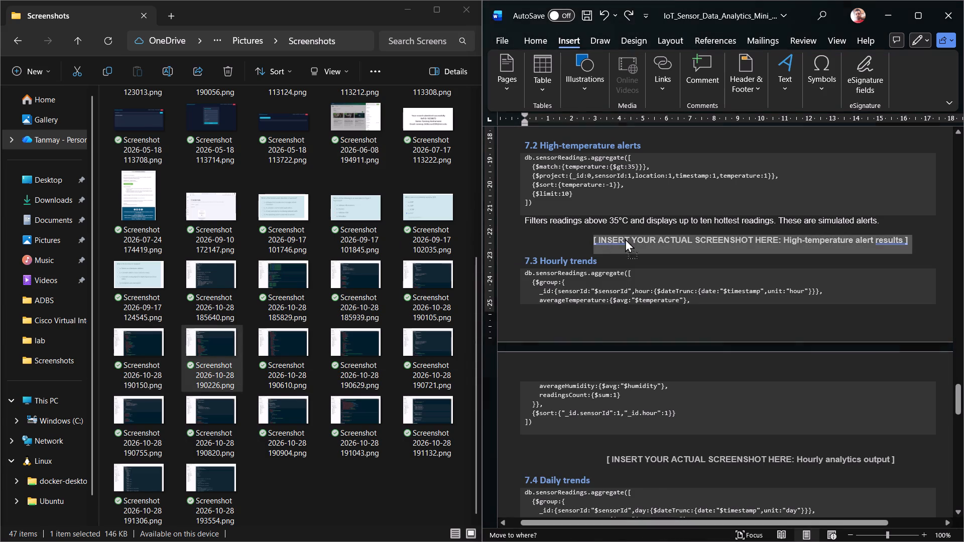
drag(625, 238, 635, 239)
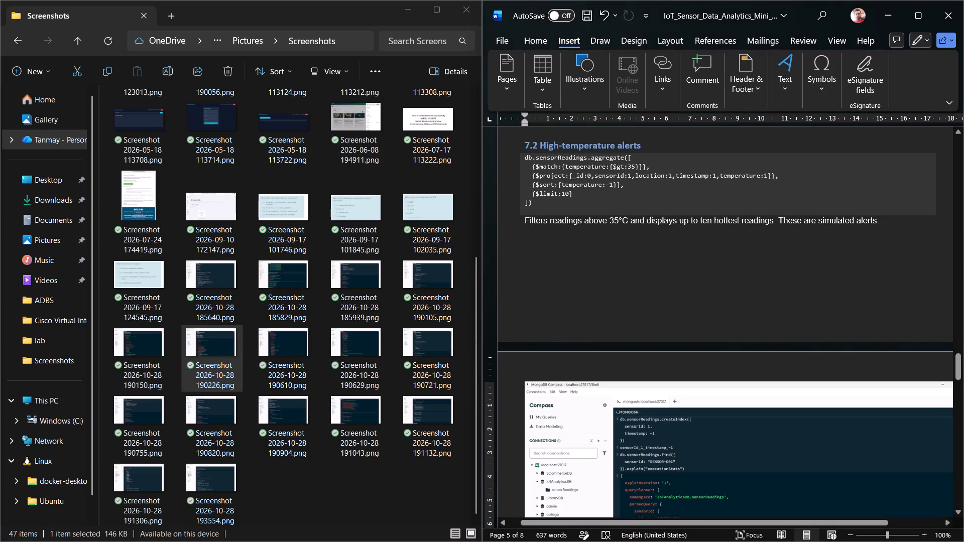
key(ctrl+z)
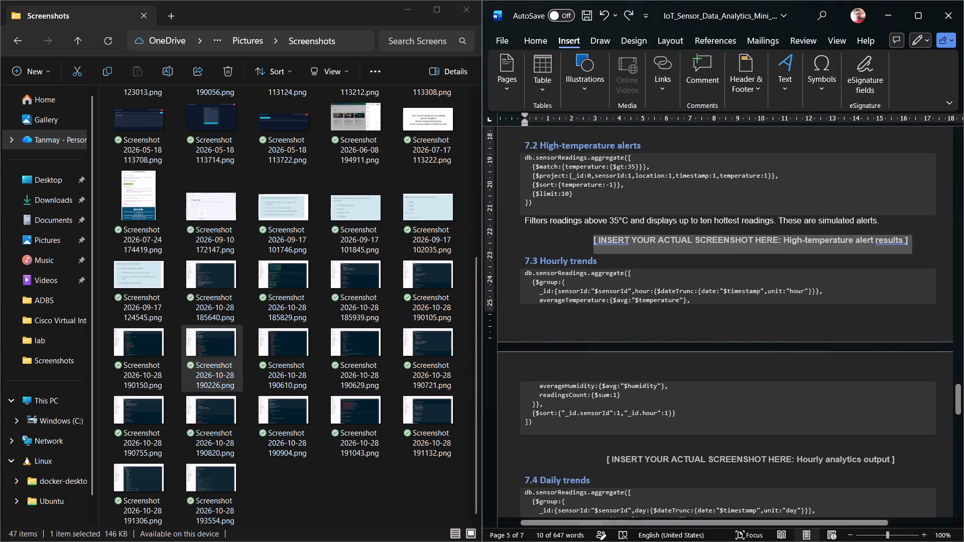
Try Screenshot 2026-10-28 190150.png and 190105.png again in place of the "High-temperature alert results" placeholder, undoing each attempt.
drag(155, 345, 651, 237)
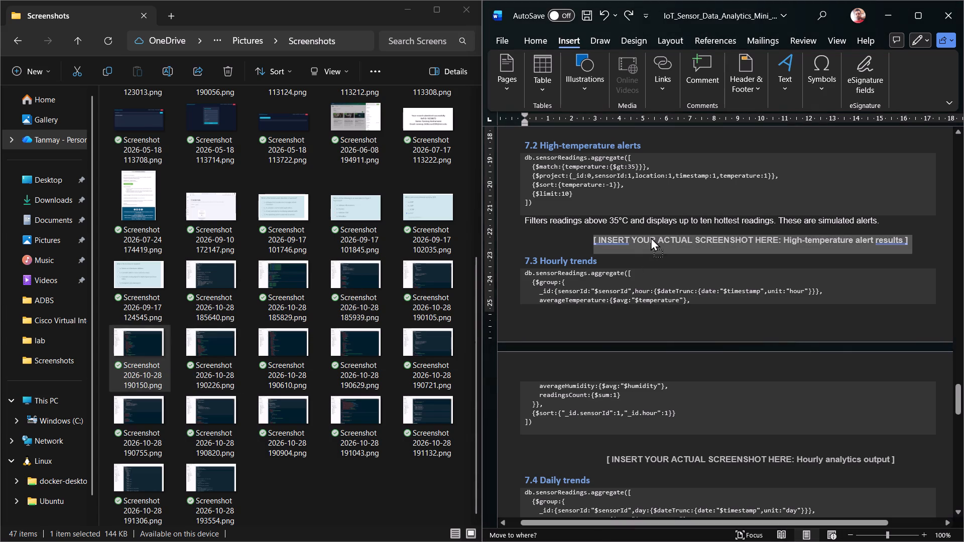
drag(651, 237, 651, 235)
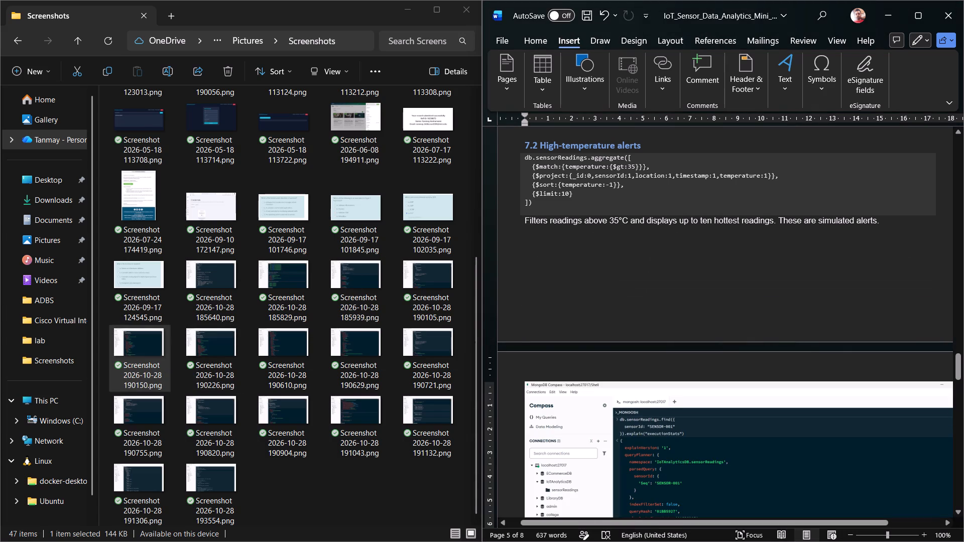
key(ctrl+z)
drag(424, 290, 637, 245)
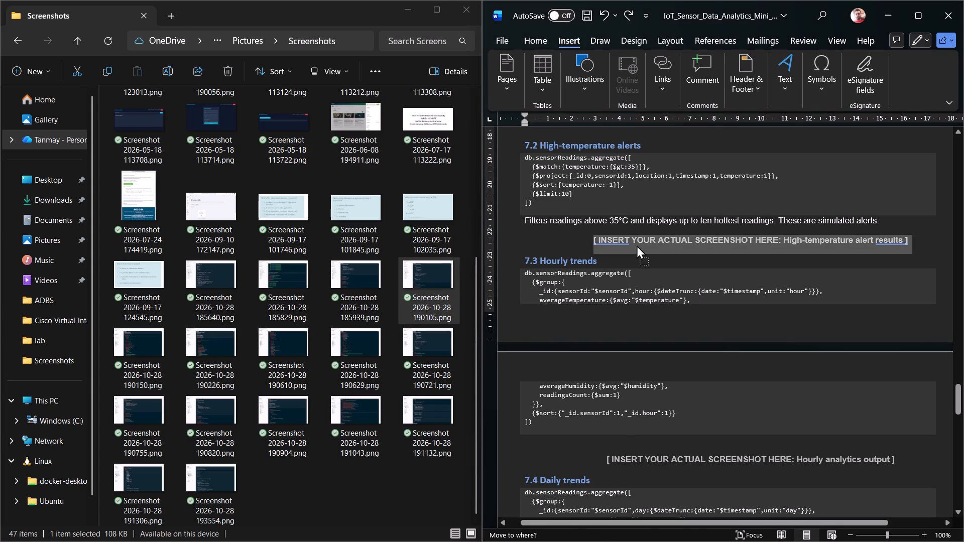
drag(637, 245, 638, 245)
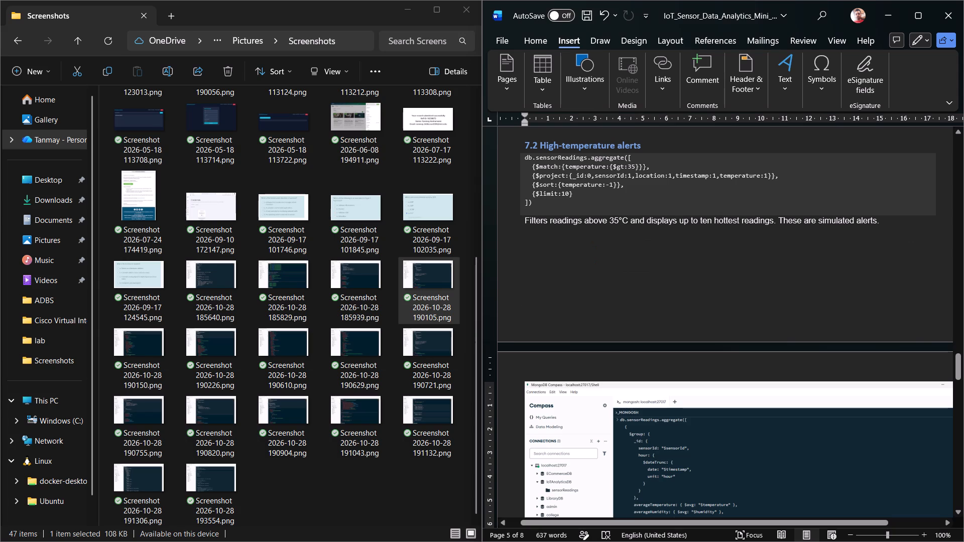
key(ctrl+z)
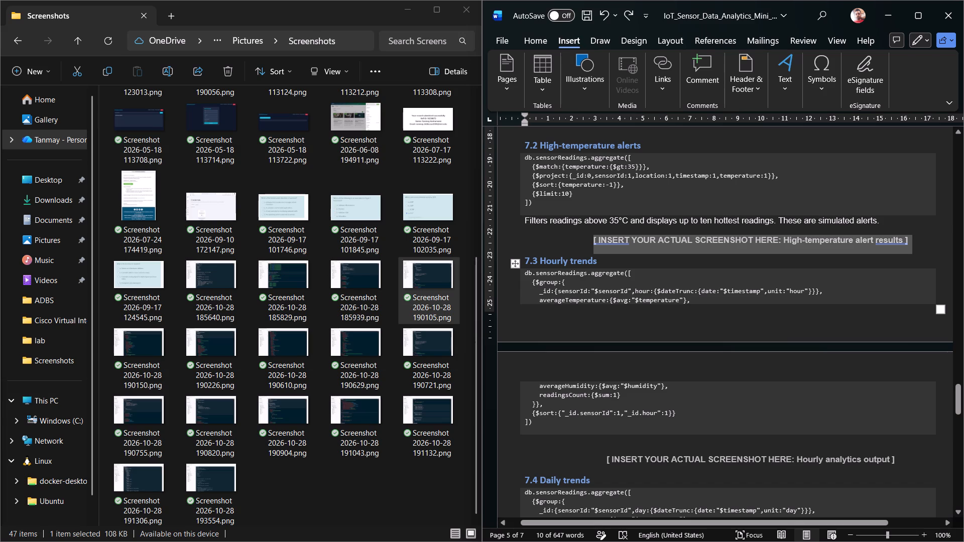
Replace the "Hourly analytics output" placeholder in section 7.3 with Screenshot 2026-10-28 190105.png.
drag(604, 460, 889, 455)
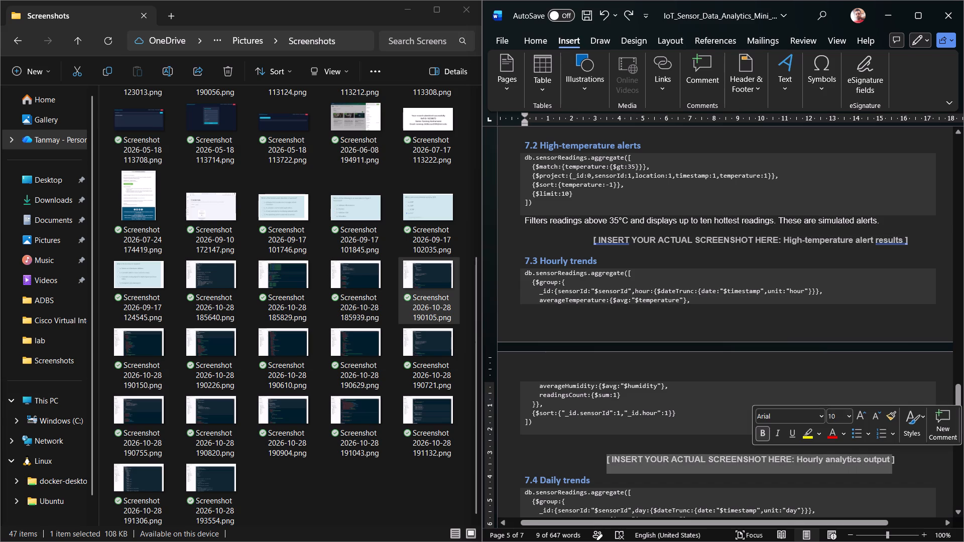
click(904, 460)
drag(904, 460, 594, 468)
drag(441, 302, 683, 454)
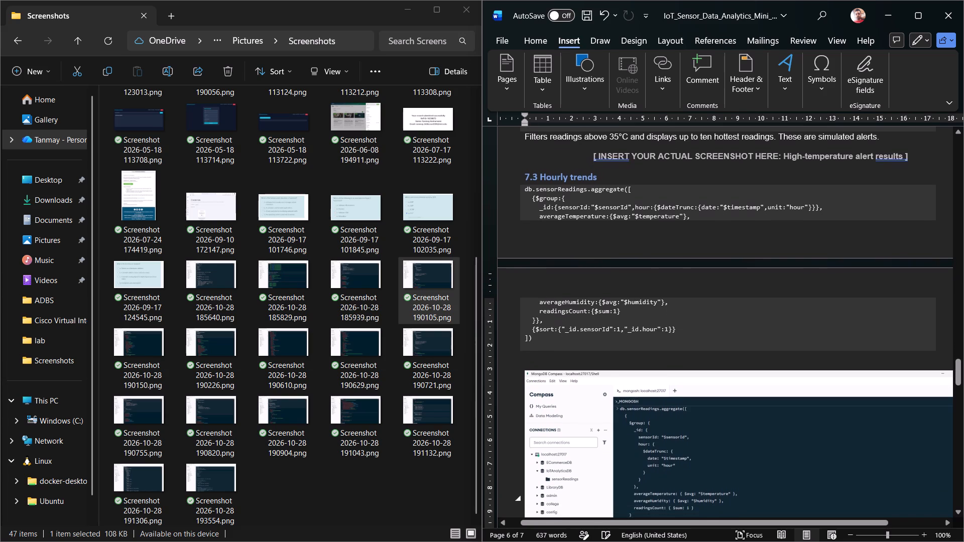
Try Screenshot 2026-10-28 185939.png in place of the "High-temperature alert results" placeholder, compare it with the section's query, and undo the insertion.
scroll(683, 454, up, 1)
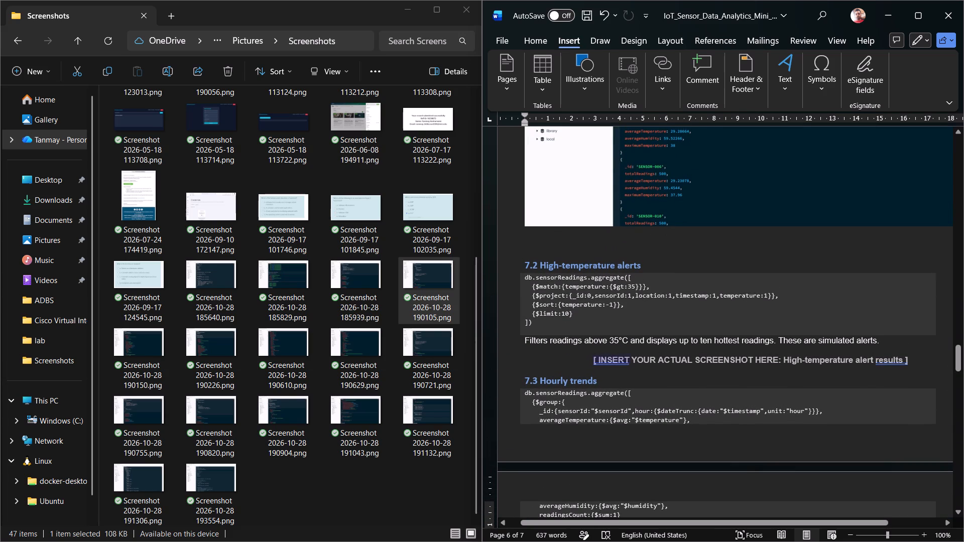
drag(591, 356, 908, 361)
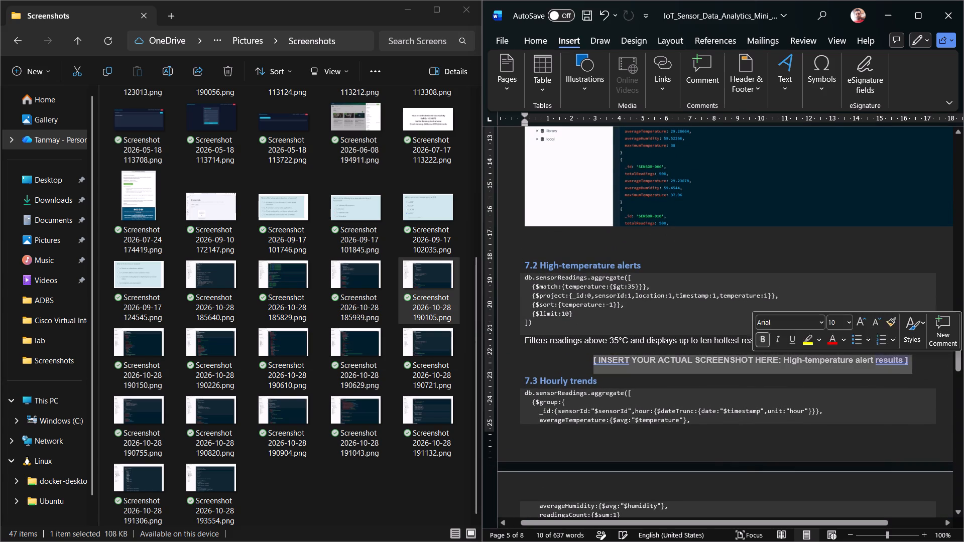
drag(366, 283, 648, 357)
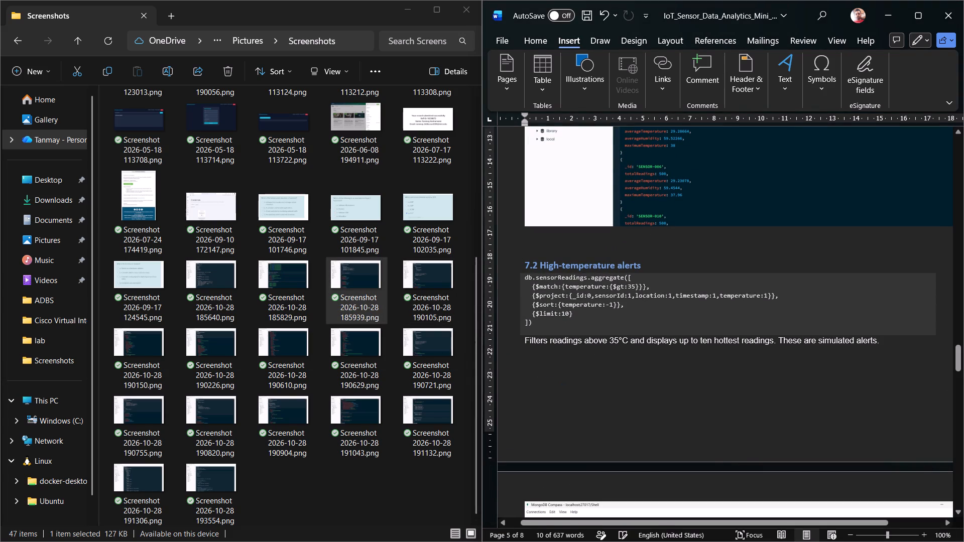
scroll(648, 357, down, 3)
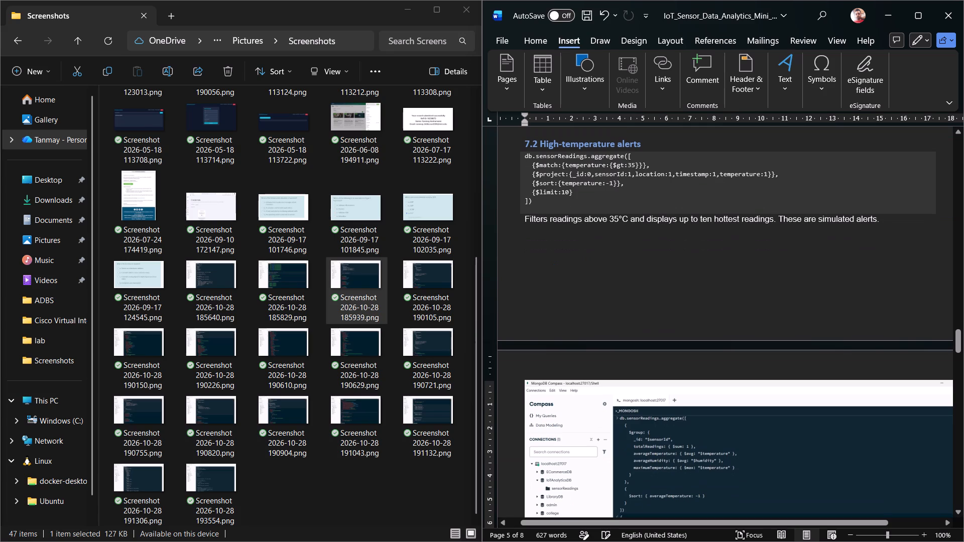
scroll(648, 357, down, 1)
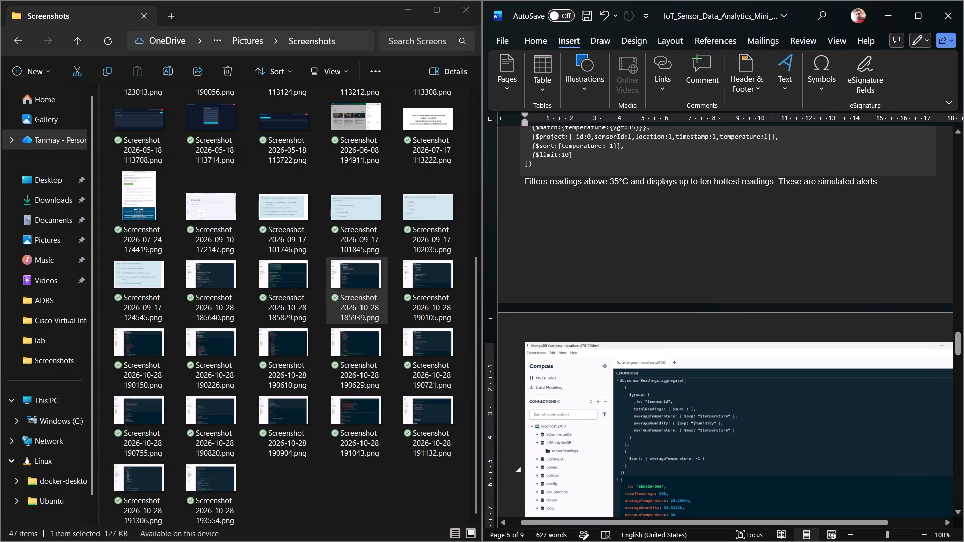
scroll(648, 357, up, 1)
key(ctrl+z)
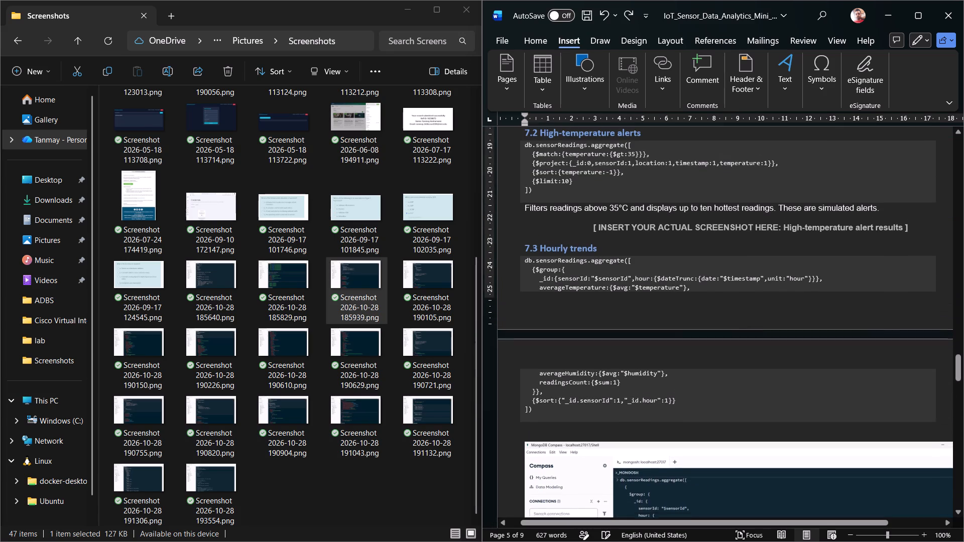
Delete the whole "7.2 High-temperature alerts" section, including its heading, query, description and screenshot placeholder.
scroll(648, 357, up, 1)
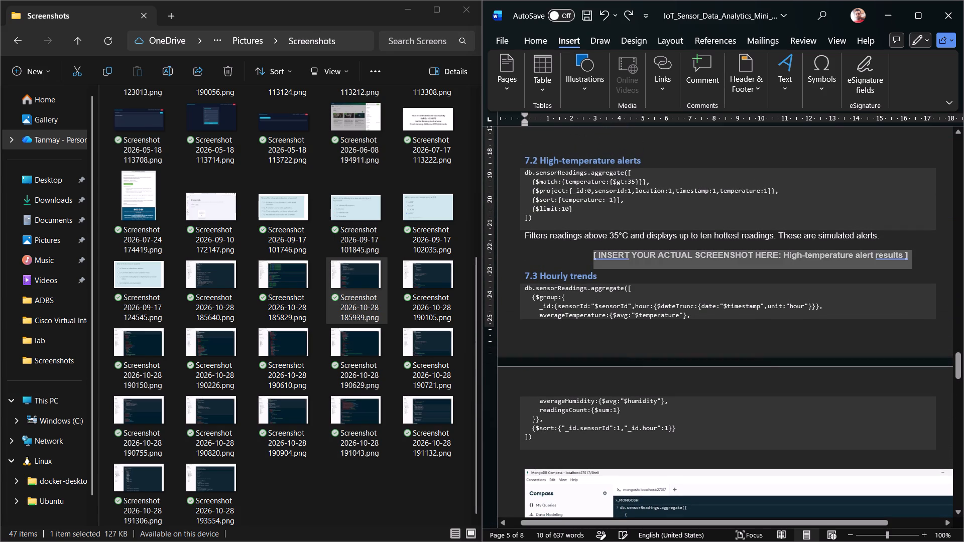
scroll(702, 321, up, 1)
drag(525, 206, 632, 256)
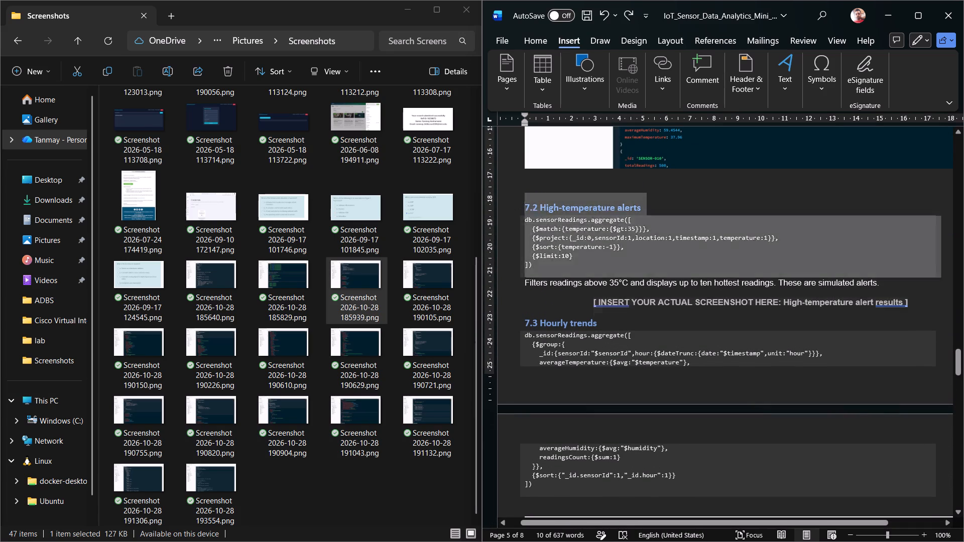
drag(632, 256, 907, 301)
key(BackSpace)
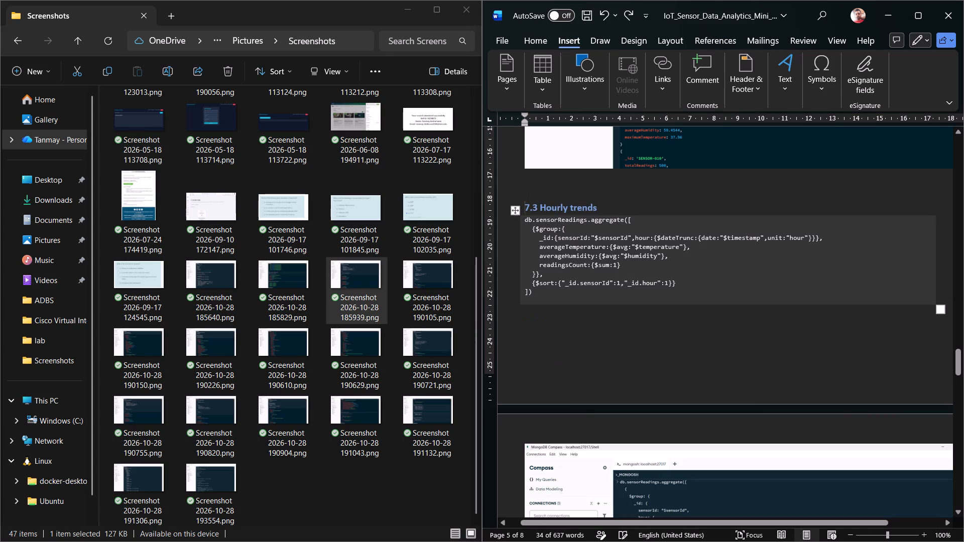
Renumber the "Hourly trends" heading to 7.2.
click(539, 212)
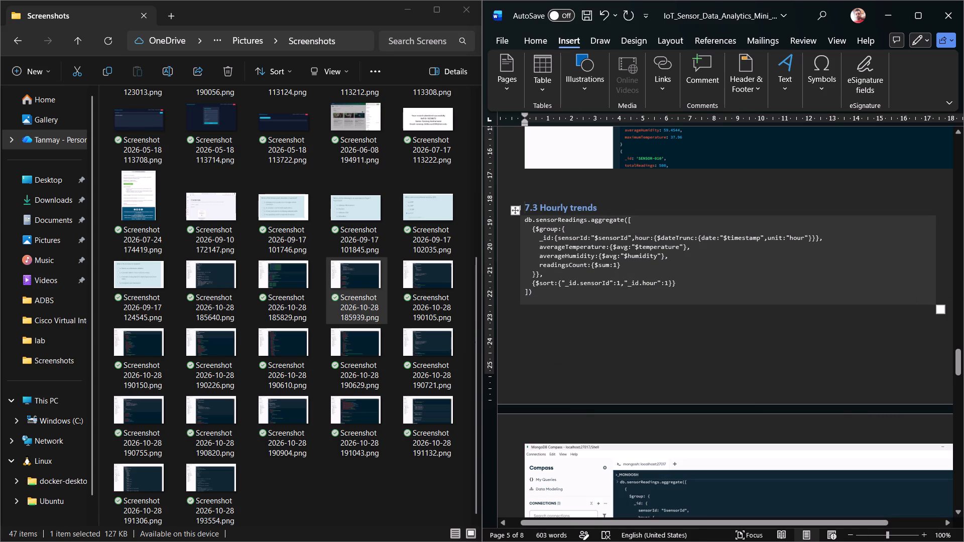
key(Left)
key(BackSpace)
key(2)
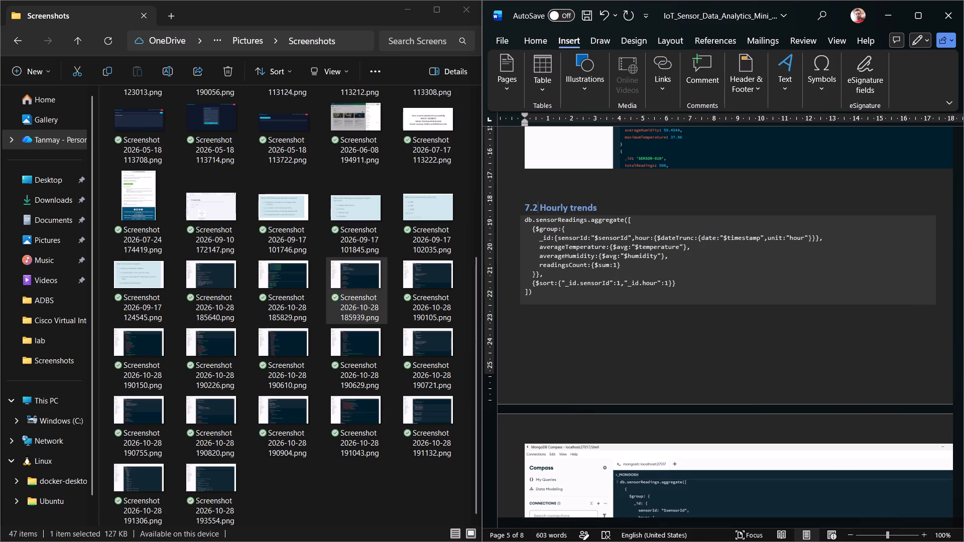
Add line breaks after the hourly trends screenshot to separate it from the "7.4 Daily trends" heading.
scroll(542, 246, down, 5)
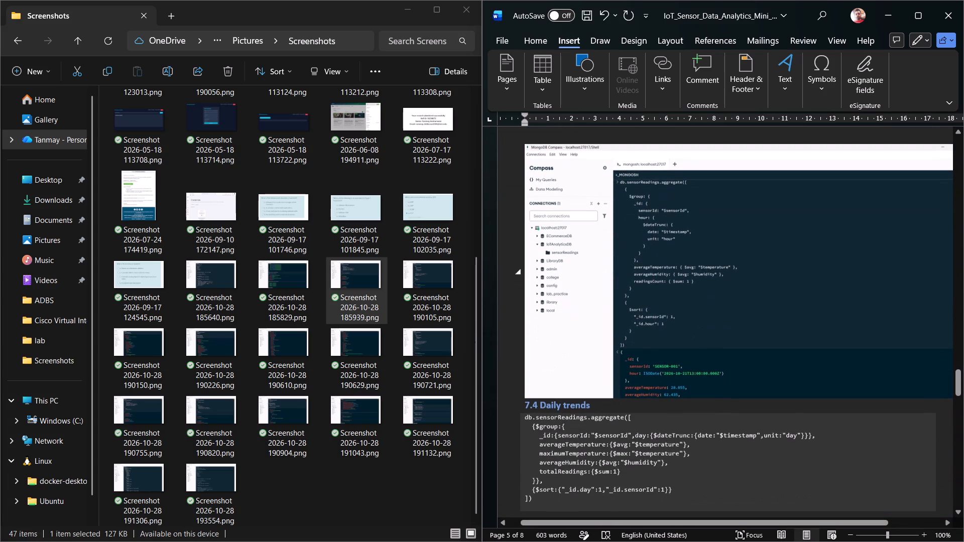
scroll(614, 323, down, 2)
scroll(614, 323, right, 1)
scroll(614, 323, left, 1)
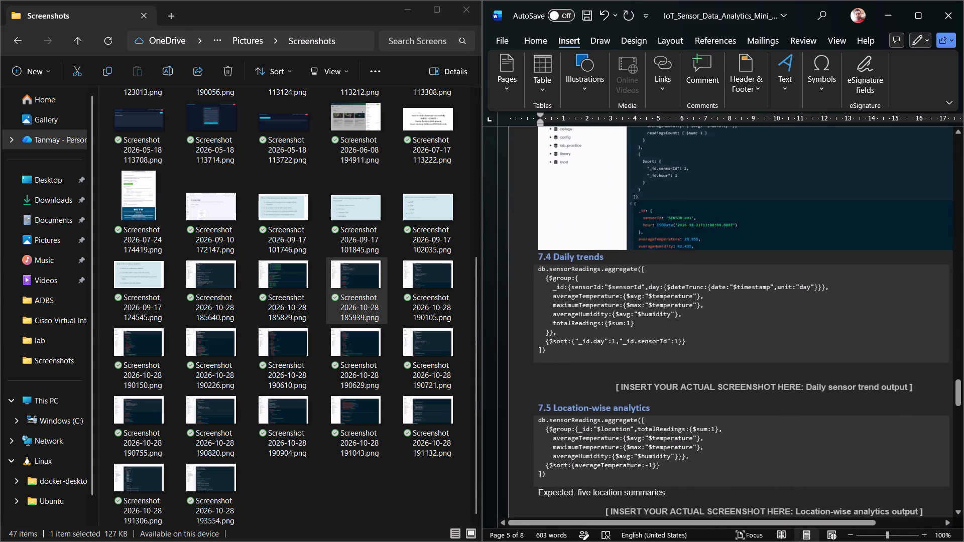
scroll(614, 323, left, 1)
click(939, 235)
key(Return)
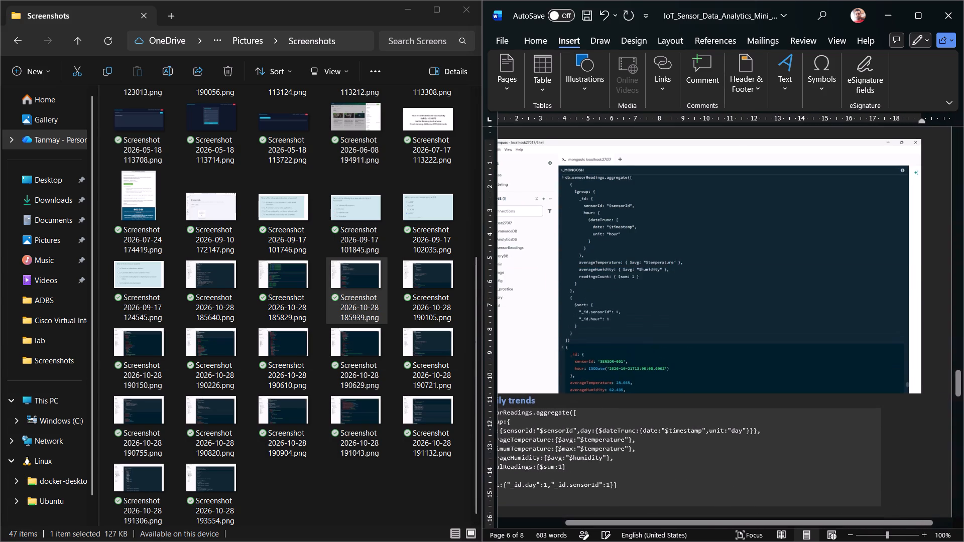
key(Return)
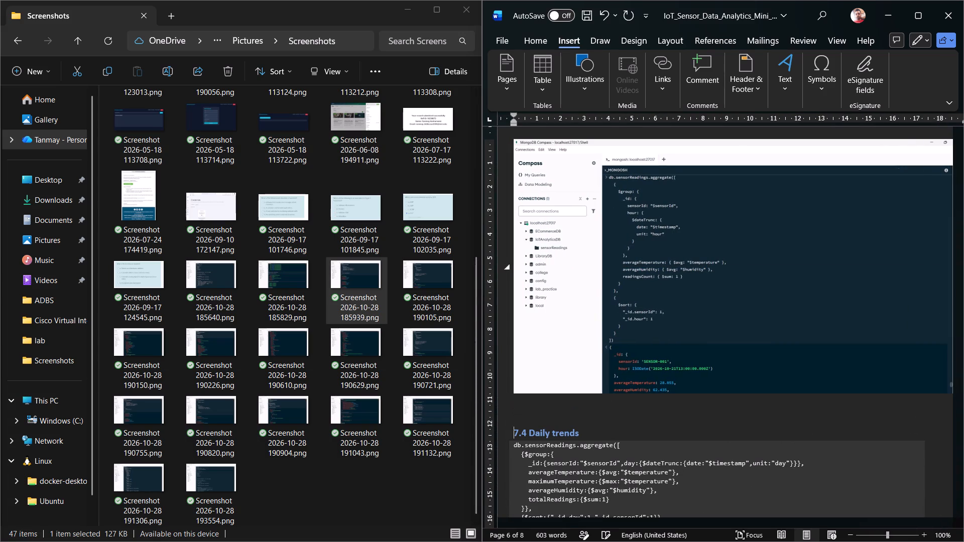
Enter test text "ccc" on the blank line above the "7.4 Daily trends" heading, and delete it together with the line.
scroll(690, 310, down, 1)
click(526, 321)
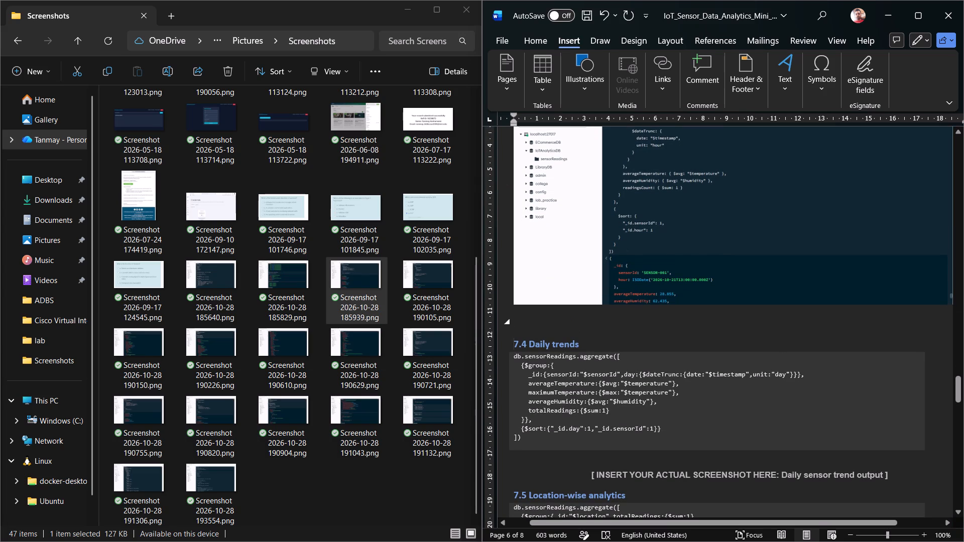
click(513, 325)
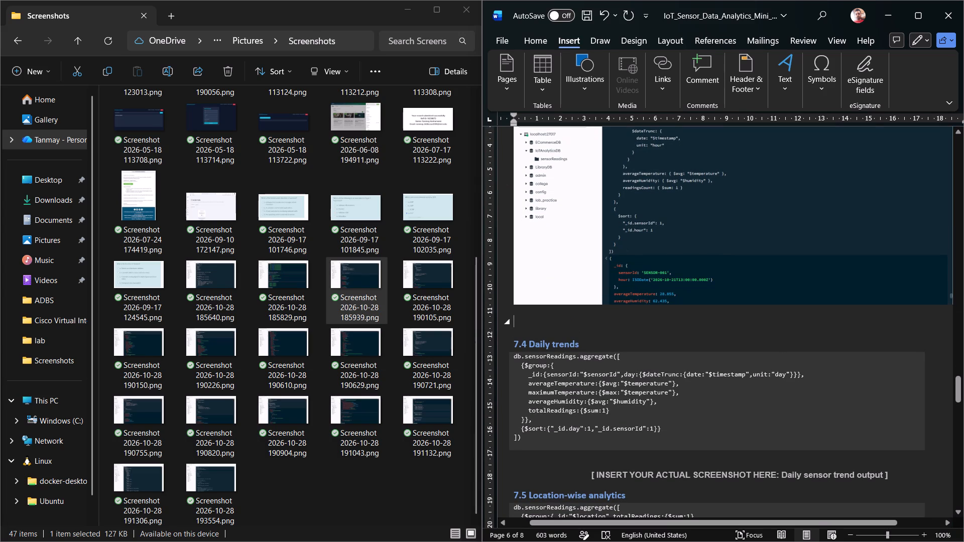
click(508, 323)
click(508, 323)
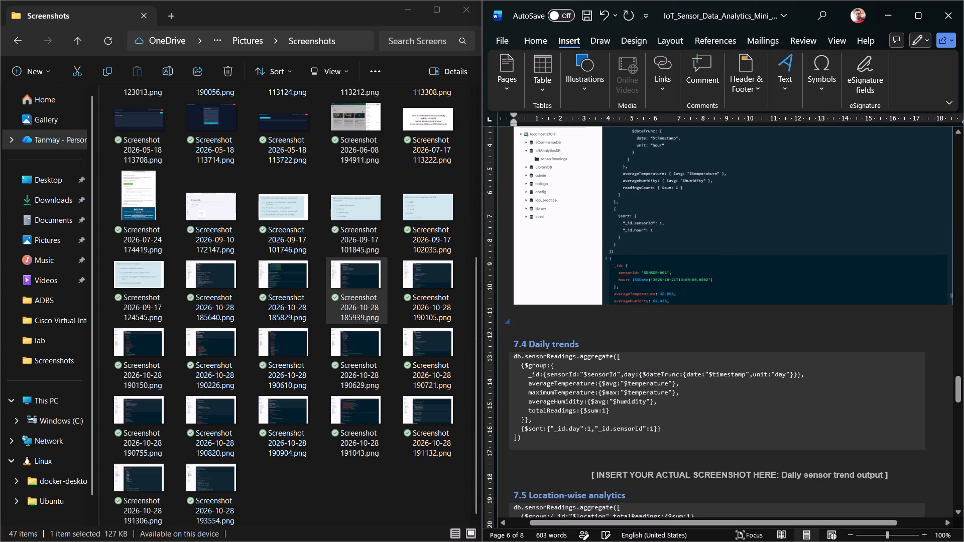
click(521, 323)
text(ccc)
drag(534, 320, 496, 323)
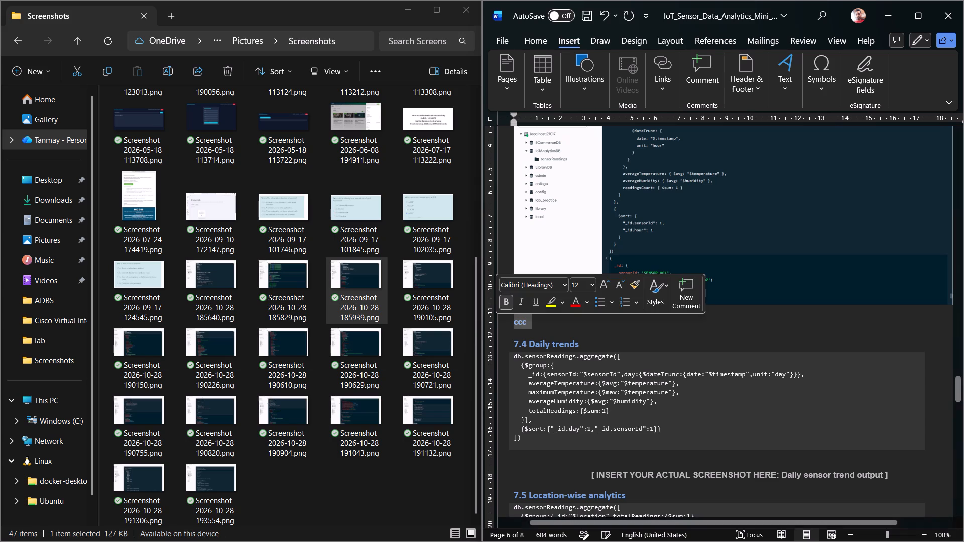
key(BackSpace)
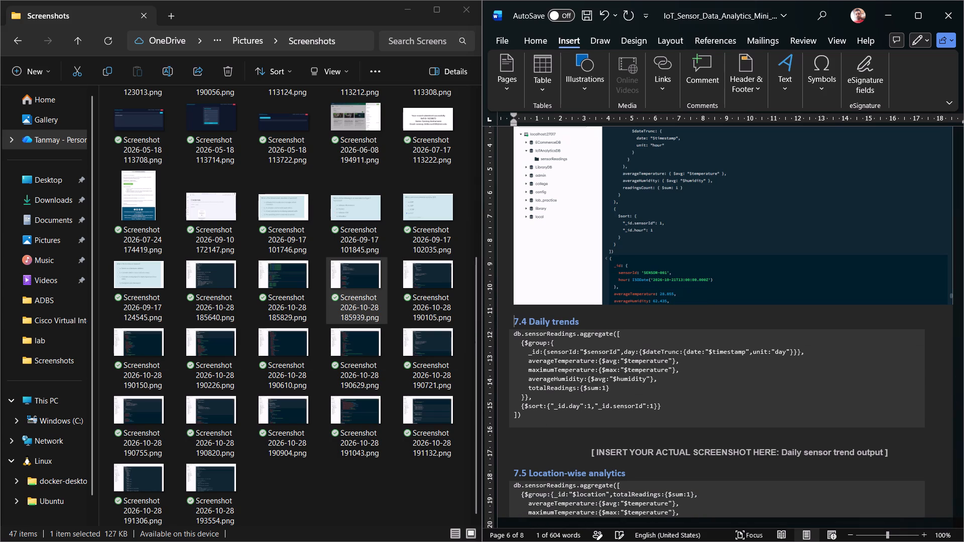
Insert a blank line between the hourly trends screenshot and the "7.4 Daily trends" heading.
scroll(626, 317, left, 2)
click(920, 315)
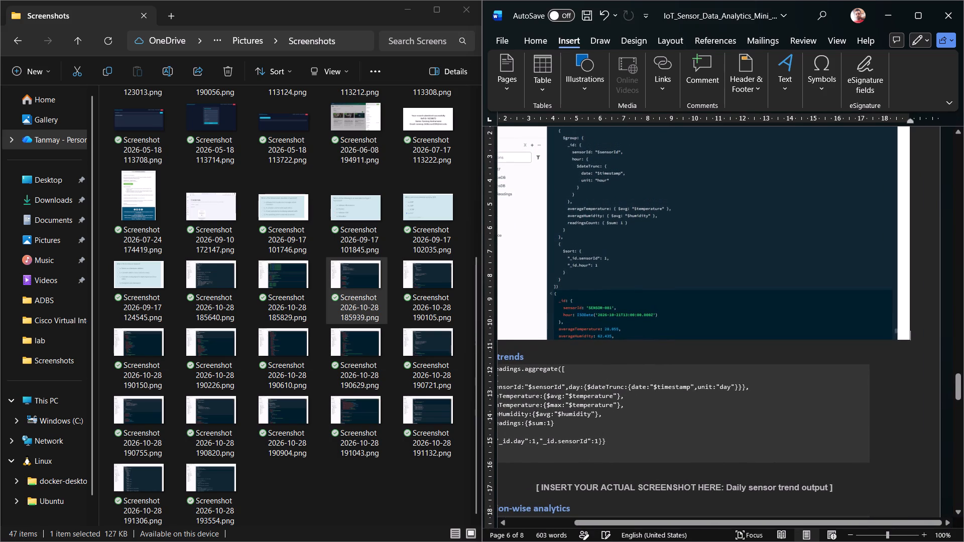
key(Return)
click(503, 351)
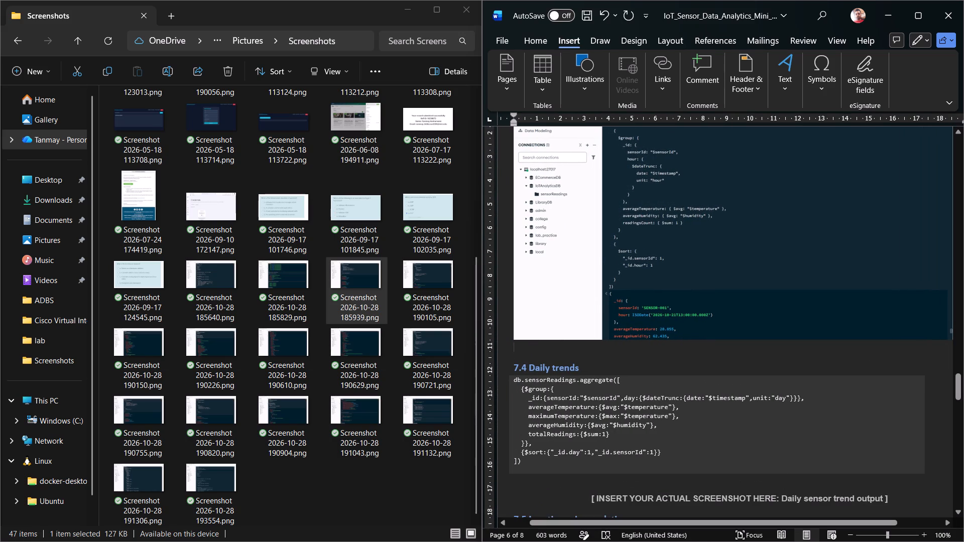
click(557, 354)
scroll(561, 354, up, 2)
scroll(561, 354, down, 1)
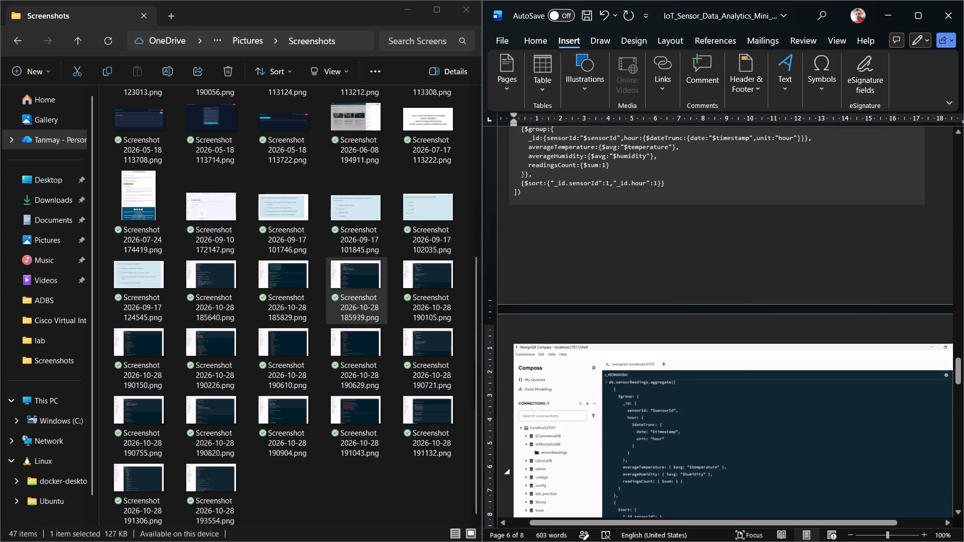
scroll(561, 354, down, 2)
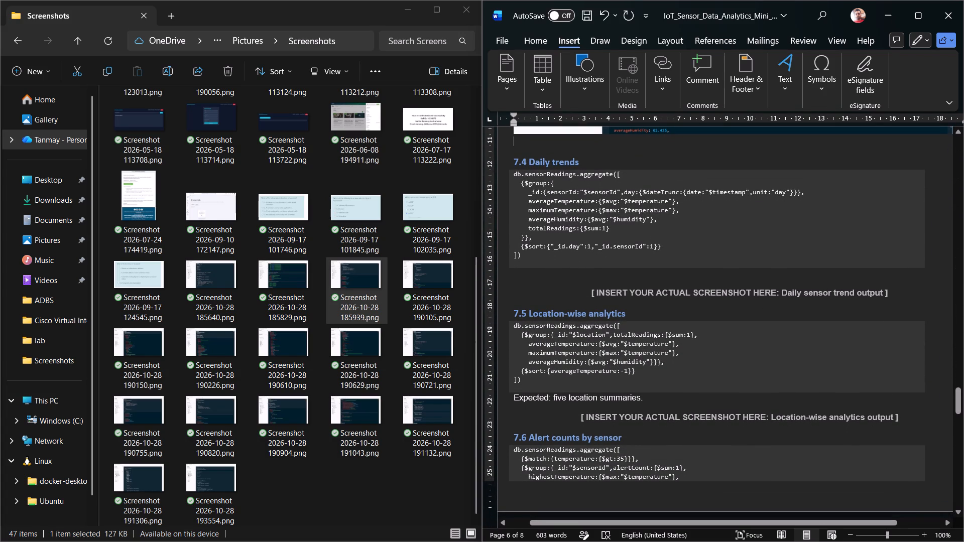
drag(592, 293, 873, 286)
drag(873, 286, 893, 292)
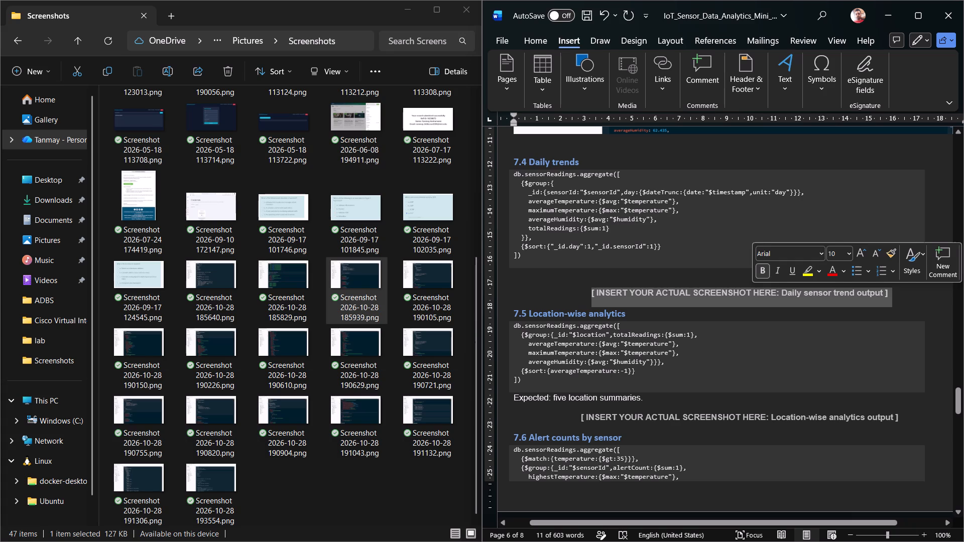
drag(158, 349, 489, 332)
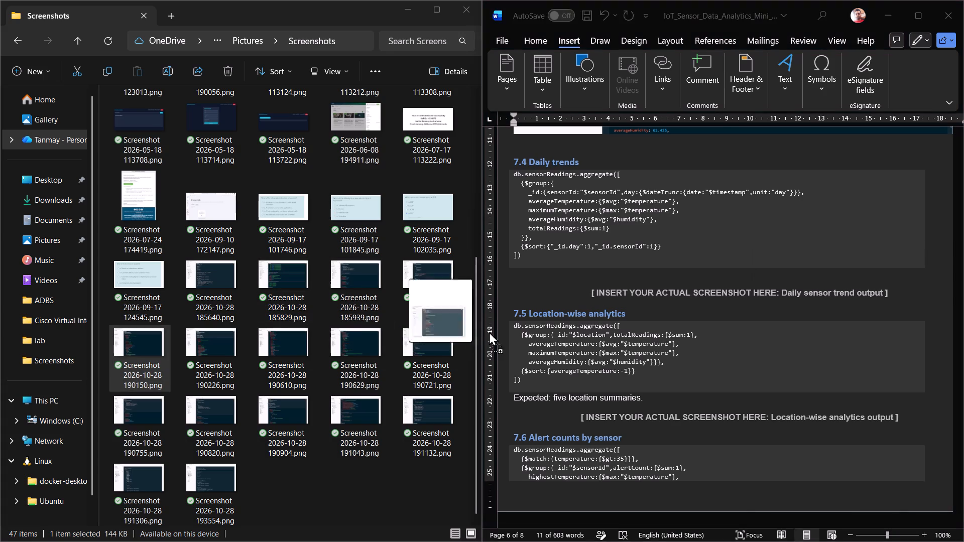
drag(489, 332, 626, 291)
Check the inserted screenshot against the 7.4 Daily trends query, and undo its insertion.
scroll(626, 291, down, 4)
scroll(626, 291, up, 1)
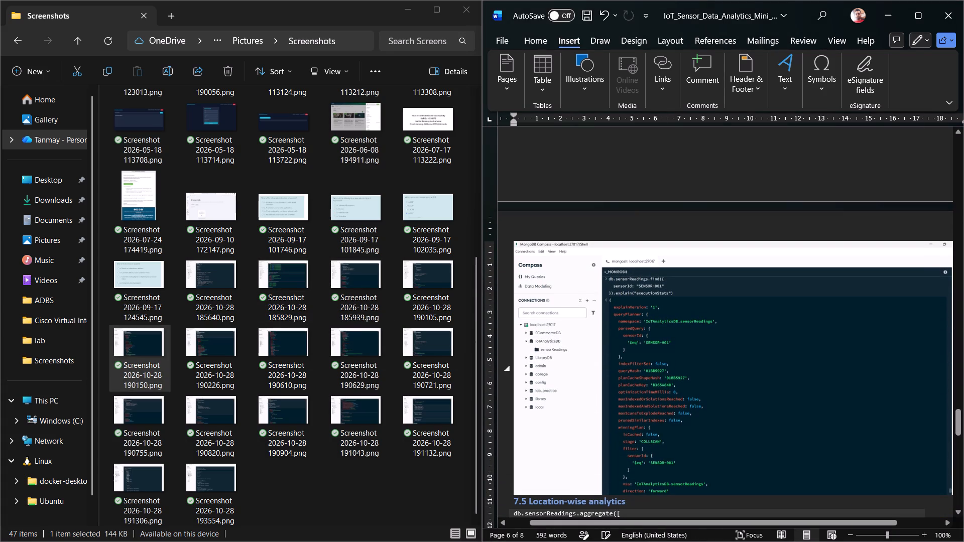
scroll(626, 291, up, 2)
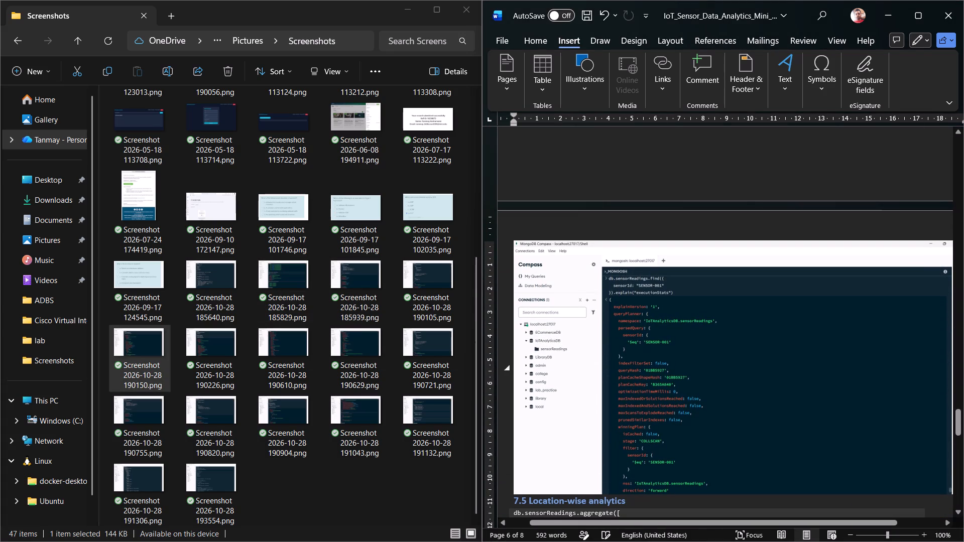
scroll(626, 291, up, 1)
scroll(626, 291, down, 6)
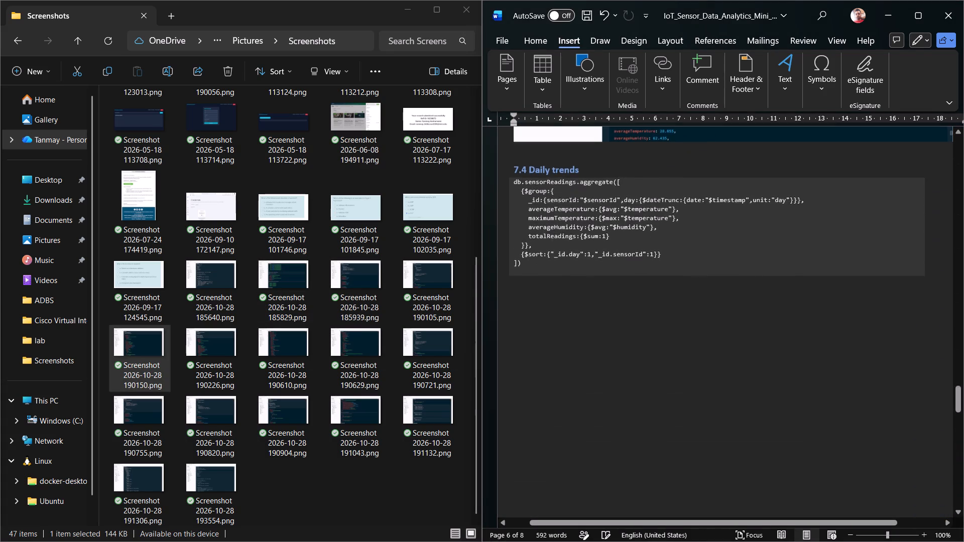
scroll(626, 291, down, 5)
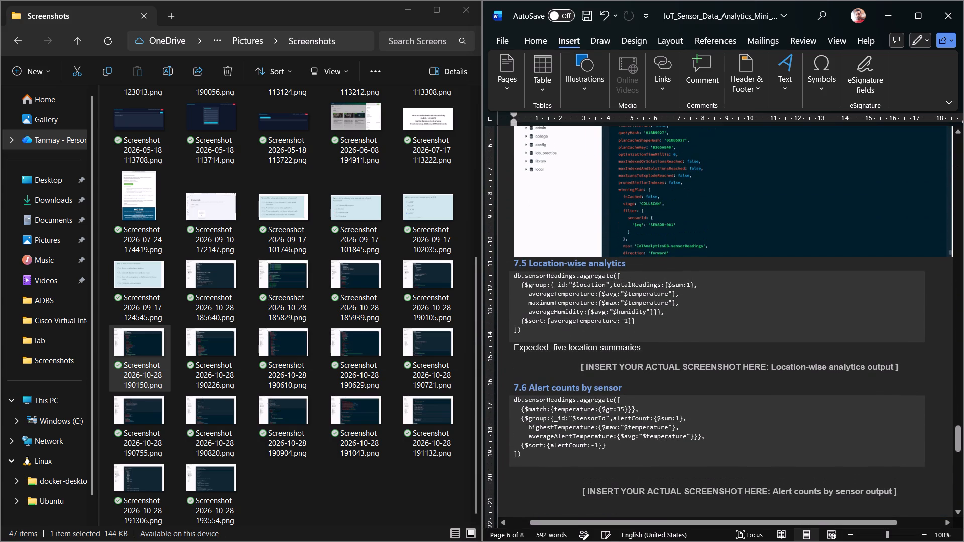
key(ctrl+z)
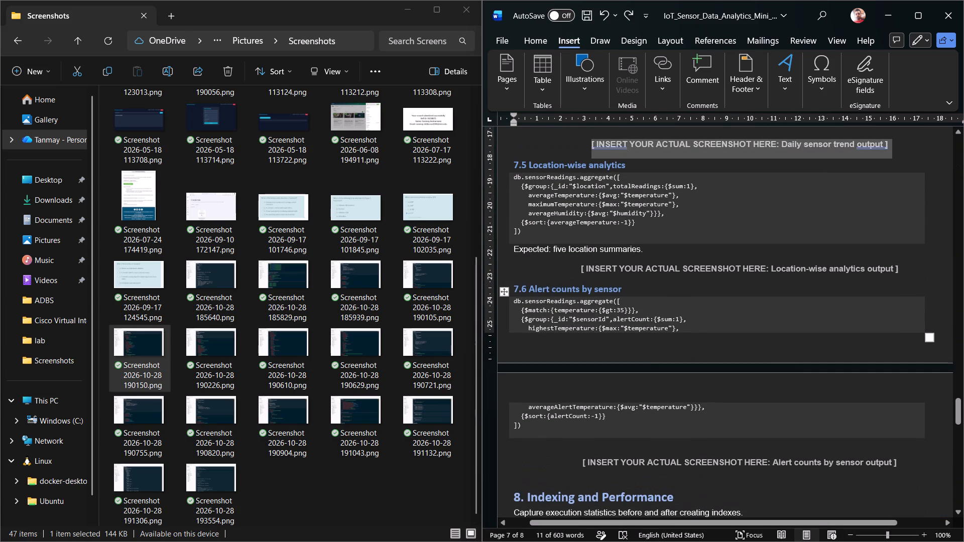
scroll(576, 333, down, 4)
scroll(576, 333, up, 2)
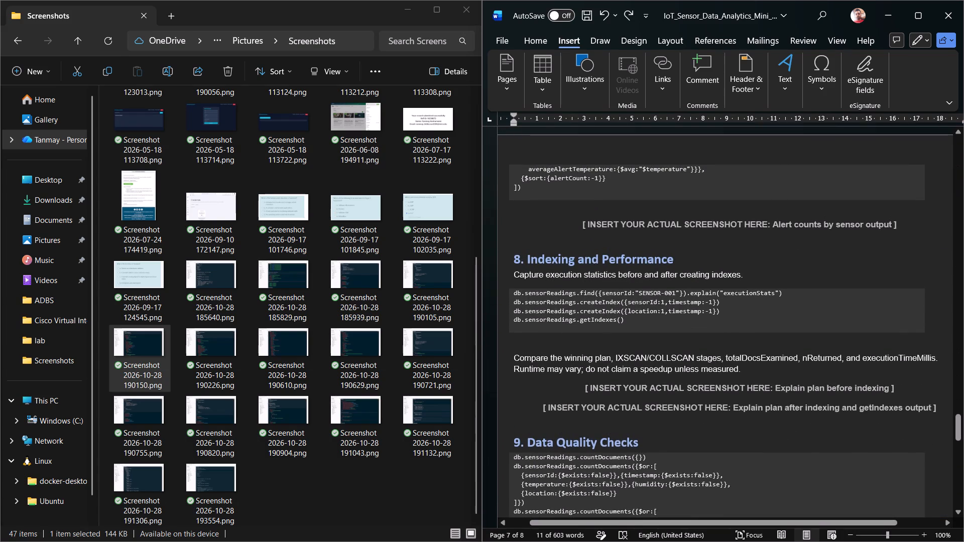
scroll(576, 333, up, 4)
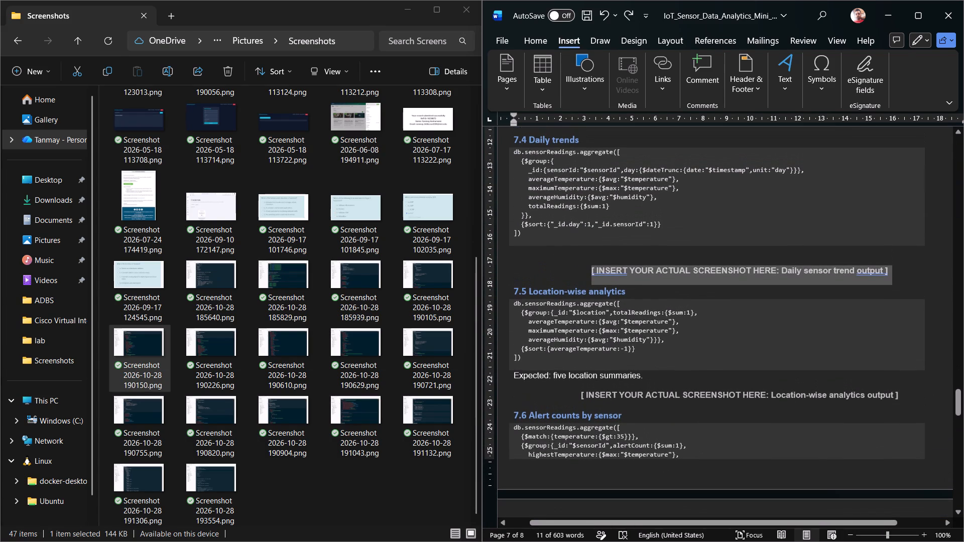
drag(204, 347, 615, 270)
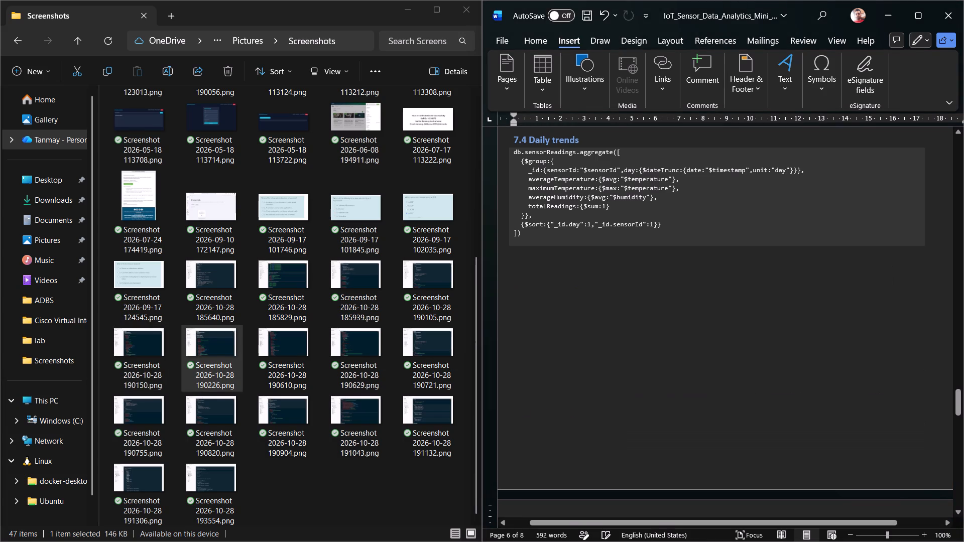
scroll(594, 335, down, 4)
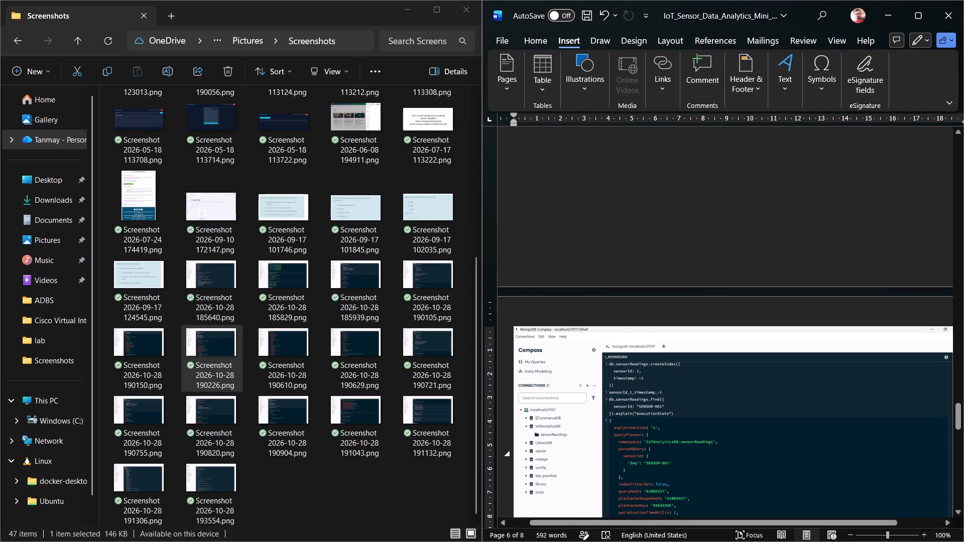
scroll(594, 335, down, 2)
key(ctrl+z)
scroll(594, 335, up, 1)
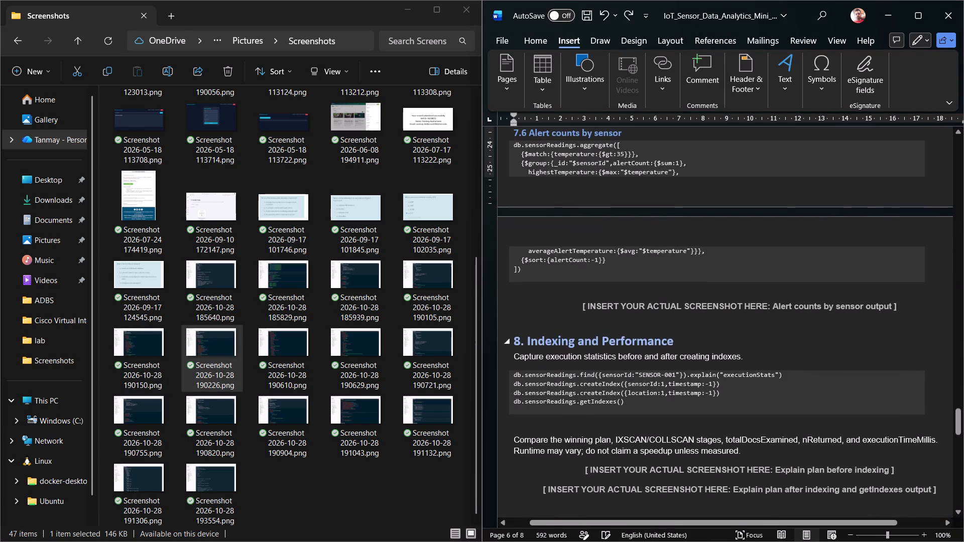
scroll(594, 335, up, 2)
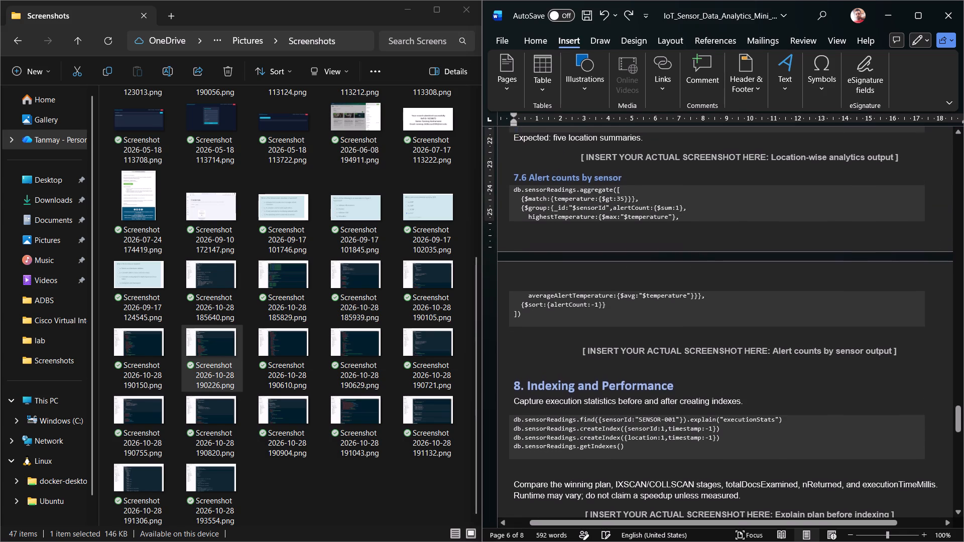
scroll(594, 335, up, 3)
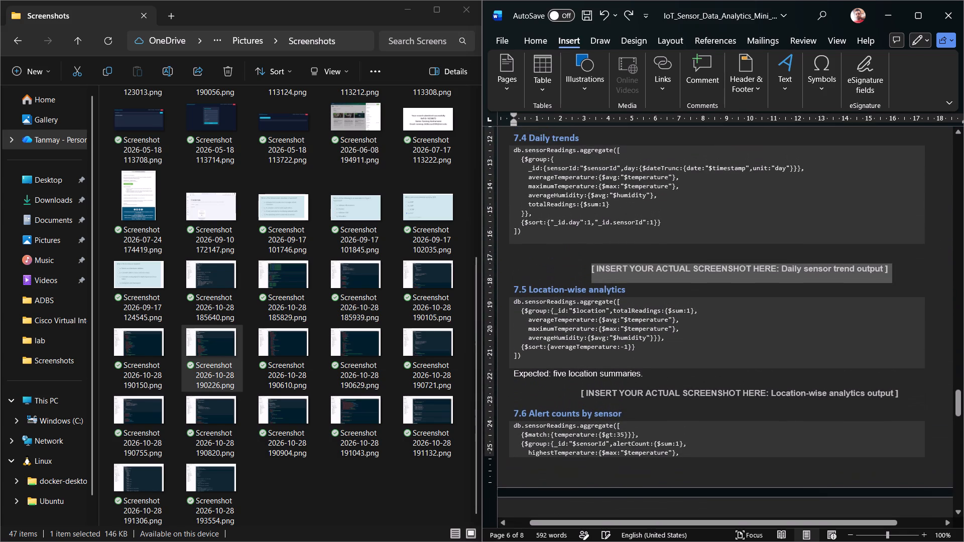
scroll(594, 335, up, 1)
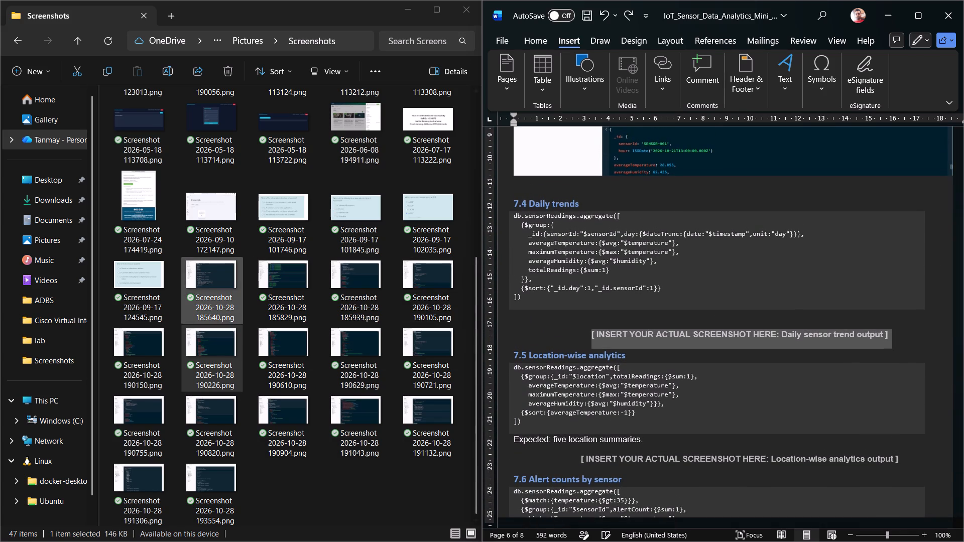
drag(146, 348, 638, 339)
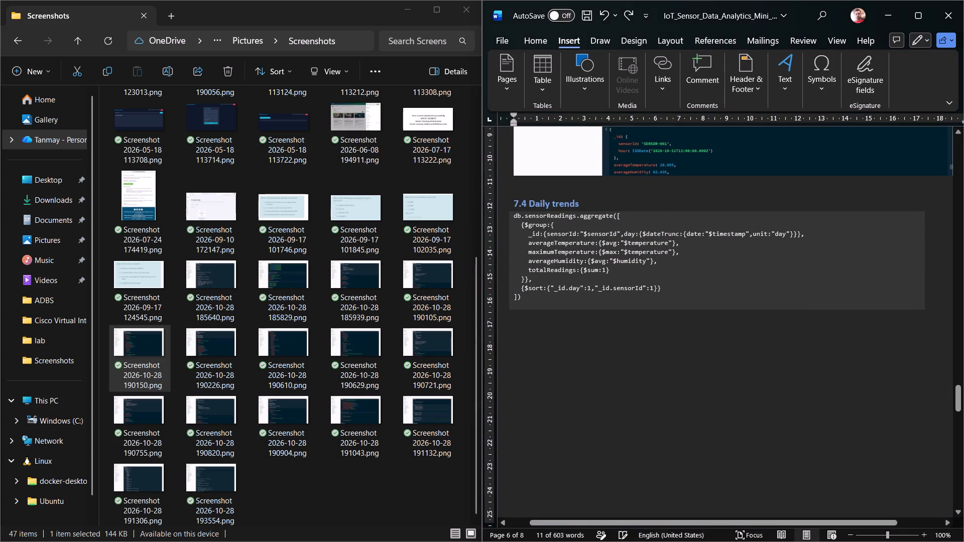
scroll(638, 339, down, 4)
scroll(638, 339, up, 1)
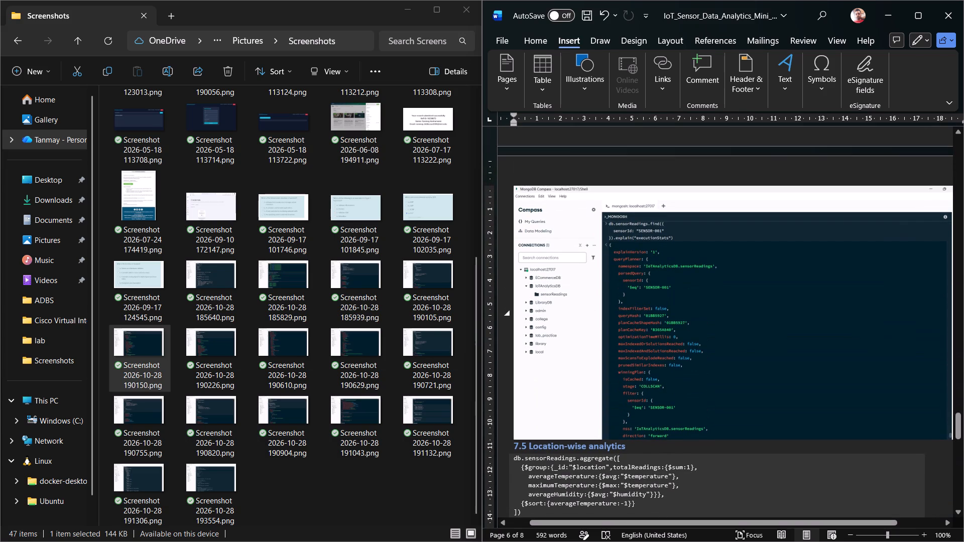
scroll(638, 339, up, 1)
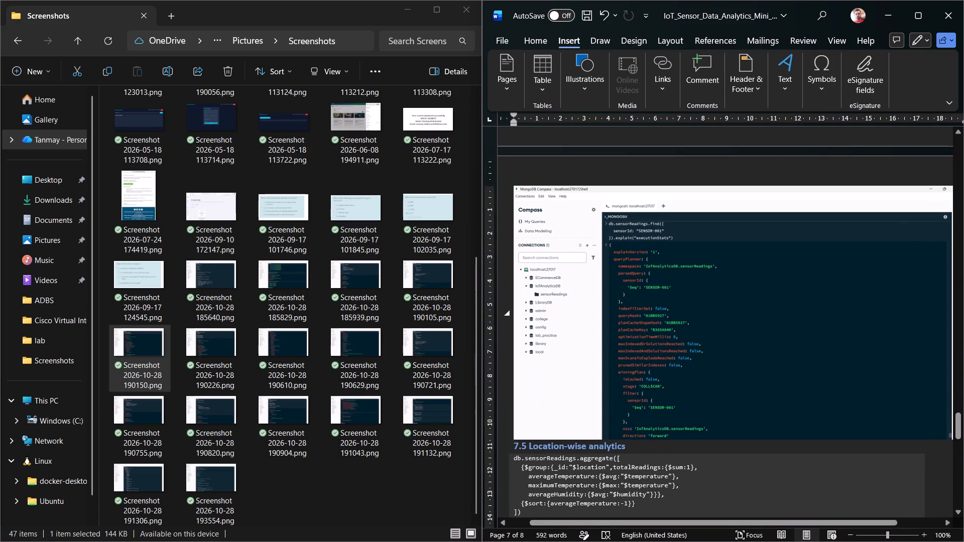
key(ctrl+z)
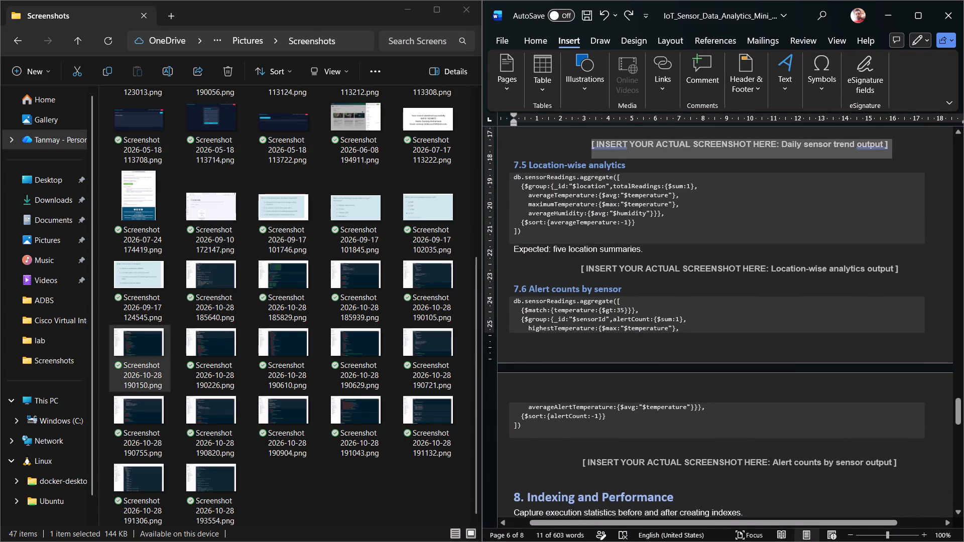
Collapse sections 7.4 Daily trends, 7.5 Location-wise analytics and 7.6 Alert counts by sensor, and delete all three with their content.
scroll(638, 339, down, 1)
scroll(638, 339, up, 2)
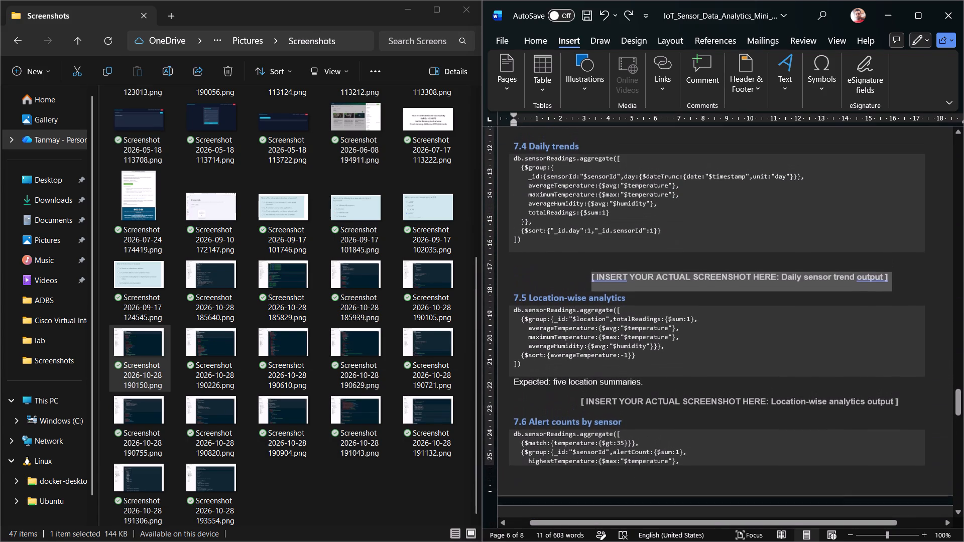
scroll(638, 339, up, 2)
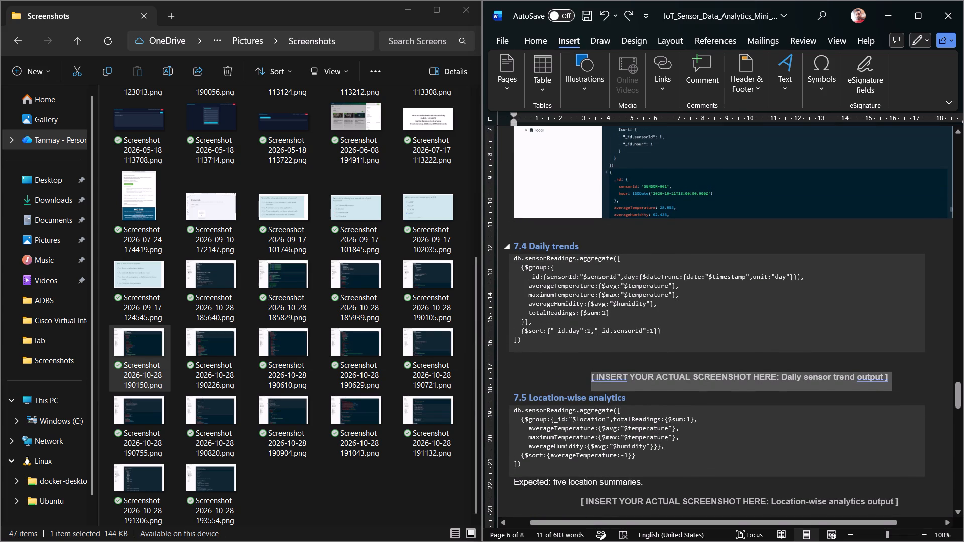
drag(504, 244, 611, 462)
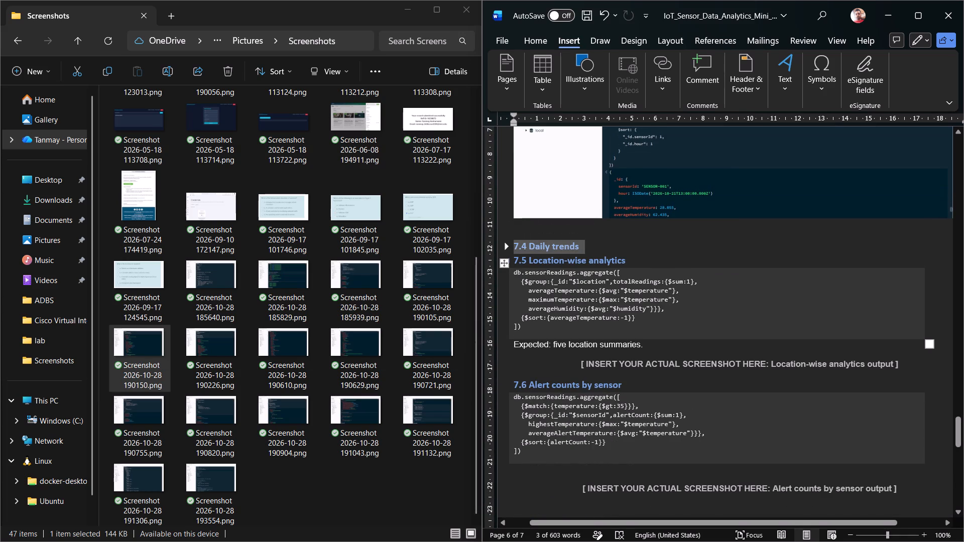
click(706, 272)
click(681, 334)
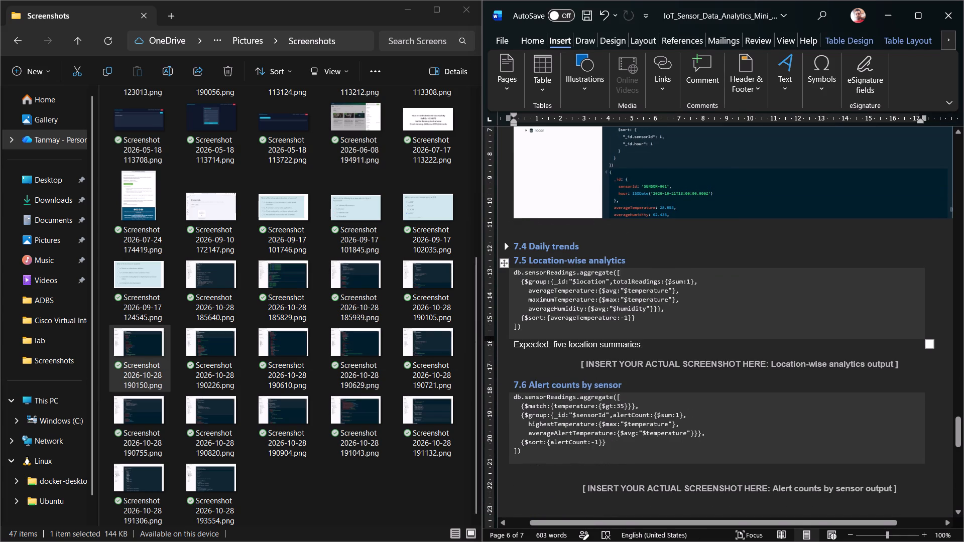
click(511, 258)
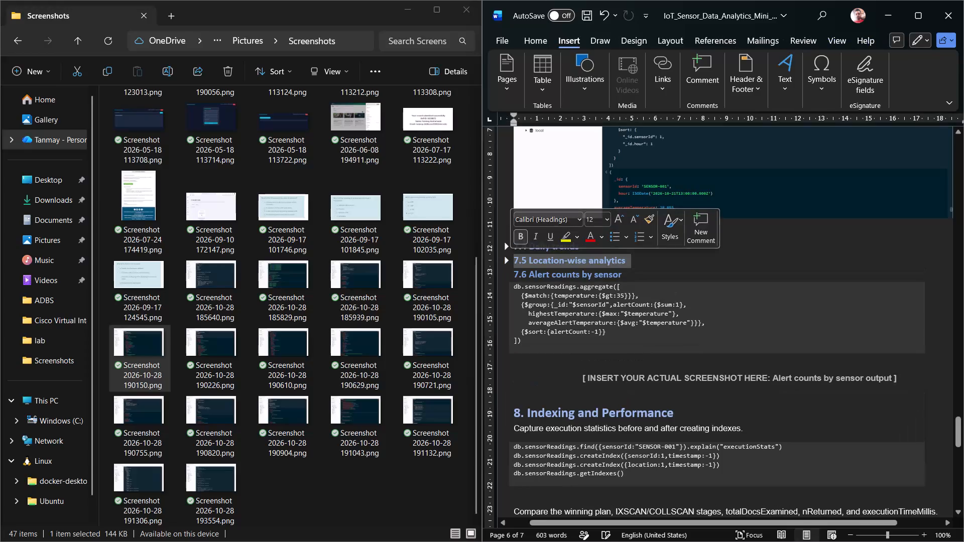
click(510, 276)
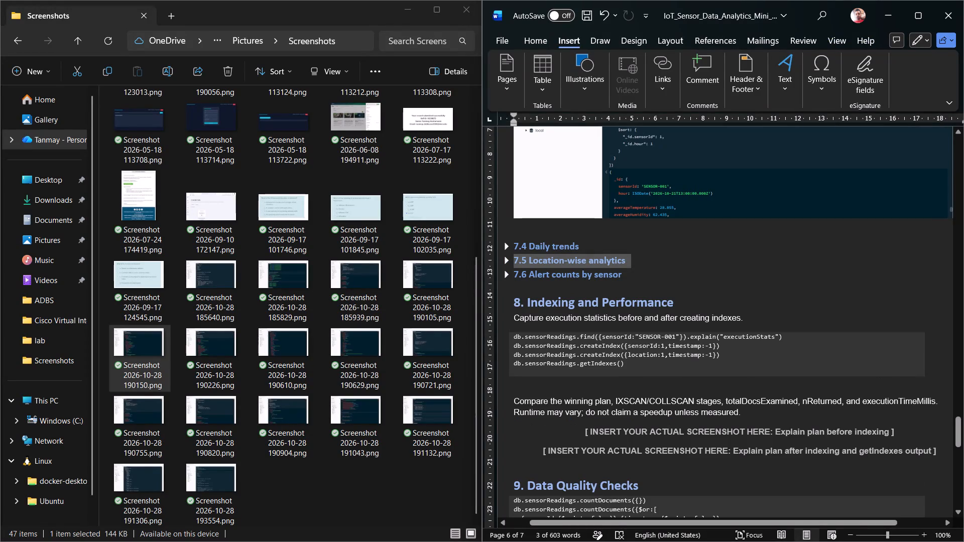
drag(635, 276, 510, 254)
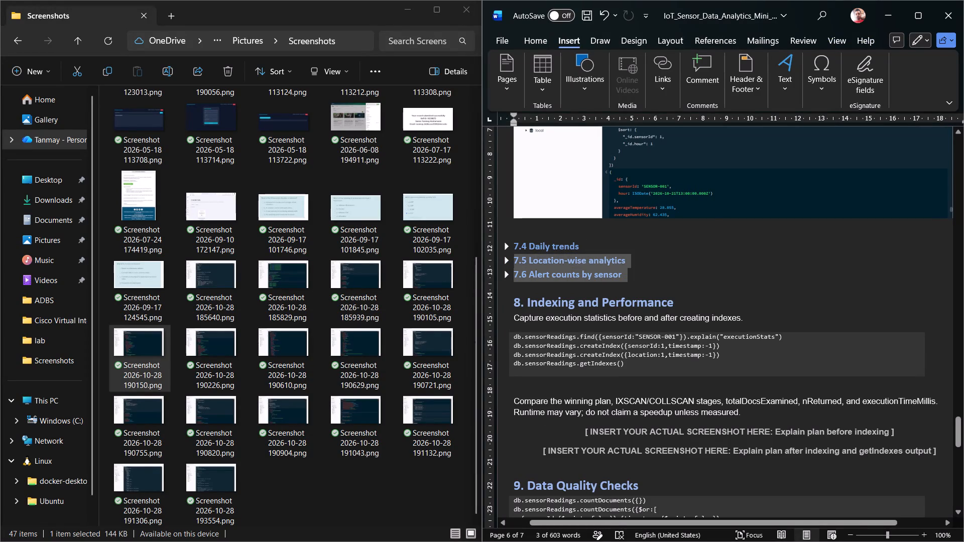
drag(510, 254, 499, 246)
key(BackSpace)
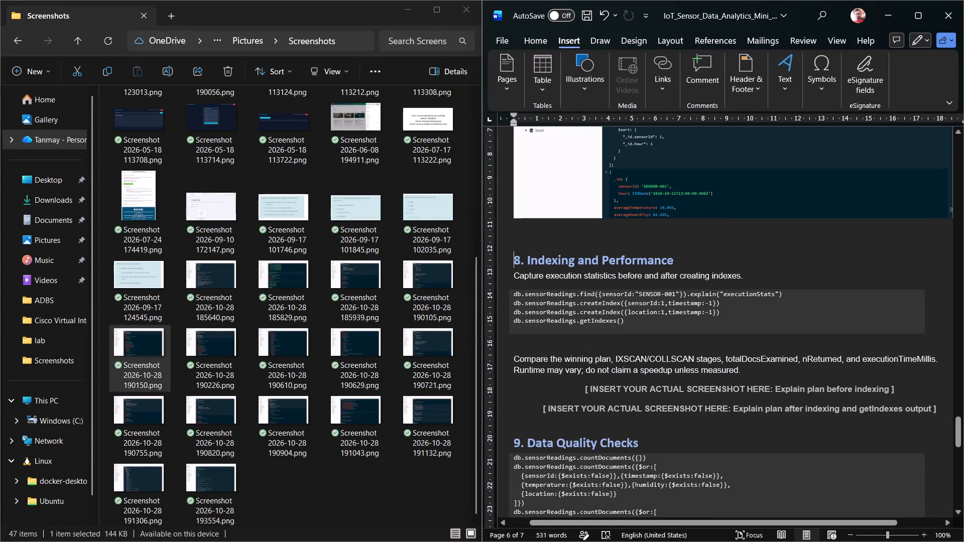
Remove the blank line between the code block and the "Compare the winning plan" paragraph in section 8.
click(525, 230)
click(518, 241)
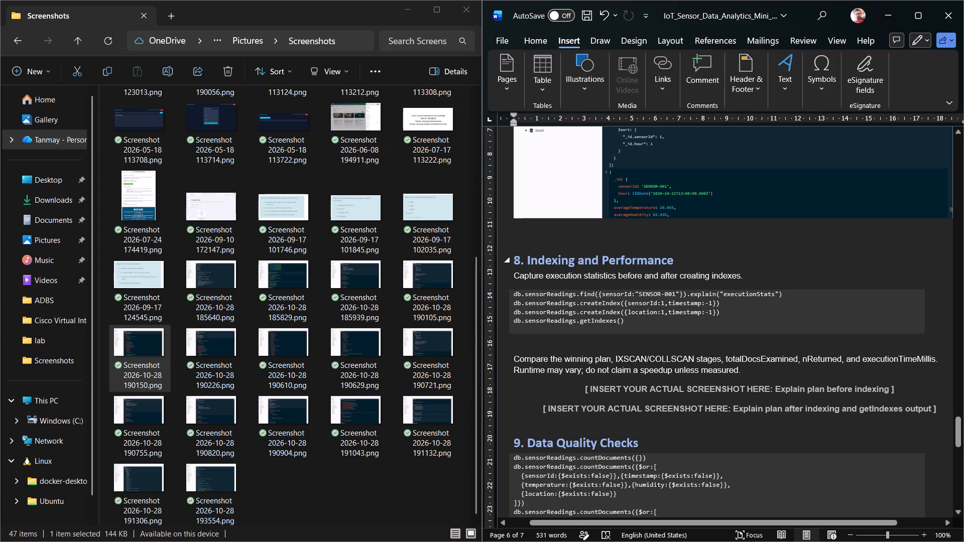
scroll(604, 286, down, 1)
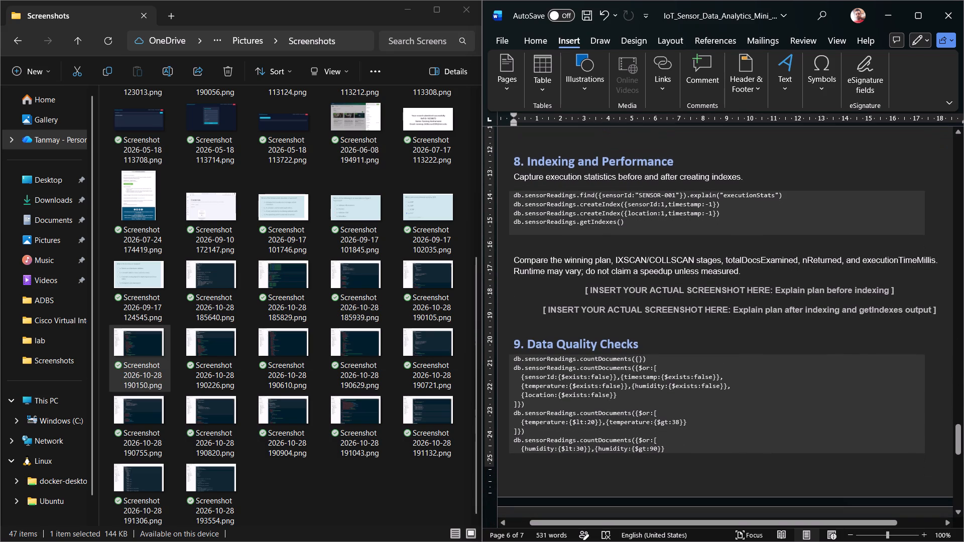
scroll(604, 286, down, 1)
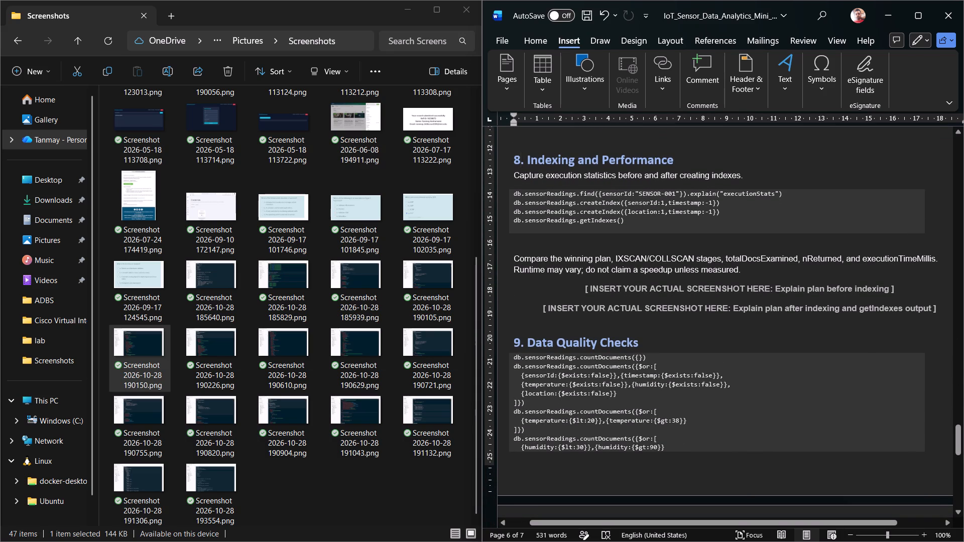
click(514, 258)
key(BackSpace)
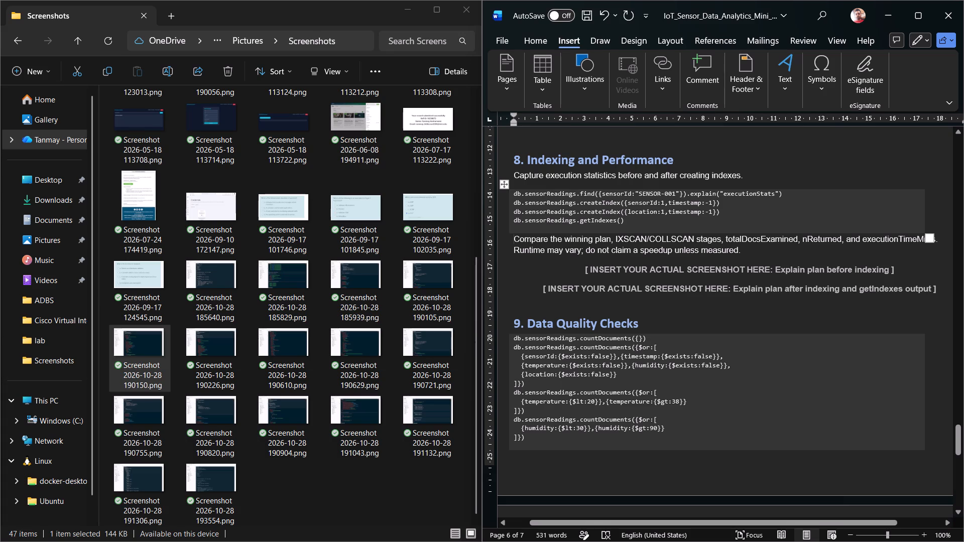
Delete the "Compare the winning plan" paragraph below the code block in section 8.
drag(745, 254, 522, 242)
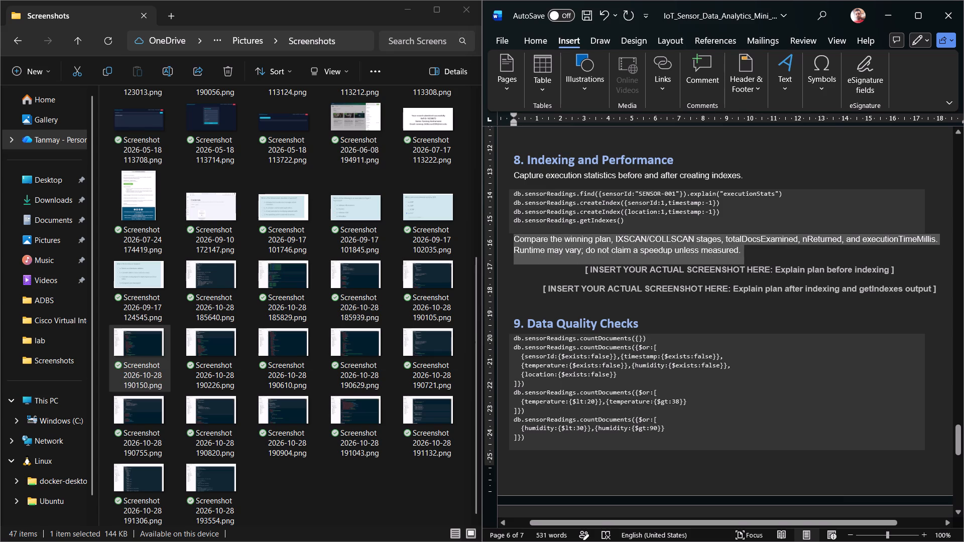
drag(522, 242, 519, 242)
key(BackSpace)
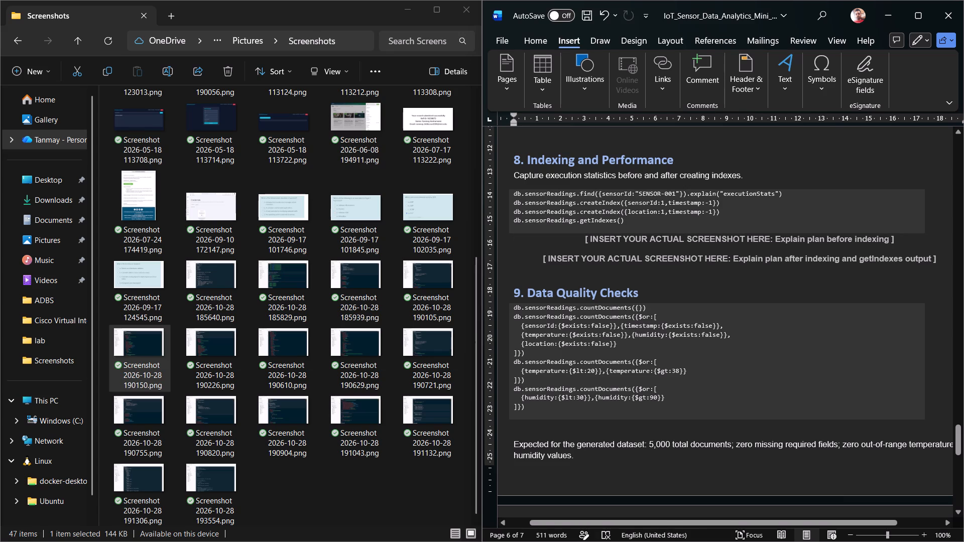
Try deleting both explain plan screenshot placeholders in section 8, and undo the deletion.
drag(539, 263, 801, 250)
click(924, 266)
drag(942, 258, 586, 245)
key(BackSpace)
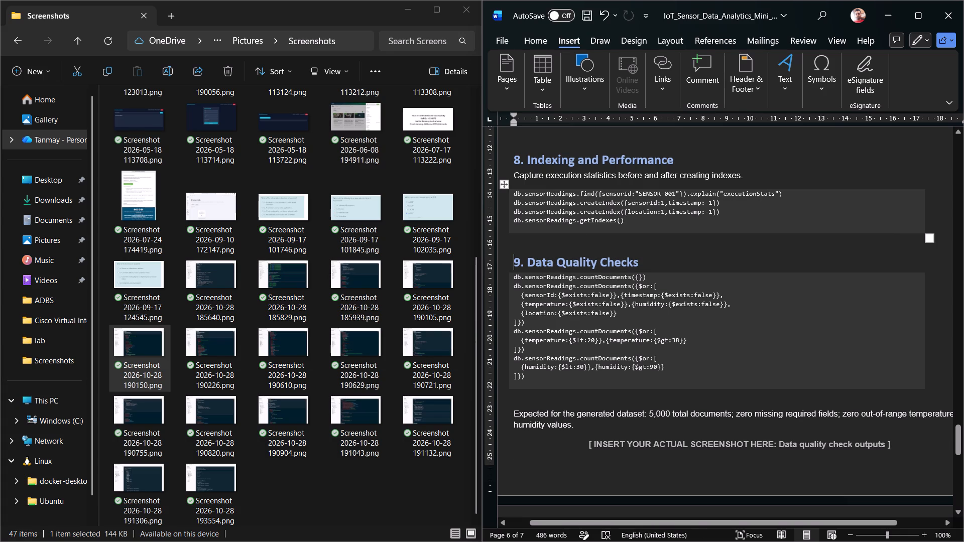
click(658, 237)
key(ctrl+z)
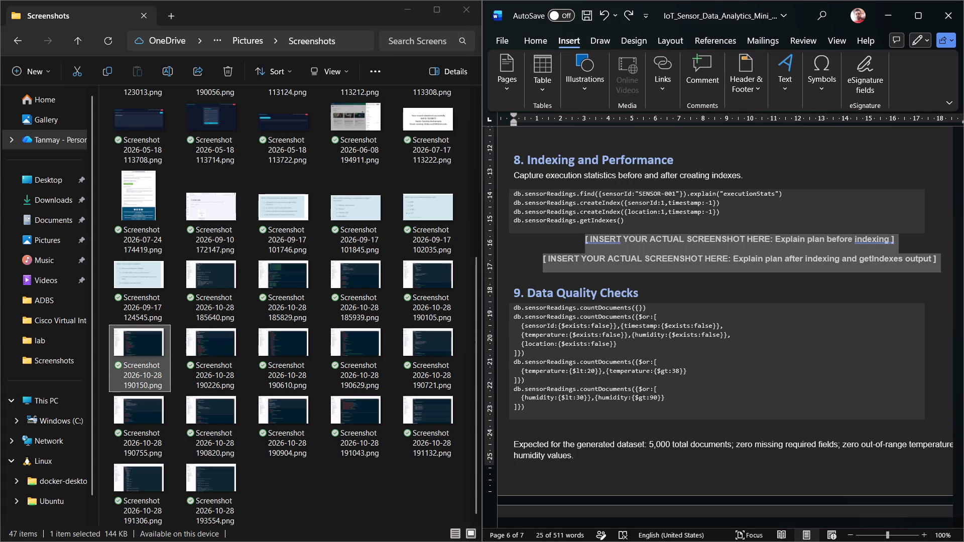
drag(145, 348, 634, 261)
scroll(634, 261, down, 2)
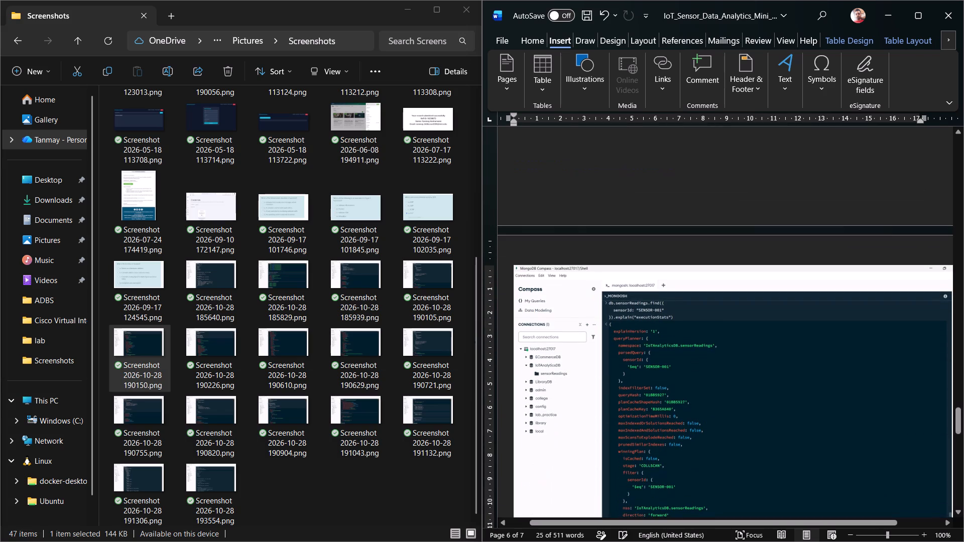
scroll(634, 261, down, 4)
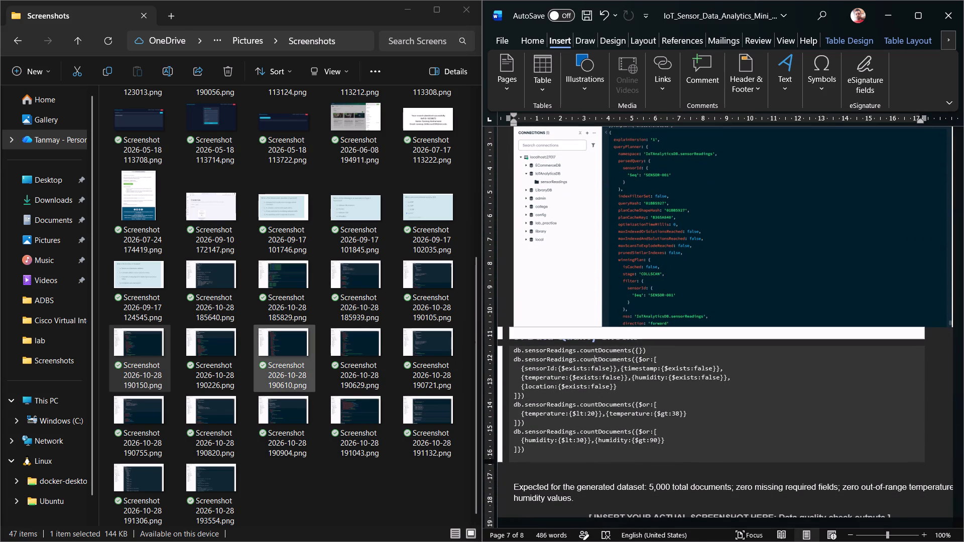
scroll(718, 317, down, 1)
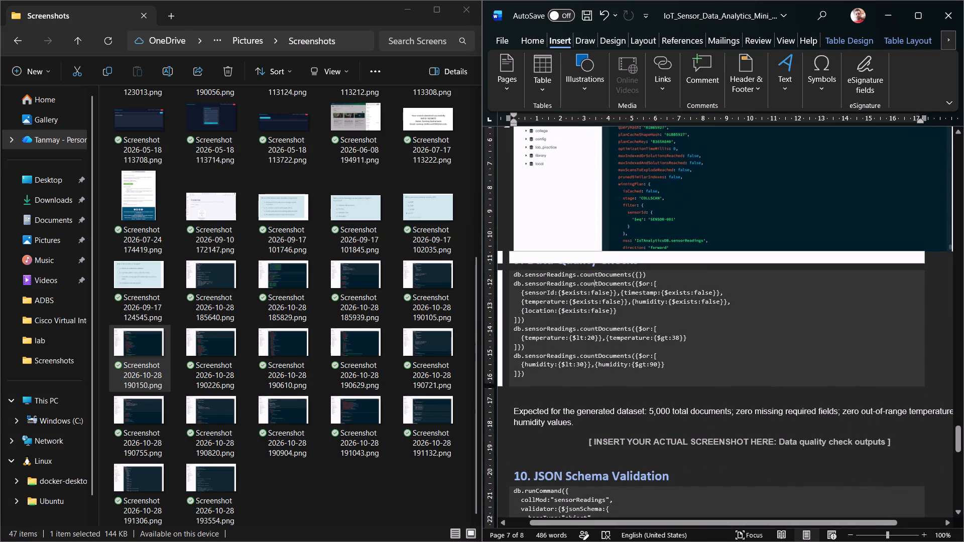
Add blank lines between the inserted explain plan screenshot and the "9. Data Quality Checks" heading.
click(941, 232)
scroll(941, 232, left, 1)
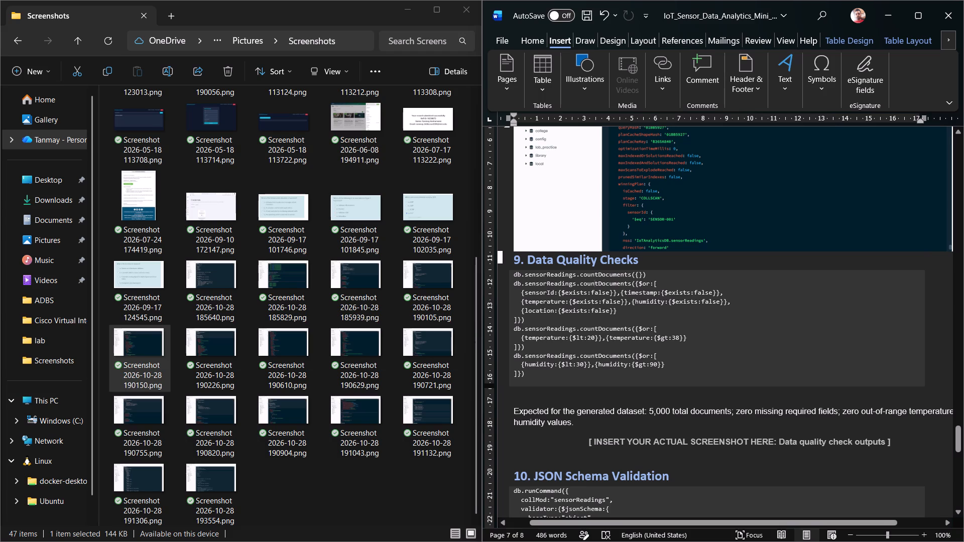
scroll(941, 232, left, 1)
click(754, 319)
scroll(754, 319, left, 3)
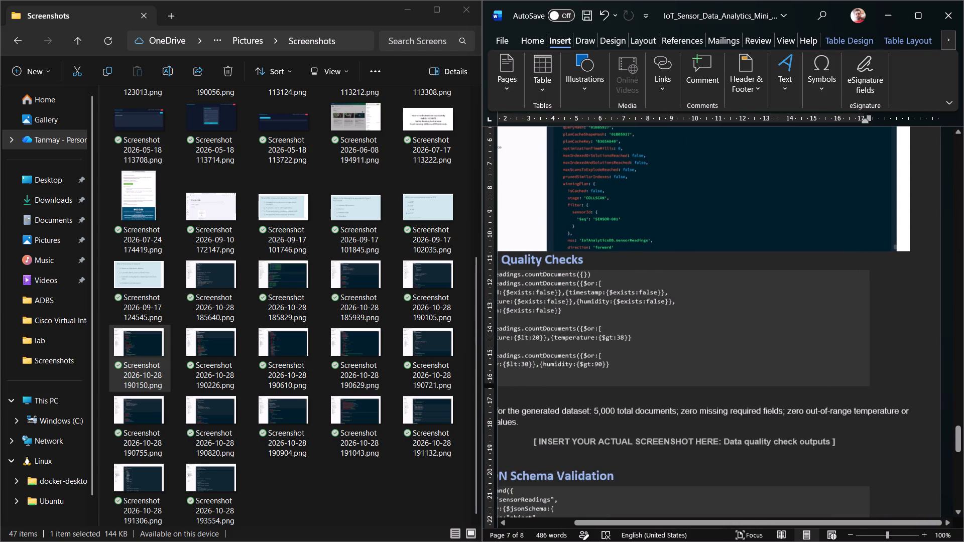
click(923, 232)
key(Return)
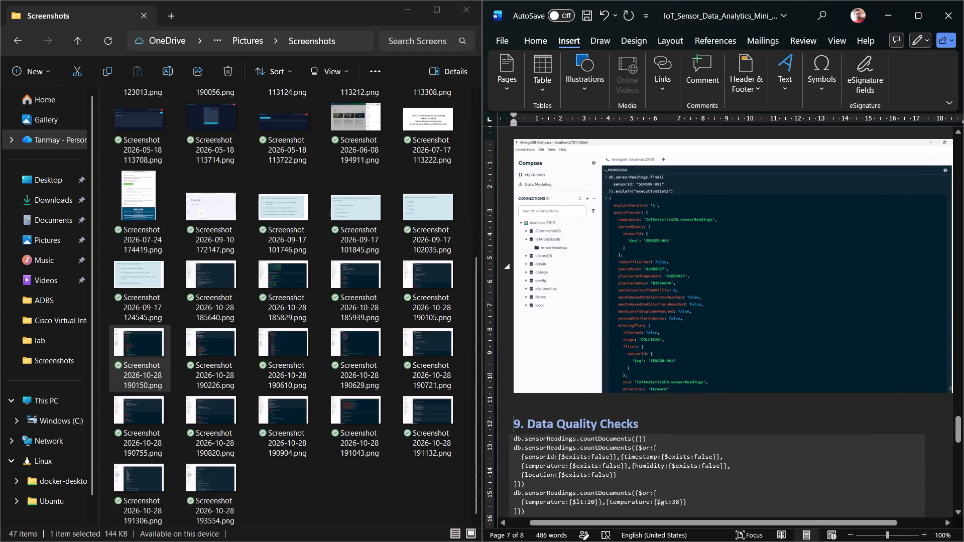
scroll(831, 349, left, 1)
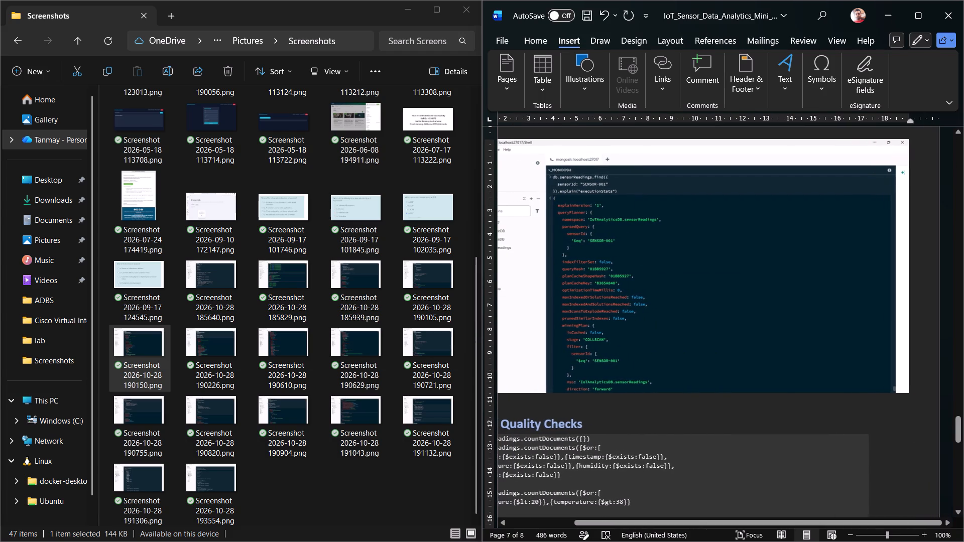
click(919, 358)
key(Return)
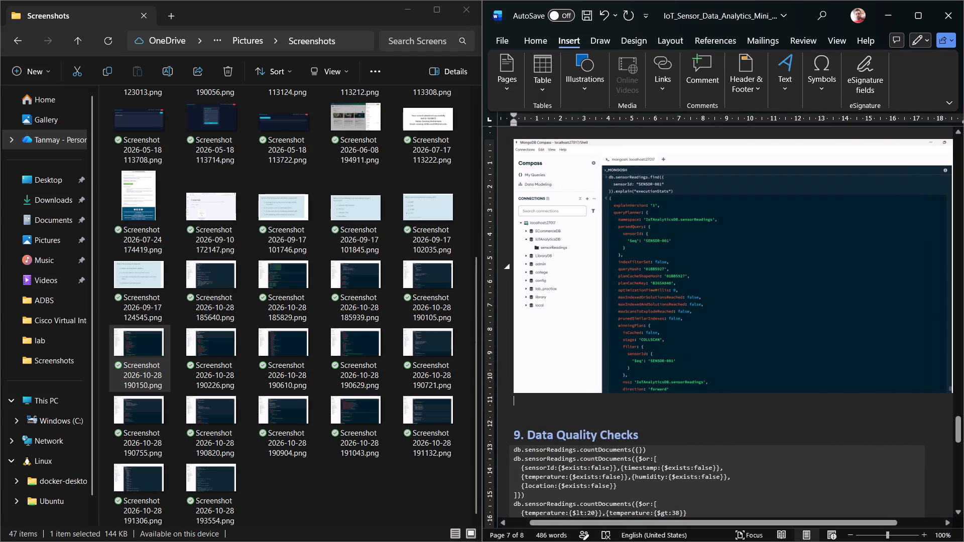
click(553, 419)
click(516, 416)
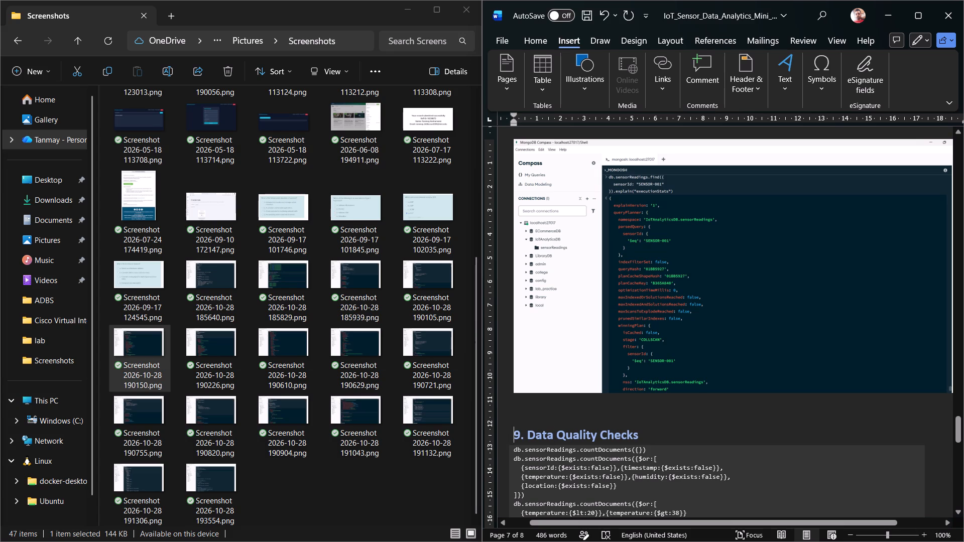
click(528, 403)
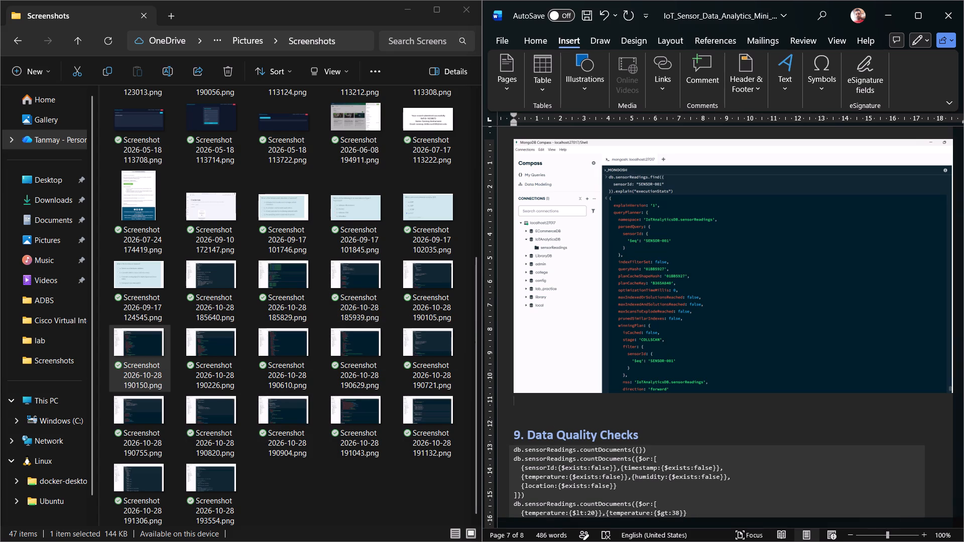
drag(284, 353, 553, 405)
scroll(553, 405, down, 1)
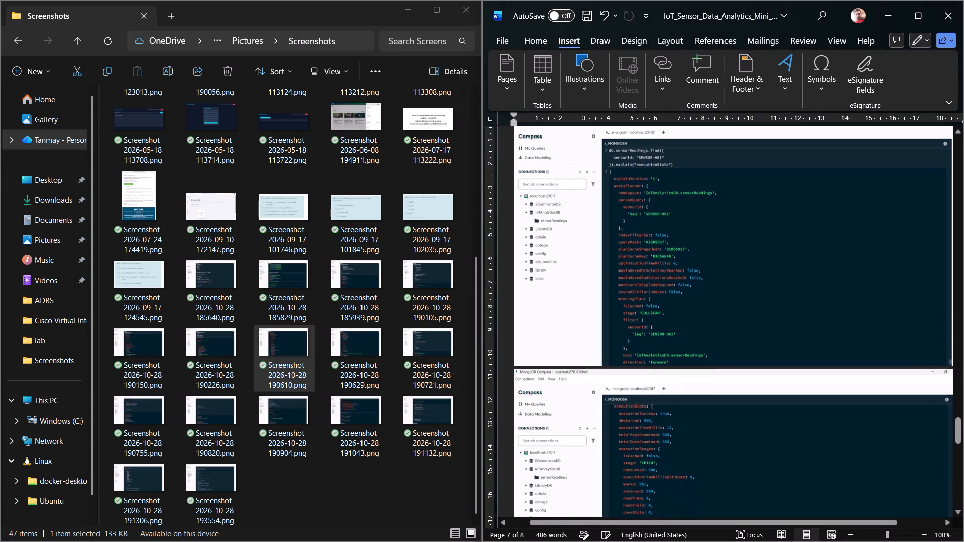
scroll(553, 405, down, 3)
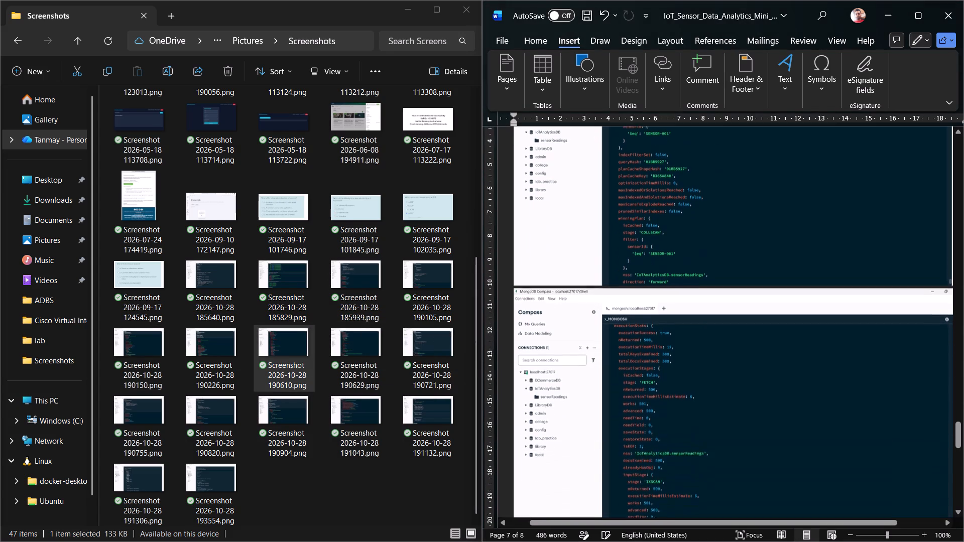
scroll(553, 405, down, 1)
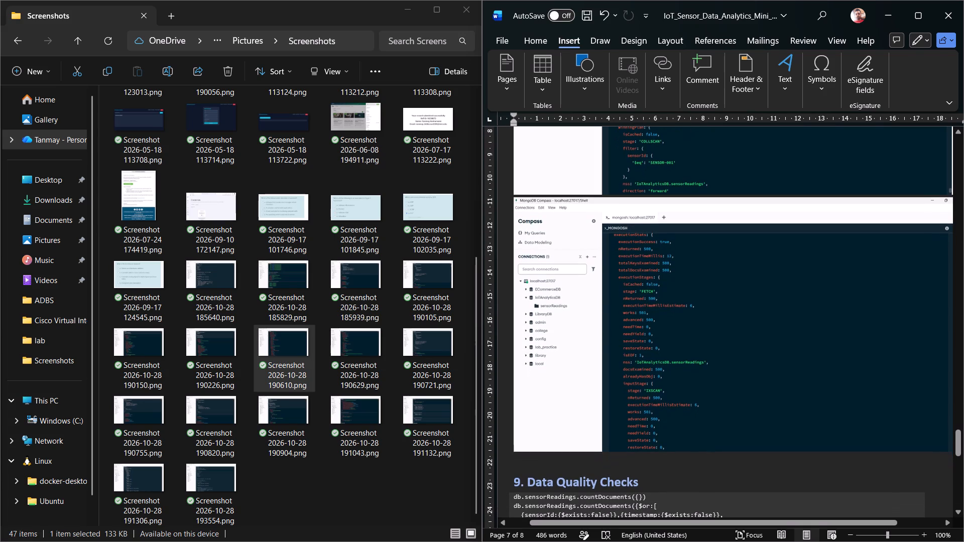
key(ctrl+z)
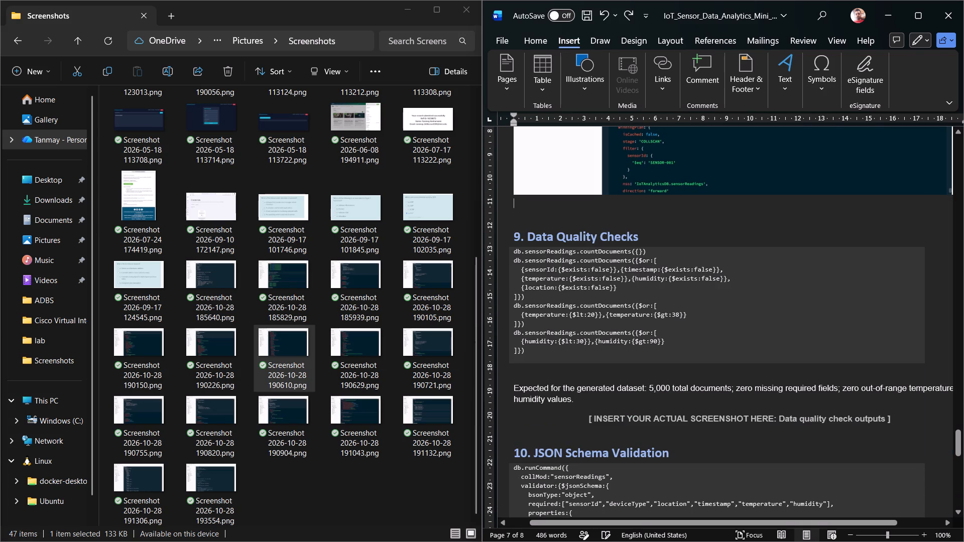
drag(354, 345, 559, 269)
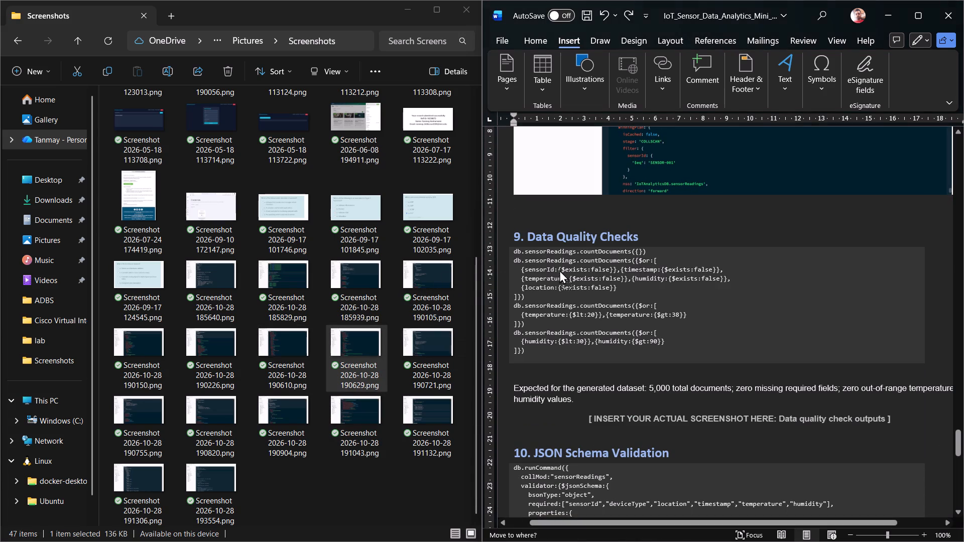
drag(559, 269, 566, 201)
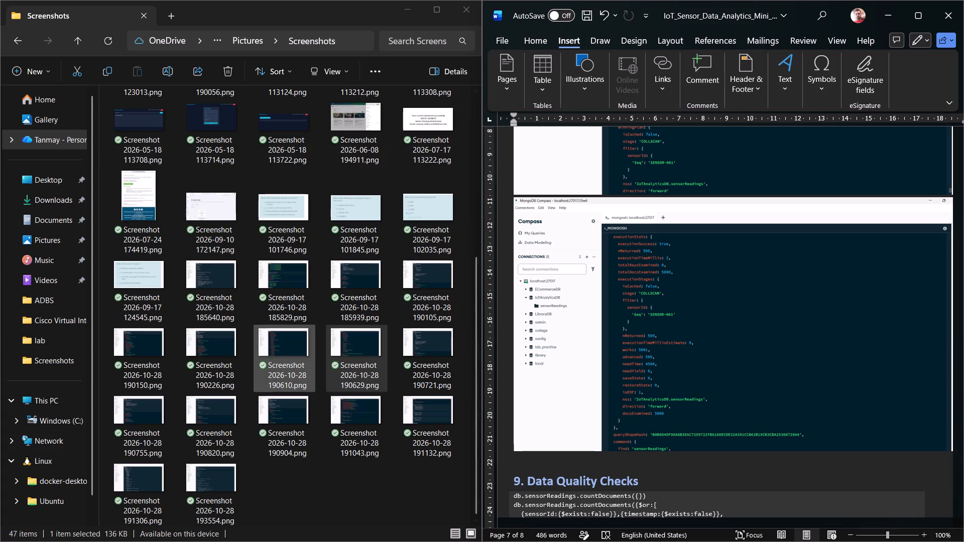
scroll(757, 415, left, 2)
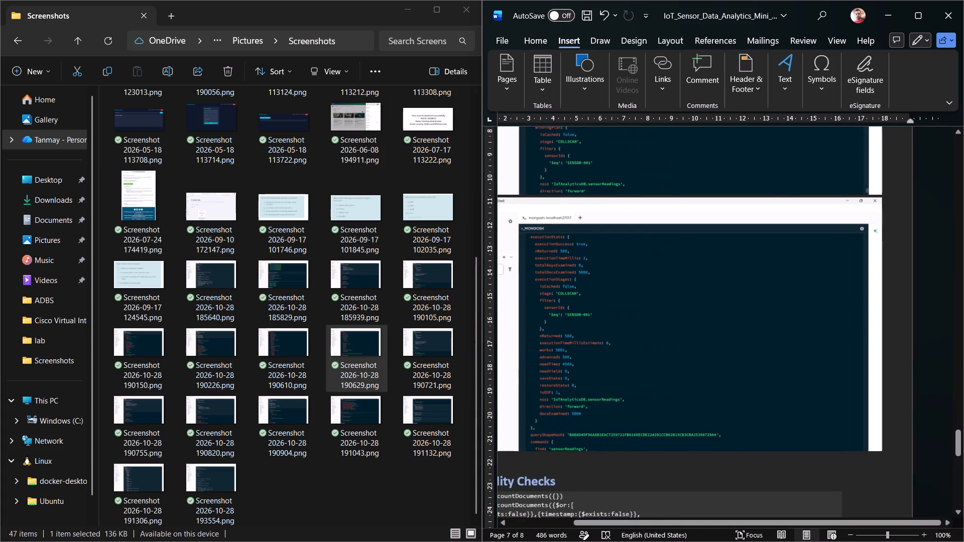
click(918, 435)
key(Return)
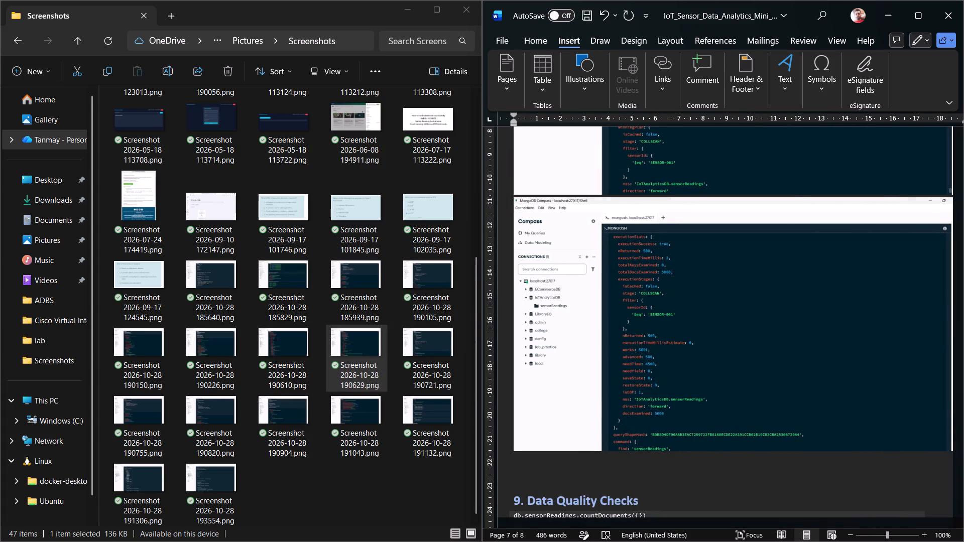
drag(206, 351, 566, 470)
scroll(566, 470, down, 6)
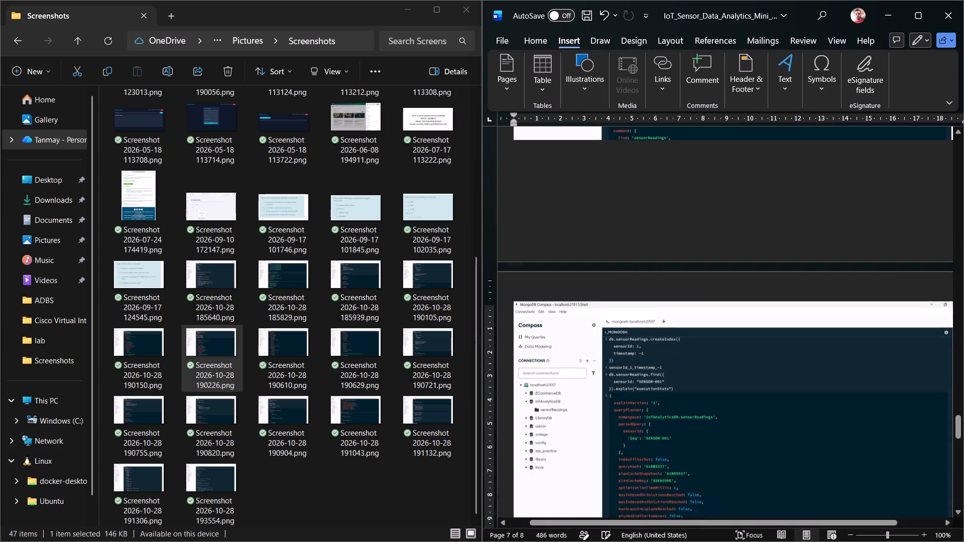
scroll(566, 470, up, 1)
scroll(566, 470, down, 3)
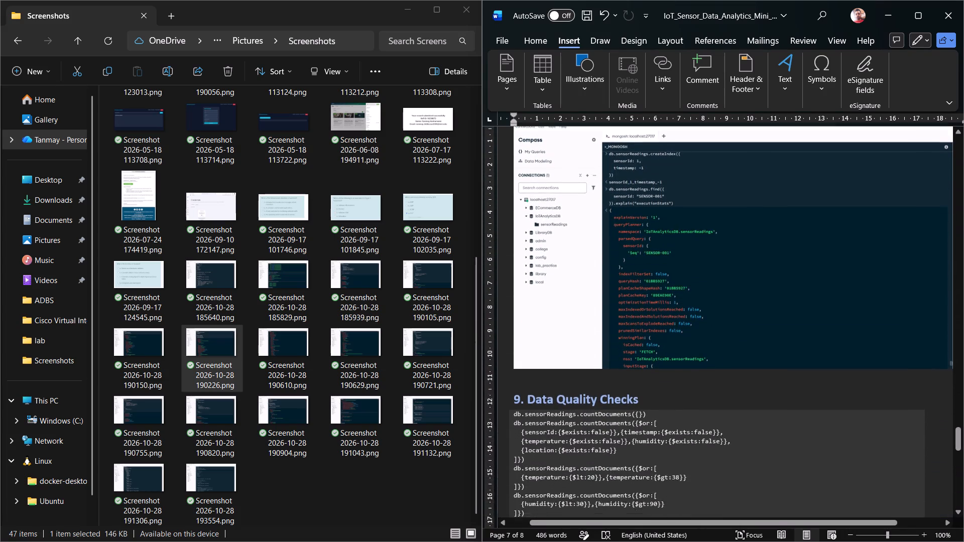
scroll(930, 351, left, 1)
click(920, 349)
key(Return)
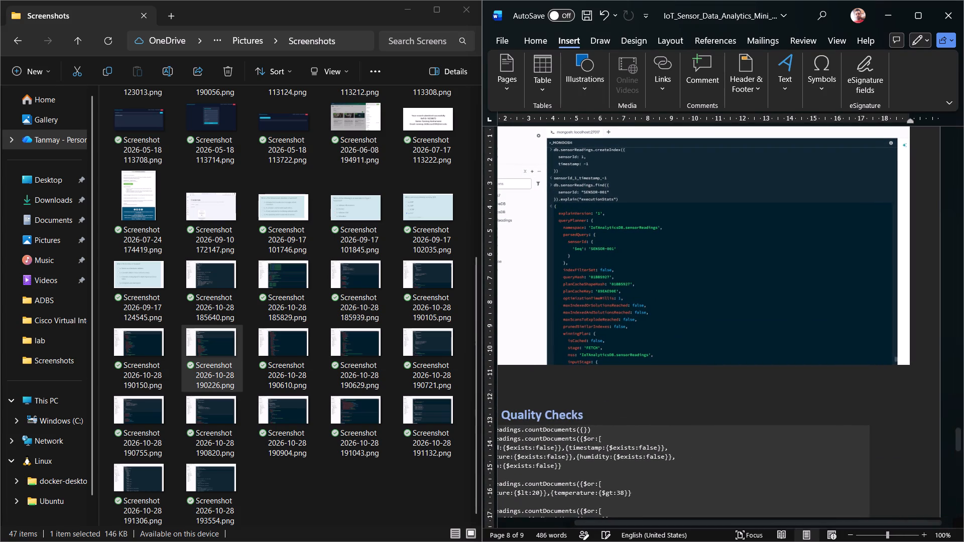
drag(280, 349, 549, 365)
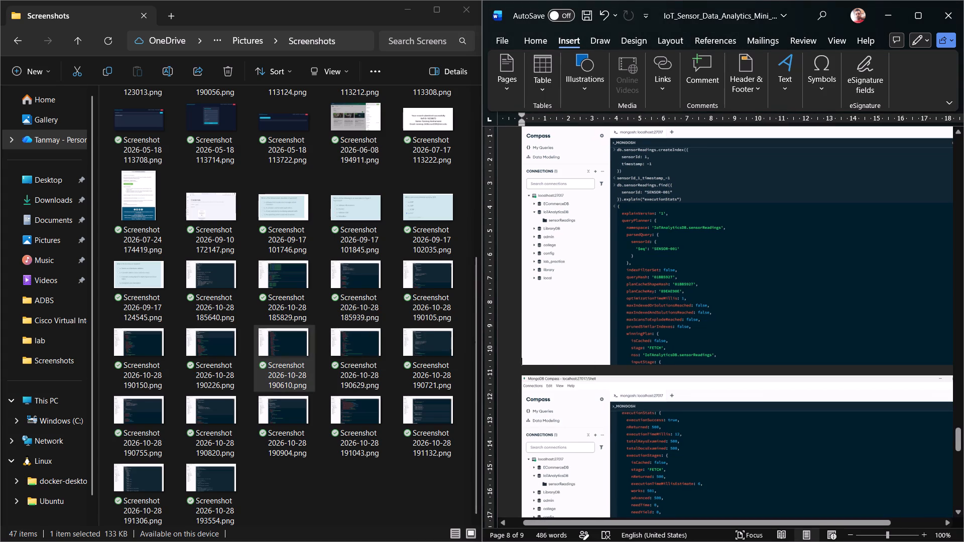
scroll(569, 386, down, 3)
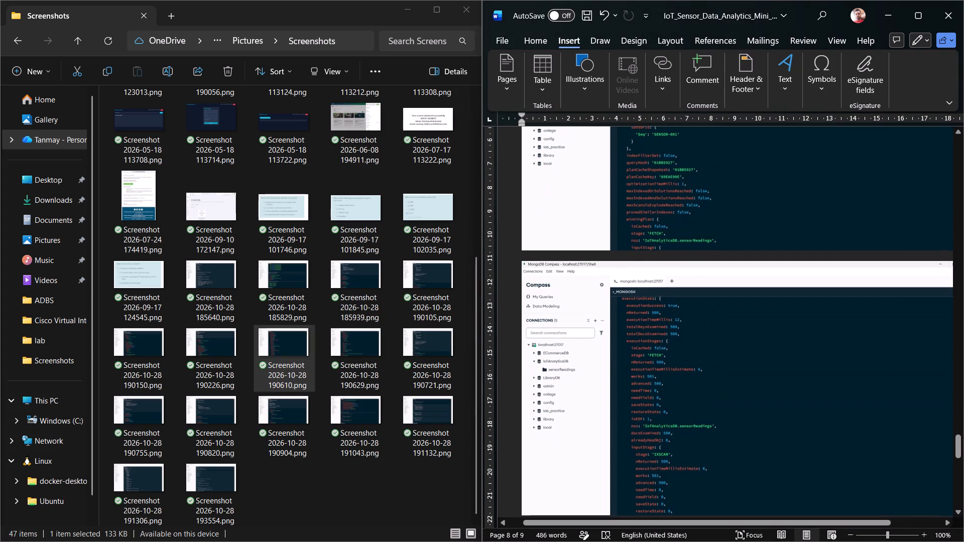
scroll(569, 386, down, 1)
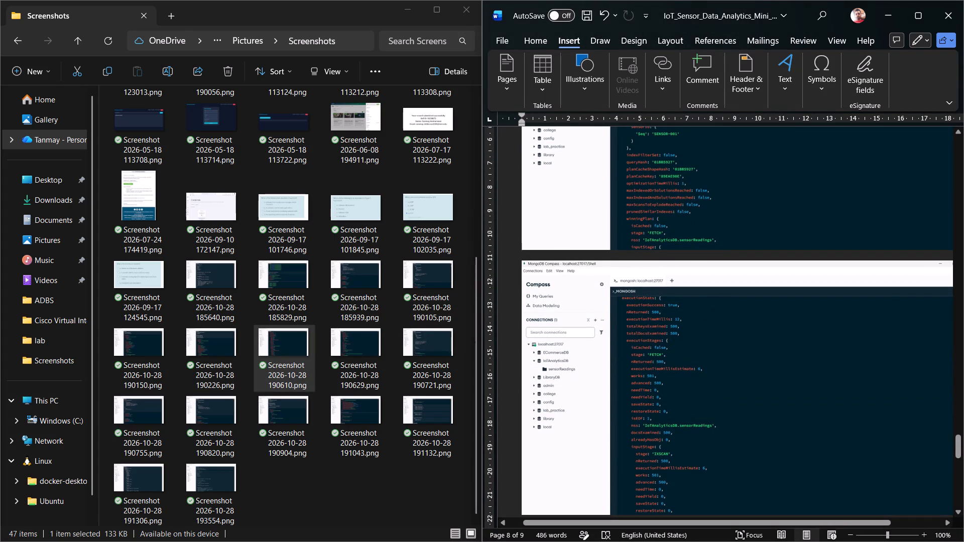
Cut the 190629 execution statistics screenshot from between the 190150 and 190226 screenshots.
scroll(569, 386, up, 6)
scroll(569, 386, down, 1)
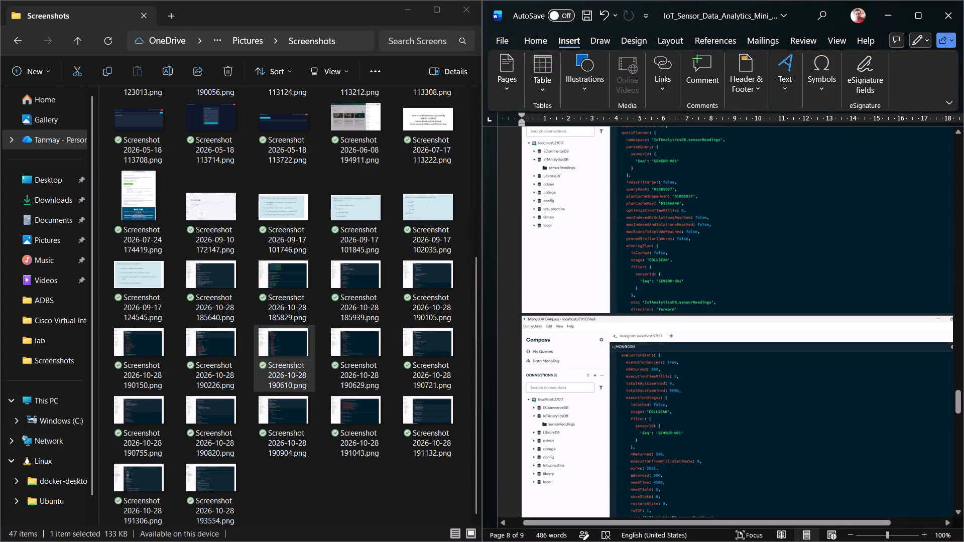
scroll(569, 386, down, 3)
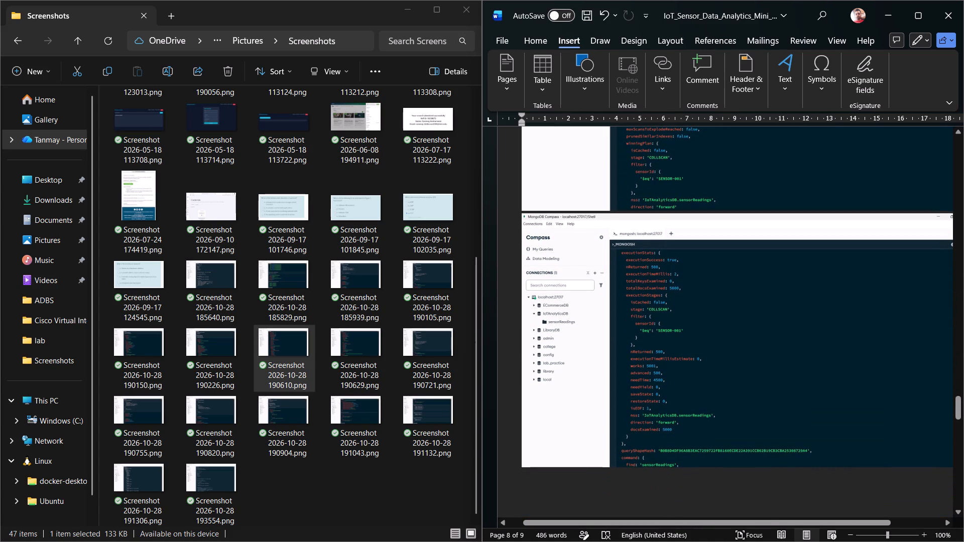
click(623, 326)
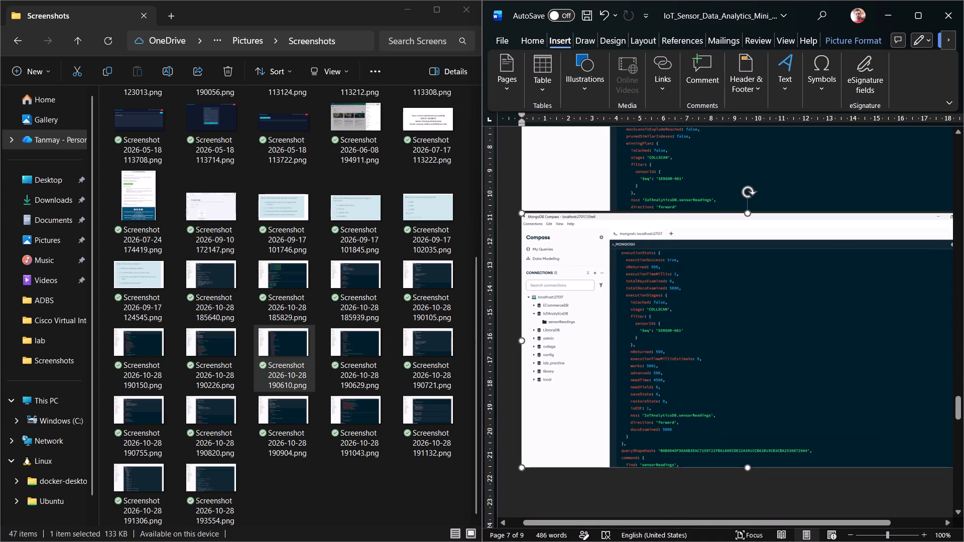
key(ctrl+x)
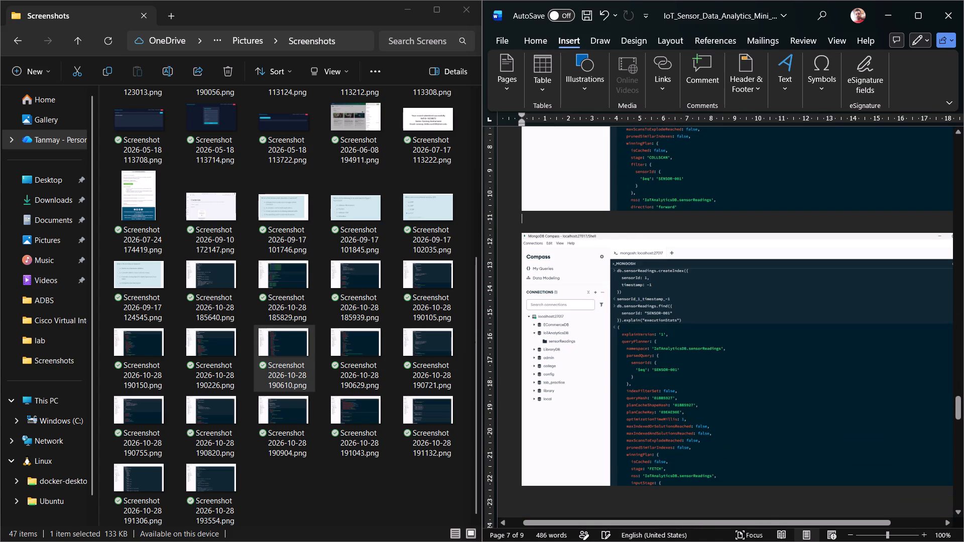
Cut the createIndex explain plan screenshot from between the first explain plan screenshot and the IXSCAN execution statistics screenshot.
scroll(623, 326, up, 4)
scroll(623, 326, down, 2)
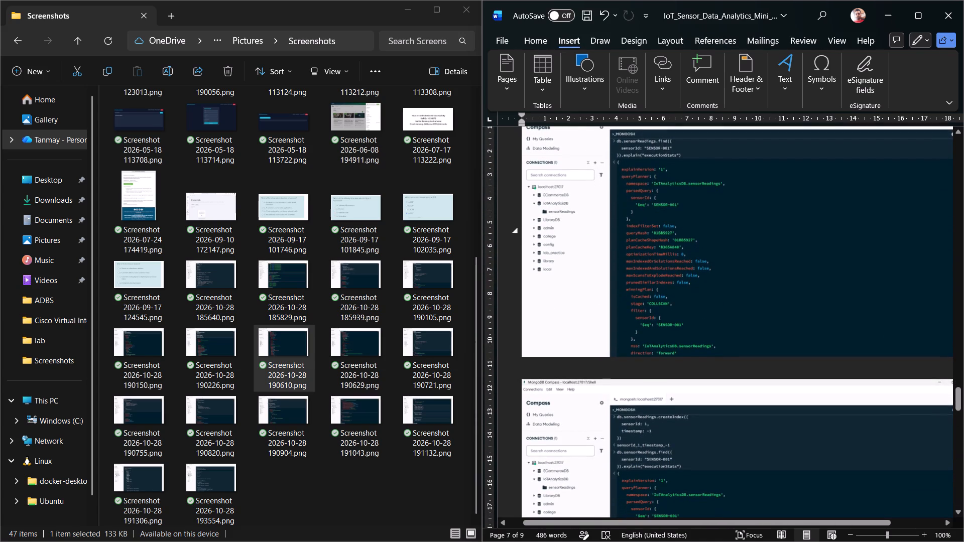
scroll(611, 423, down, 4)
click(619, 279)
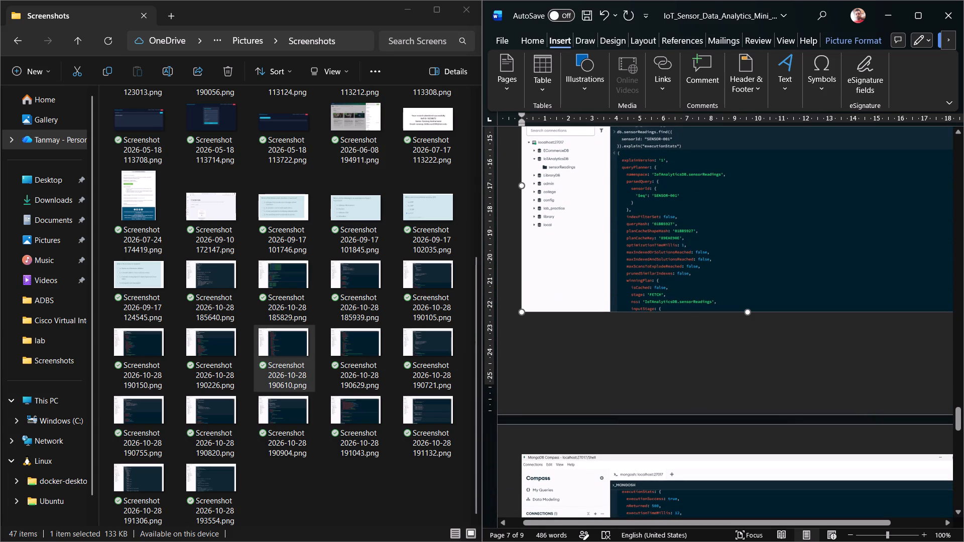
key(ctrl+z)
key(ctrl+x)
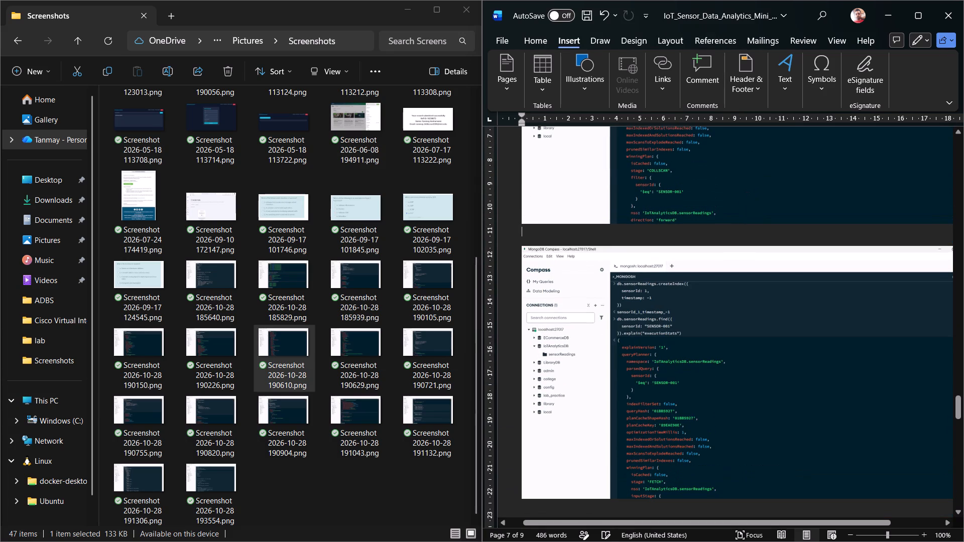
key(ctrl+x)
click(619, 279)
key(ctrl+x)
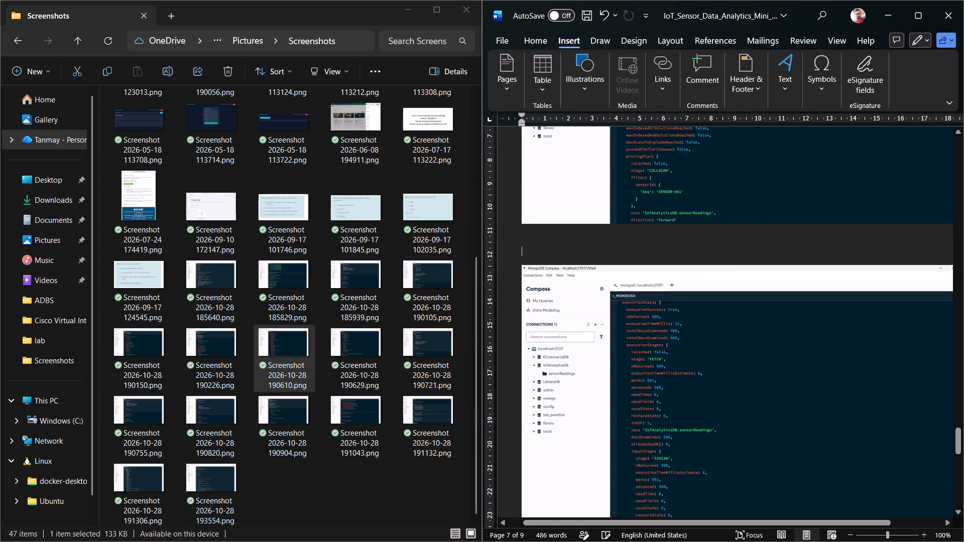
Delete the blank lines between the first explain plan screenshot and the IXSCAN execution statistics screenshot.
scroll(619, 279, down, 1)
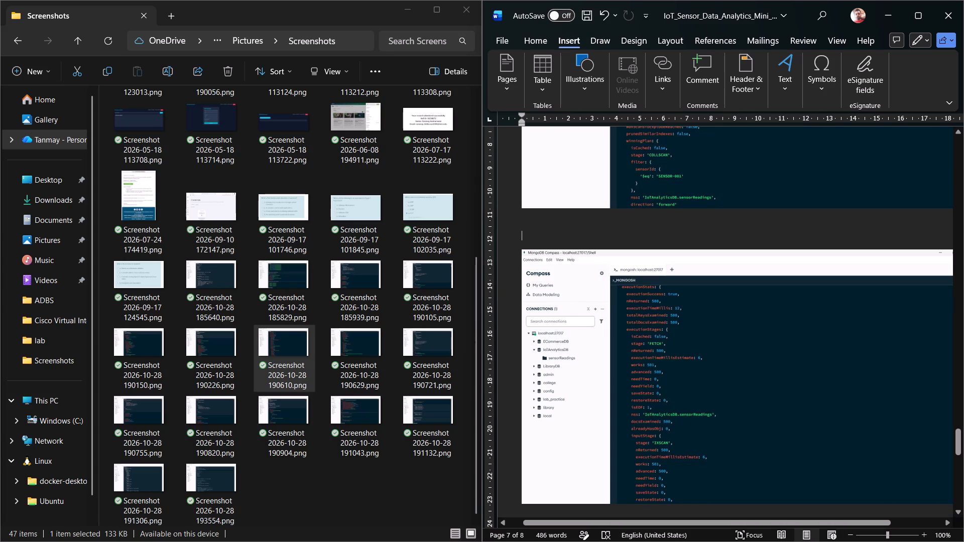
click(519, 254)
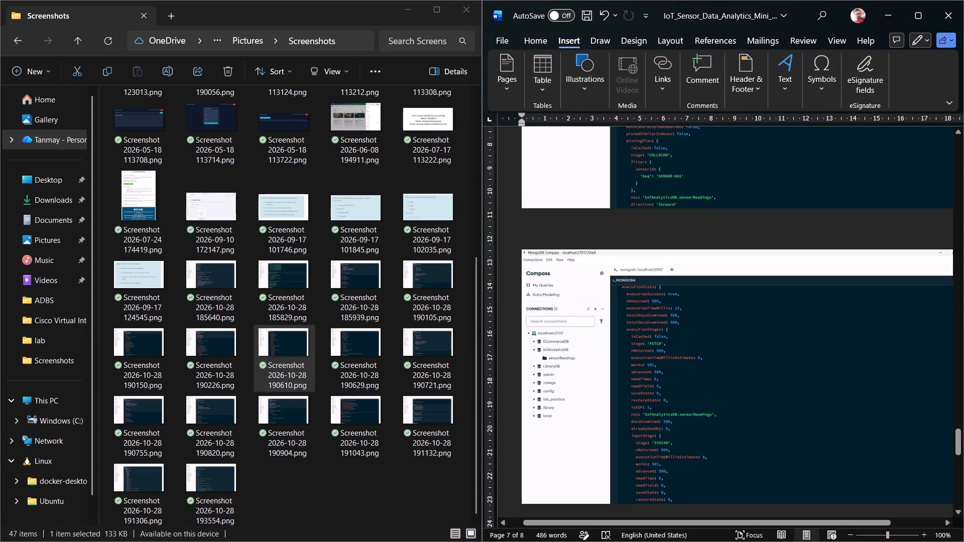
click(532, 240)
key(BackSpace)
key(BackSpace)
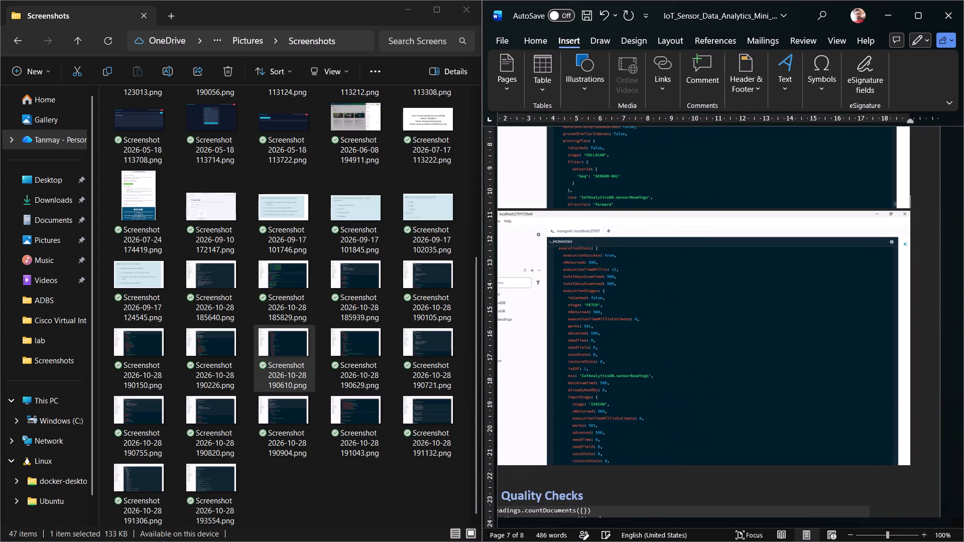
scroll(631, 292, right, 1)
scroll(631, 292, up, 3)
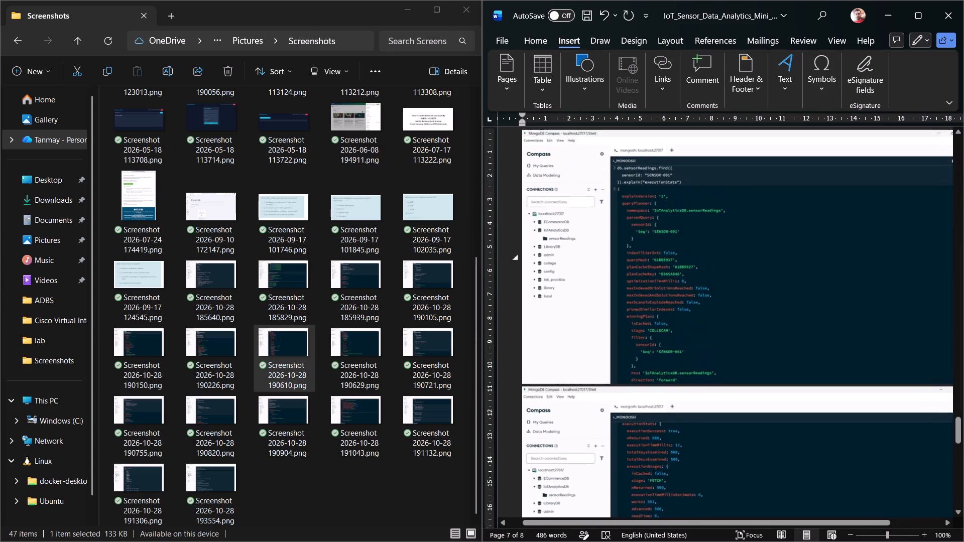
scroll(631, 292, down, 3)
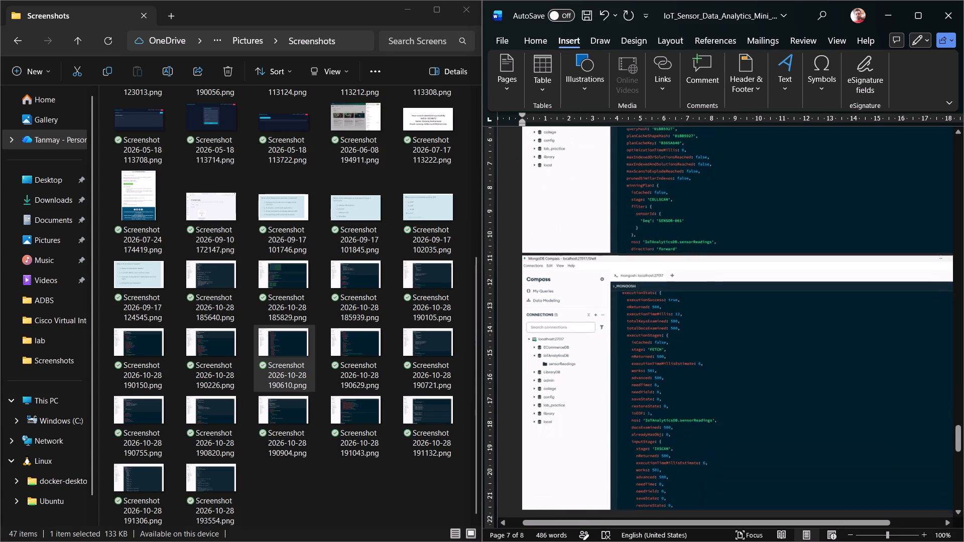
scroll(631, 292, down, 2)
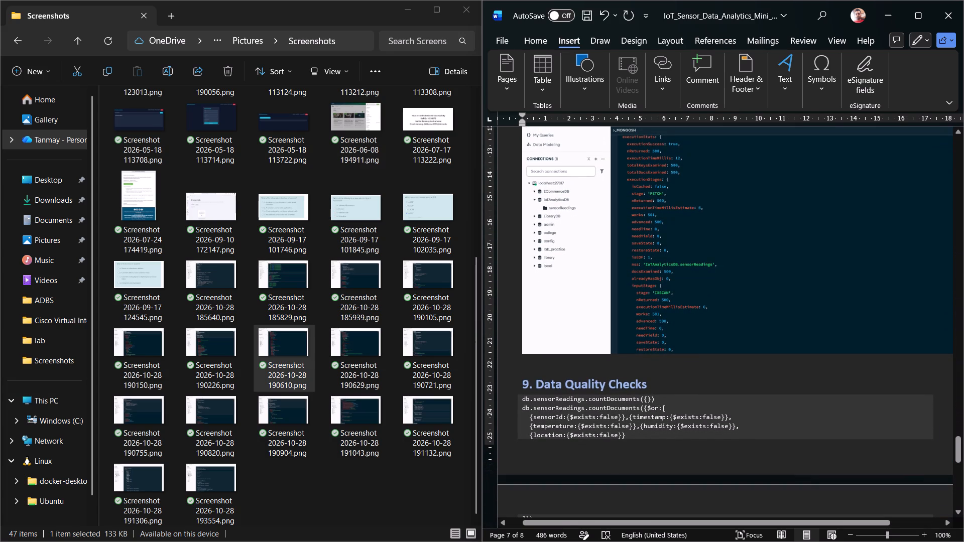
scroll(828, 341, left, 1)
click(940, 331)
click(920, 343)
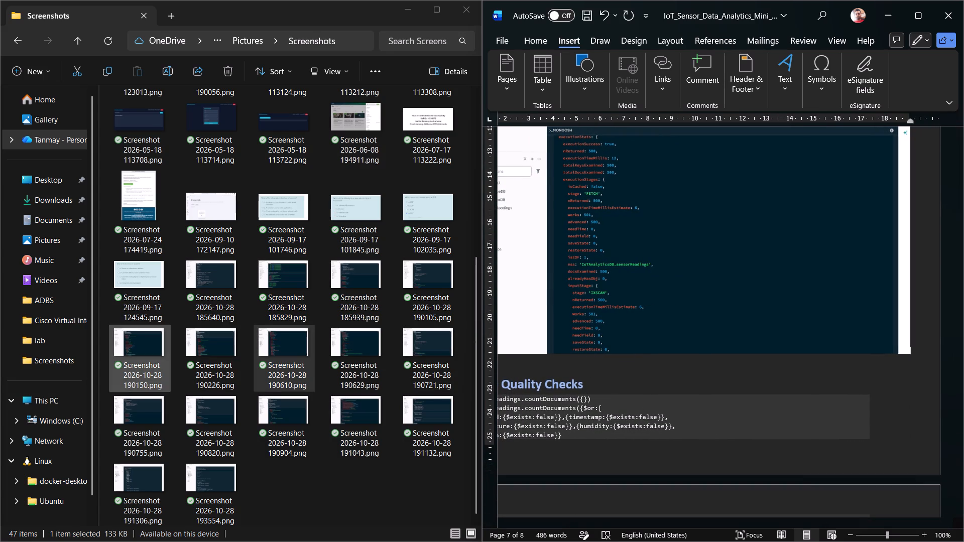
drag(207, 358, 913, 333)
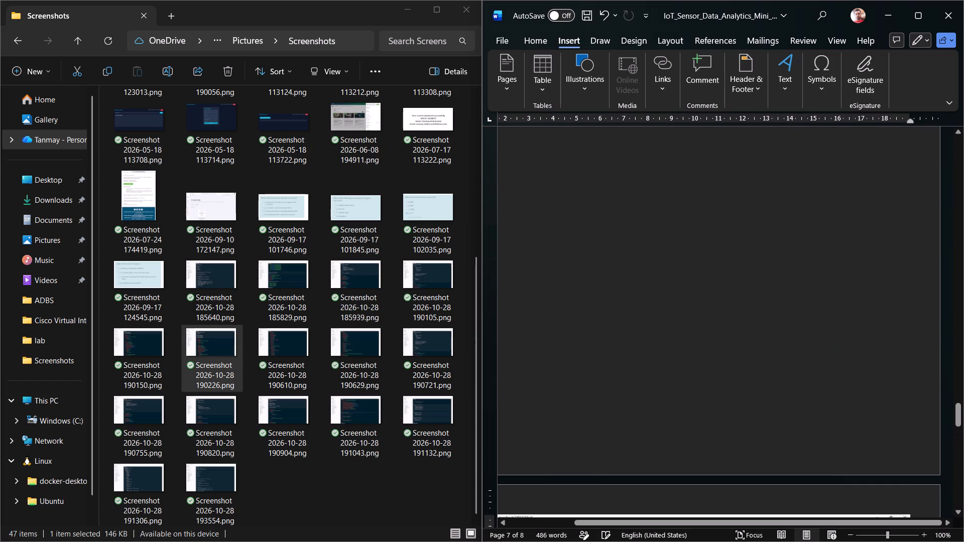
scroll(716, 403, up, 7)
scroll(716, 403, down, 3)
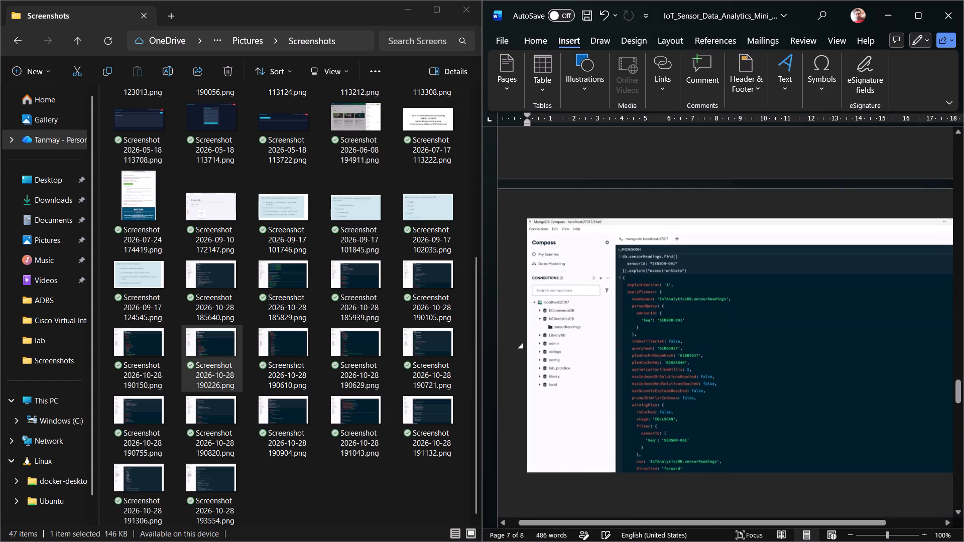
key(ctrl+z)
scroll(716, 403, down, 4)
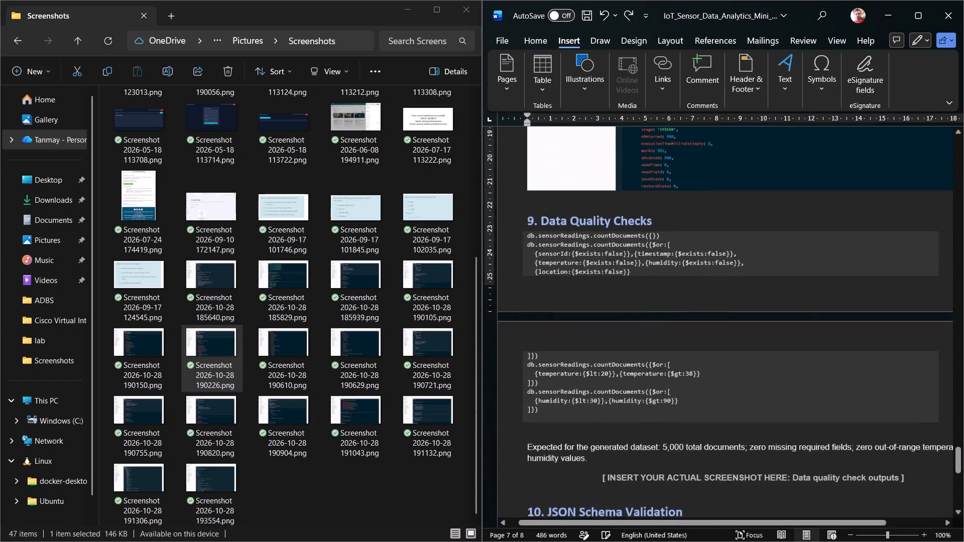
scroll(716, 403, up, 2)
scroll(833, 310, left, 3)
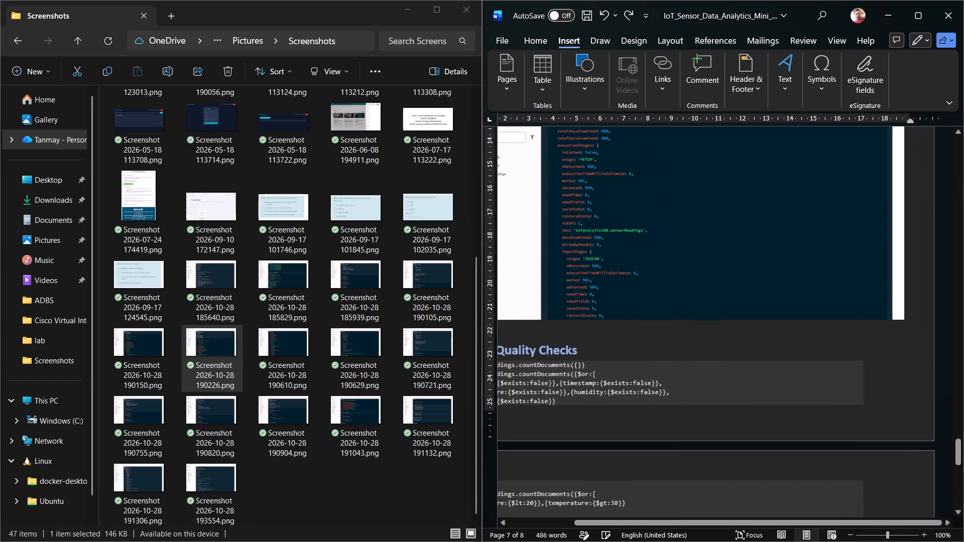
click(917, 306)
key(Return)
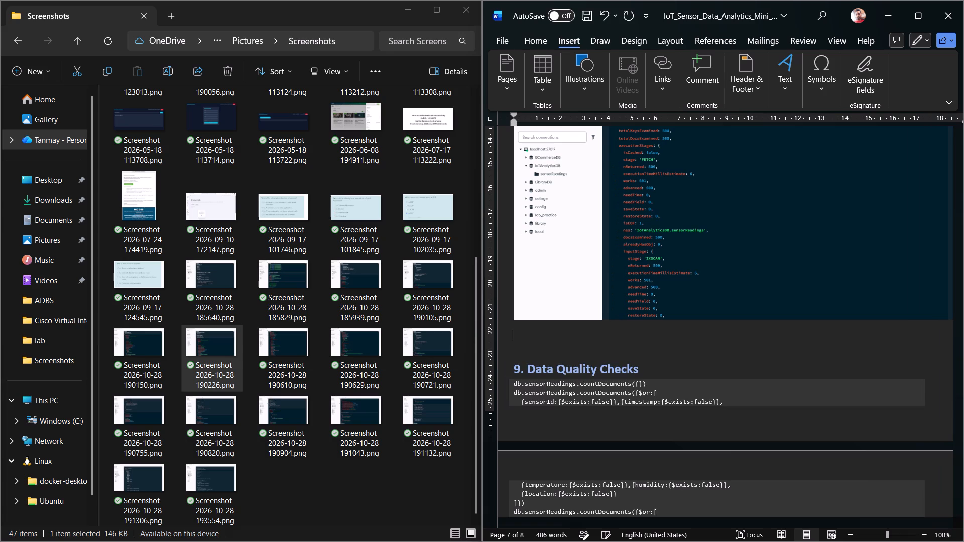
key(Return)
drag(204, 343, 561, 362)
scroll(561, 362, down, 5)
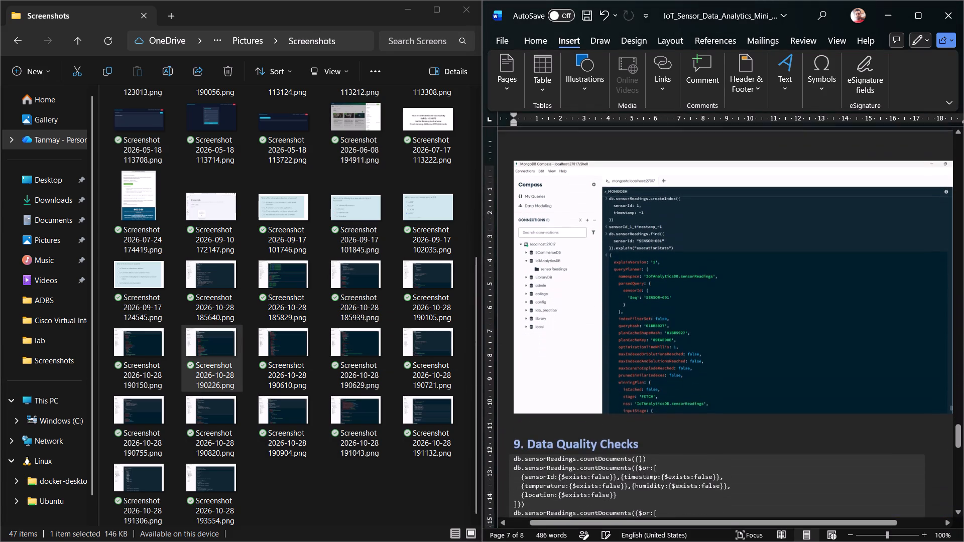
scroll(769, 380, left, 1)
click(916, 374)
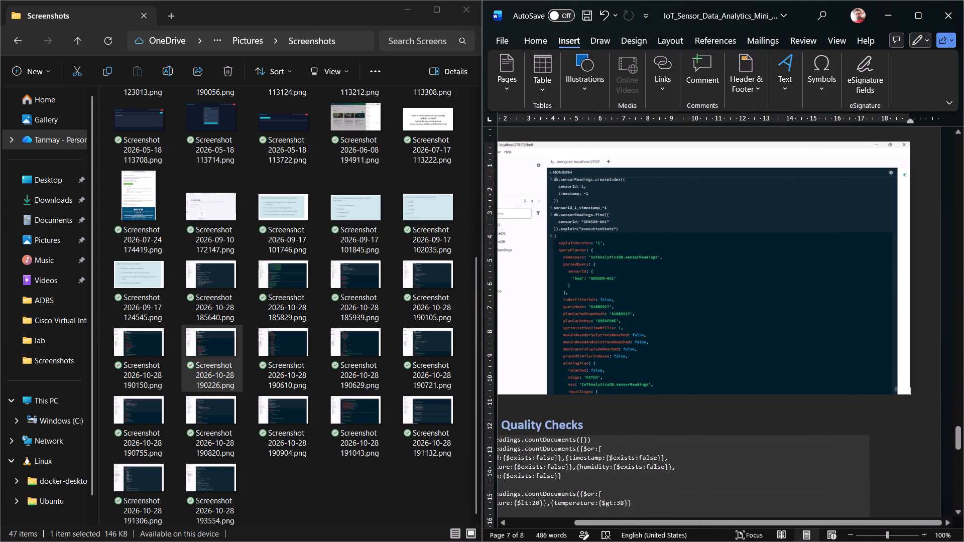
key(Return)
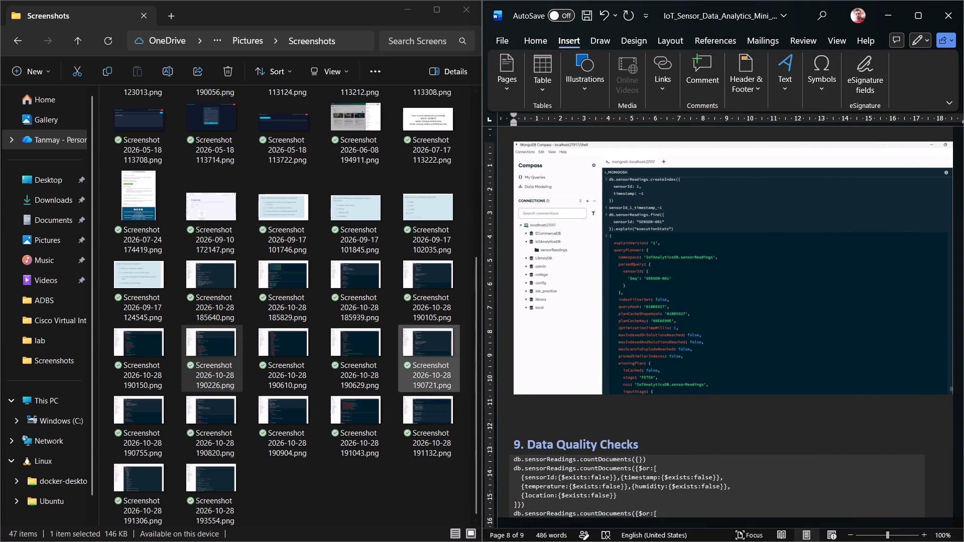
key(BackSpace)
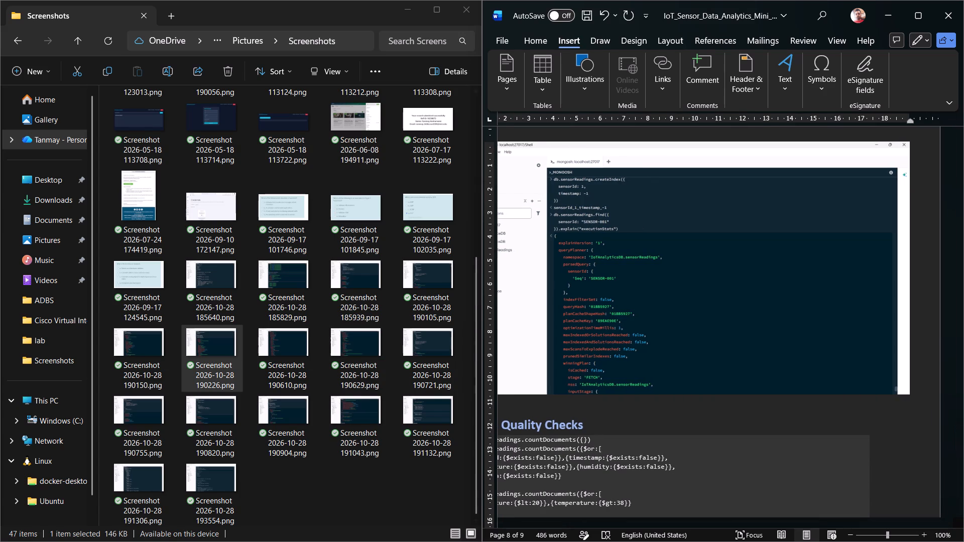
drag(351, 352, 919, 359)
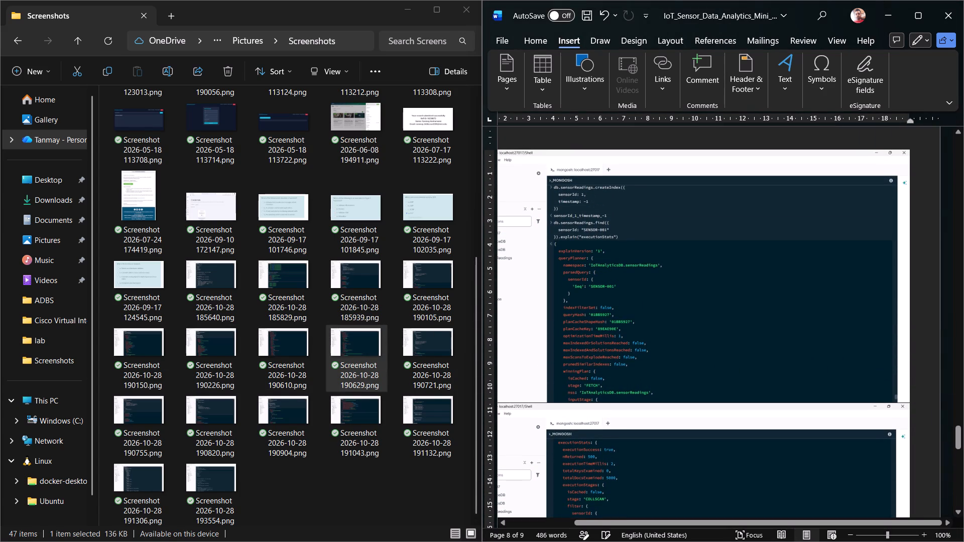
scroll(919, 359, down, 2)
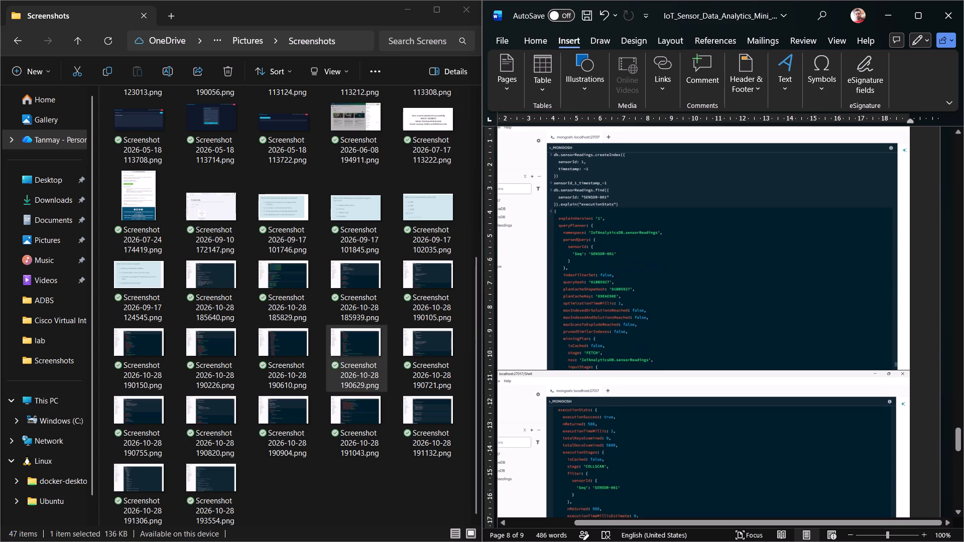
scroll(919, 359, down, 1)
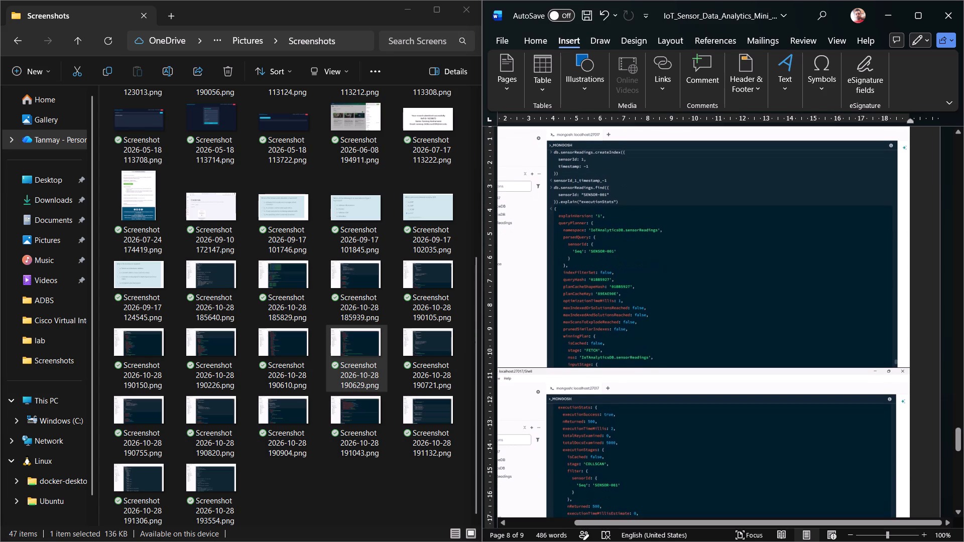
scroll(919, 359, down, 2)
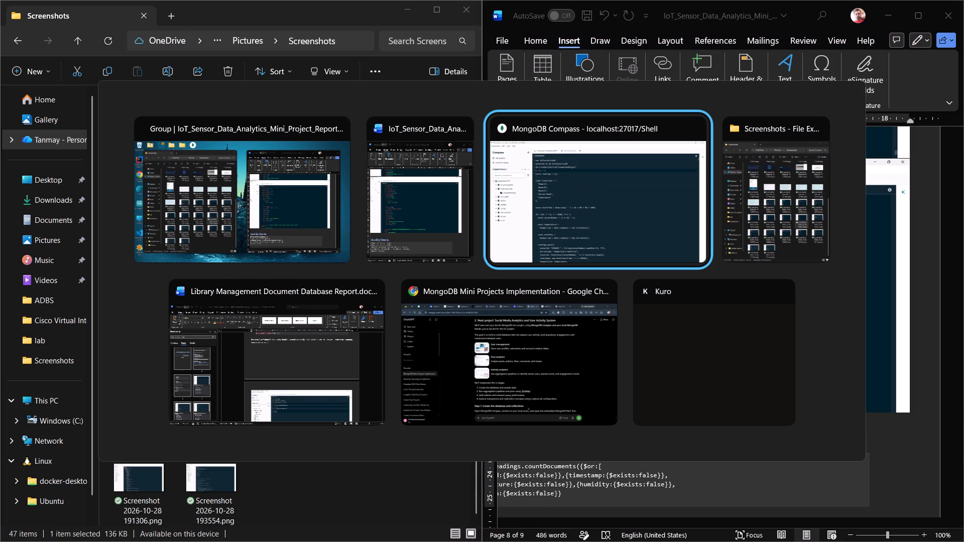
Switch to MongoDB Compass and review the mongosh history from the inserted sensor reading IDs down to the per-sensor aggregation output.
scroll(446, 439, up, 7)
scroll(446, 439, down, 9)
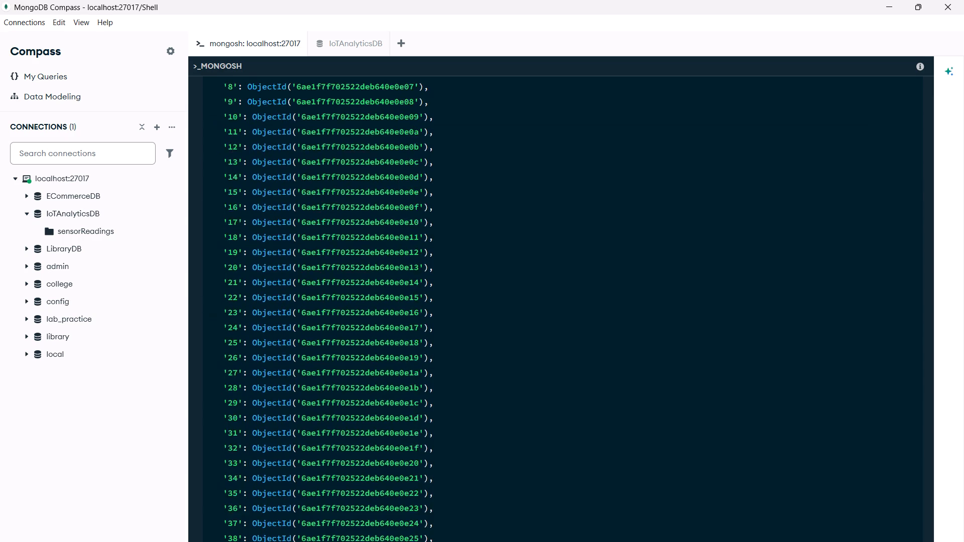
scroll(446, 439, down, 20)
scroll(446, 439, down, 20)
scroll(446, 439, down, 18)
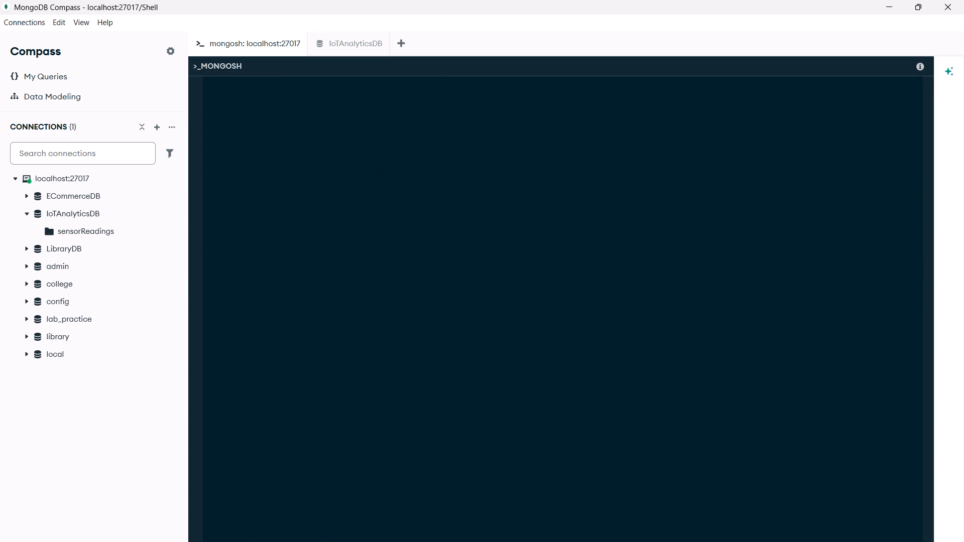
scroll(446, 439, down, 14)
scroll(446, 439, down, 15)
scroll(446, 439, down, 14)
scroll(446, 439, down, 15)
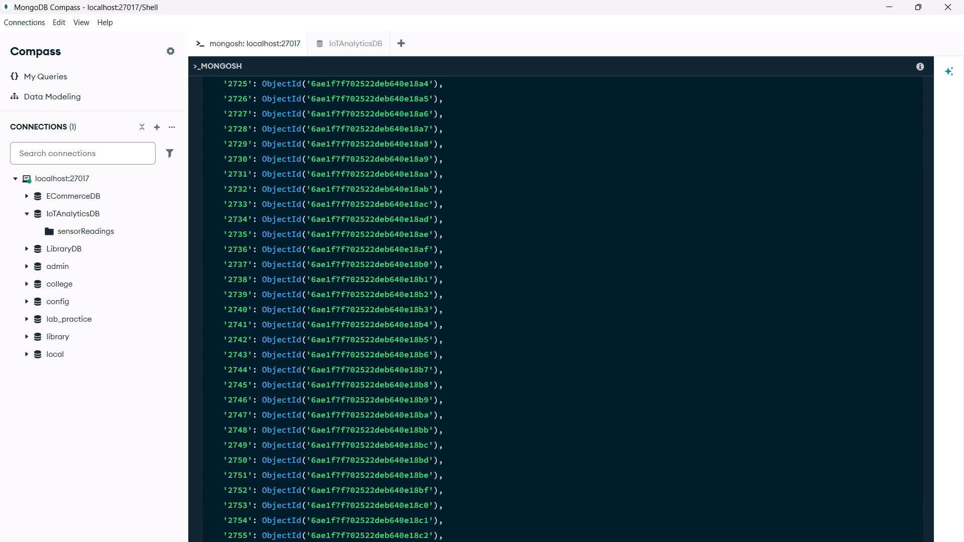
scroll(446, 439, down, 18)
scroll(446, 439, down, 14)
scroll(446, 439, down, 15)
scroll(446, 439, down, 16)
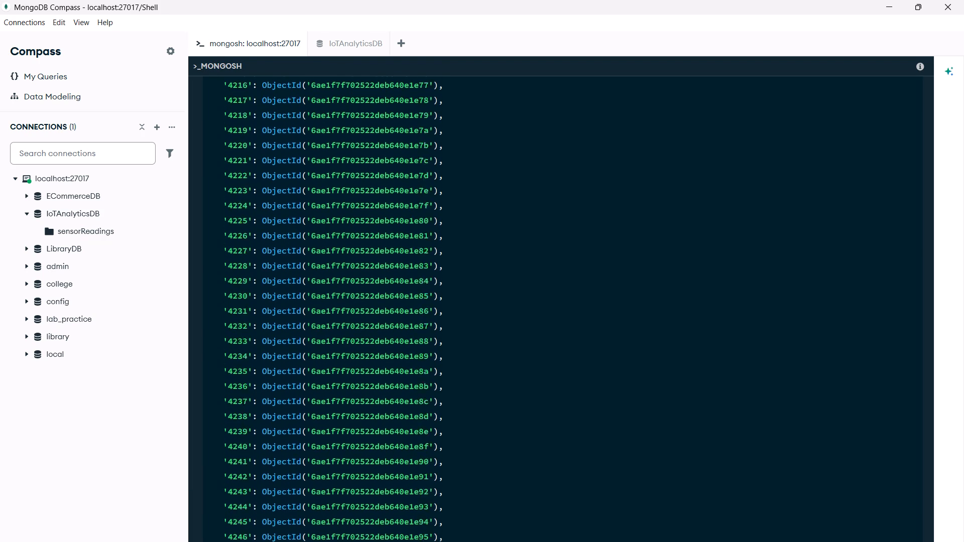
scroll(446, 439, down, 13)
scroll(446, 439, down, 15)
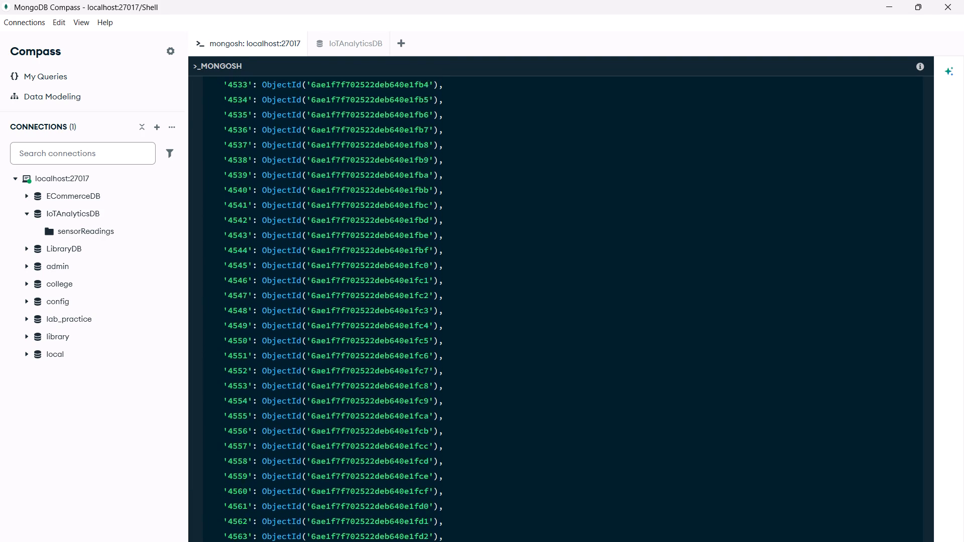
scroll(446, 439, down, 13)
scroll(446, 439, down, 12)
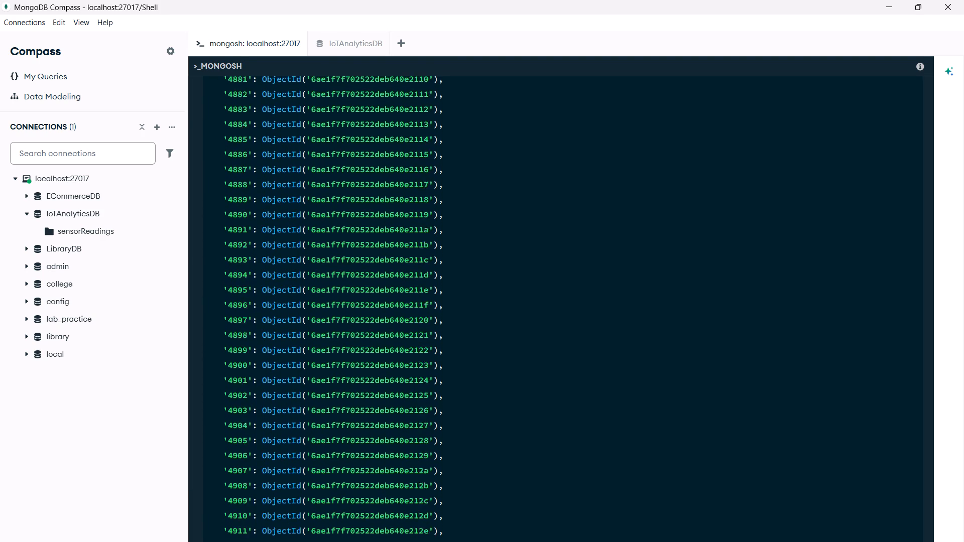
scroll(446, 439, down, 10)
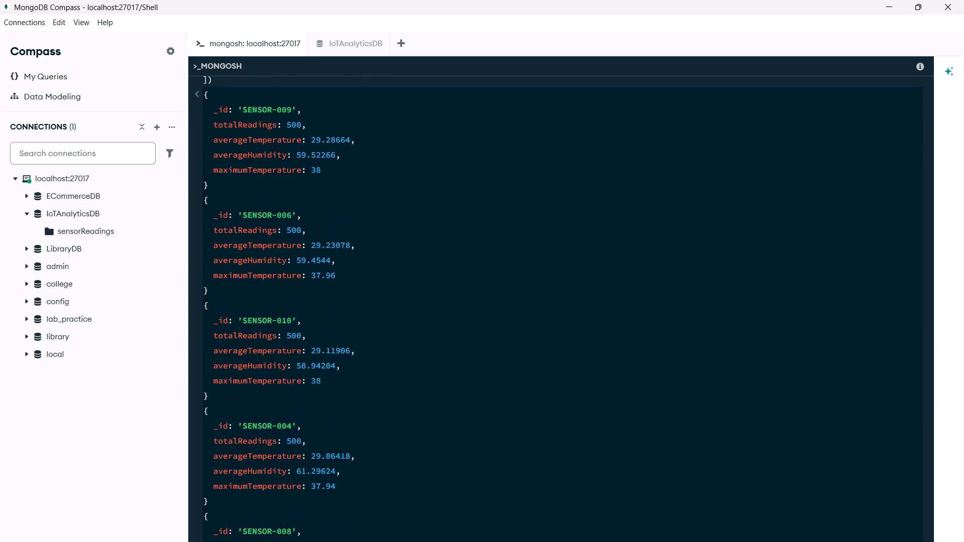
scroll(446, 439, down, 6)
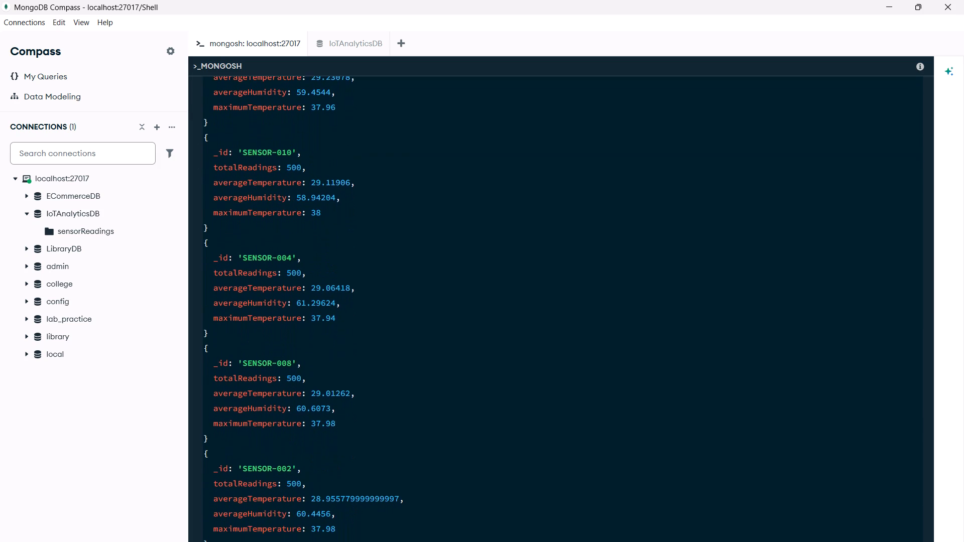
Examine the explain outputs for the SENSOR-001 query in mongosh, including their winning plans and execution statistics.
scroll(446, 439, down, 18)
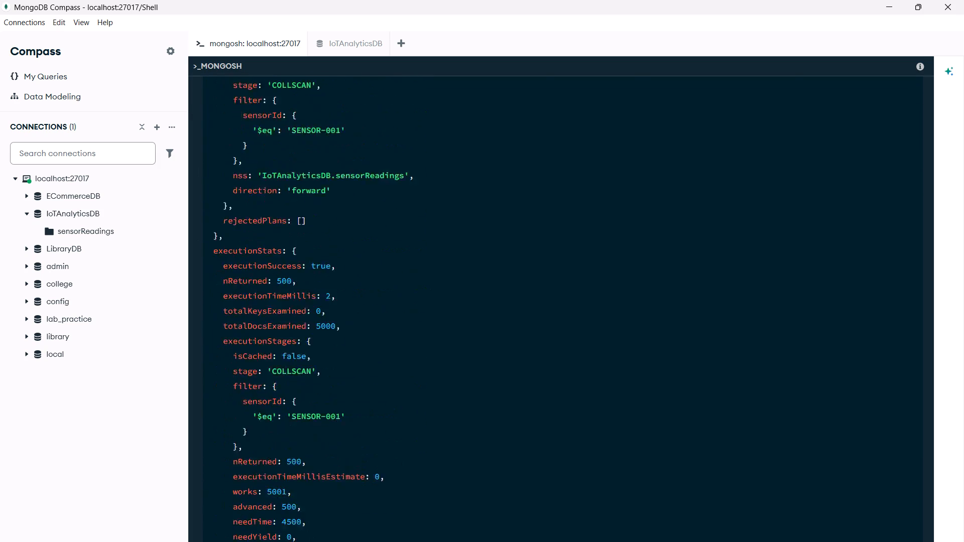
scroll(446, 439, down, 6)
scroll(446, 439, up, 5)
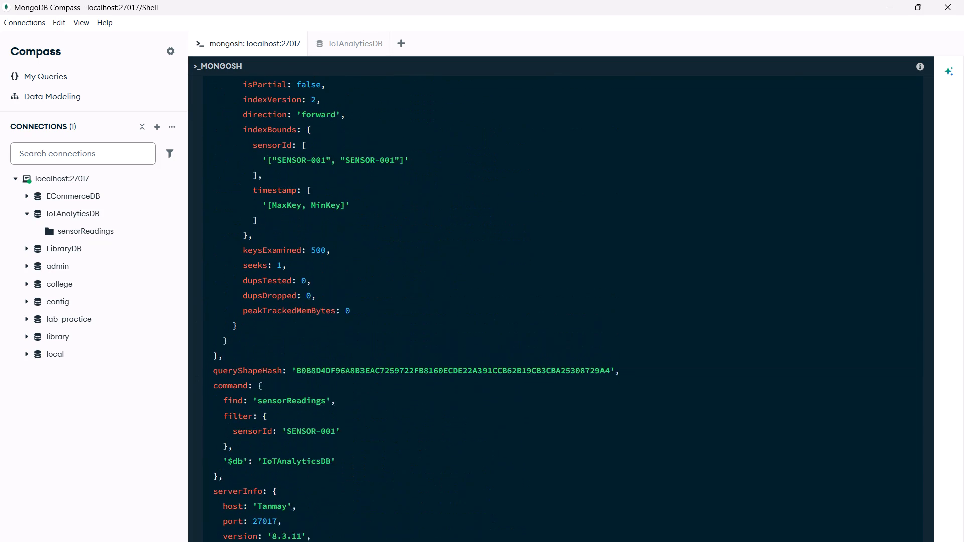
scroll(446, 439, up, 6)
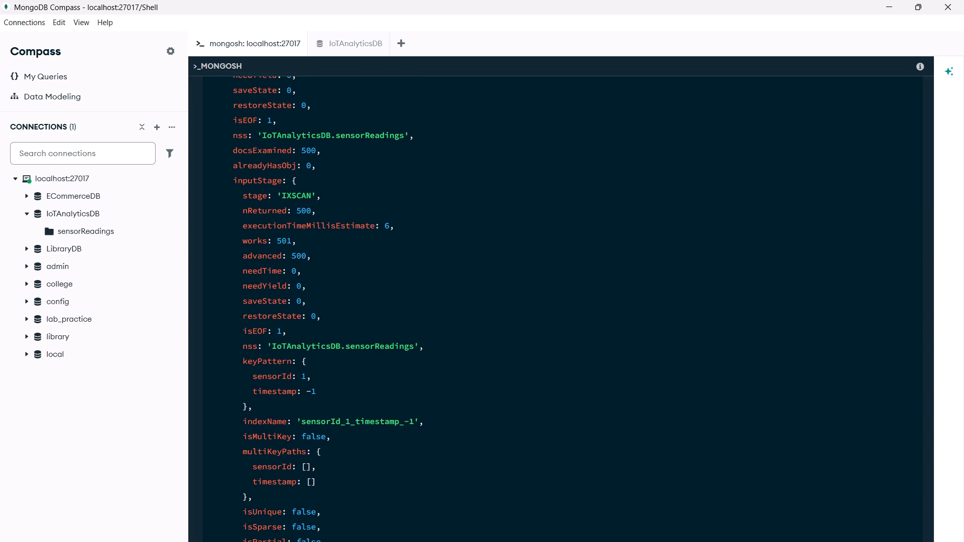
scroll(446, 439, up, 4)
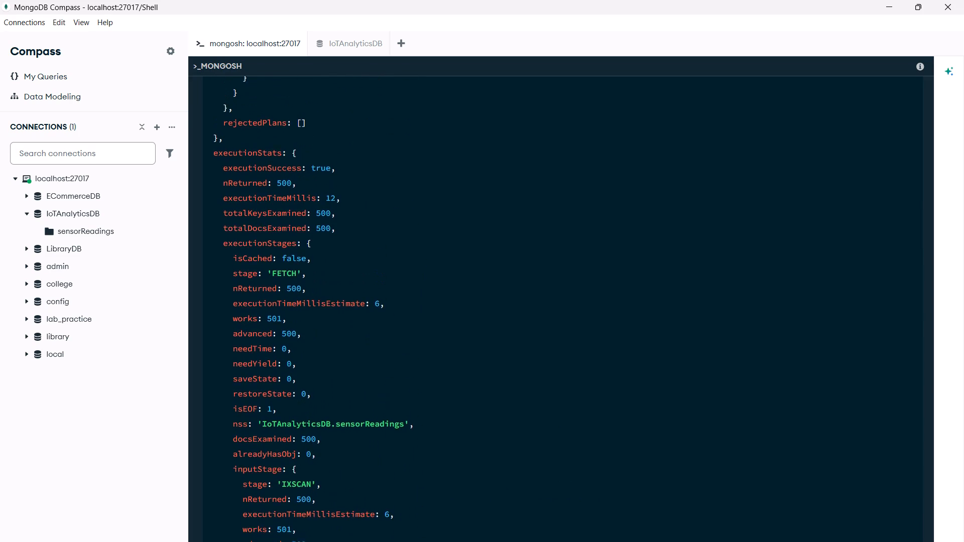
scroll(446, 439, up, 3)
scroll(446, 439, down, 5)
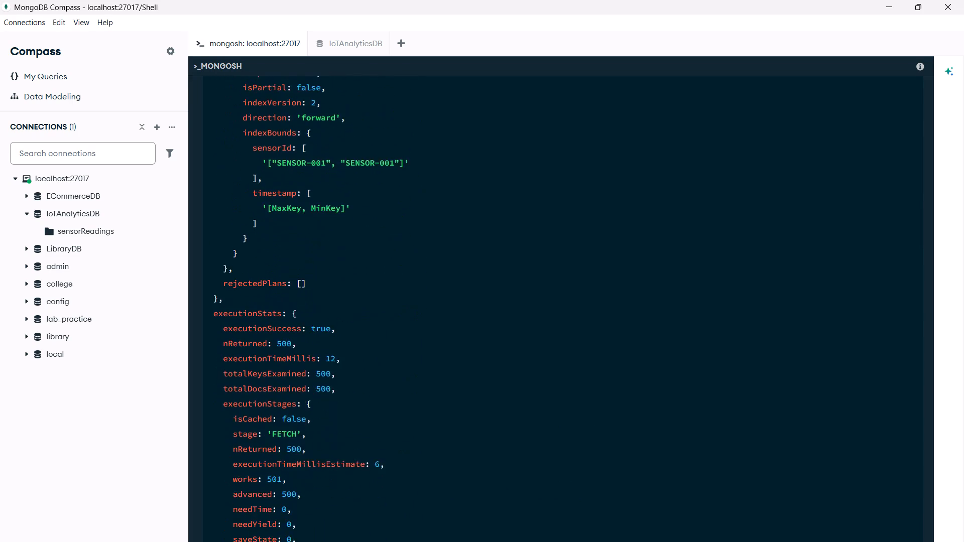
Review the daily, location and hourly aggregation queries and outputs in the mongosh history.
scroll(446, 439, down, 10)
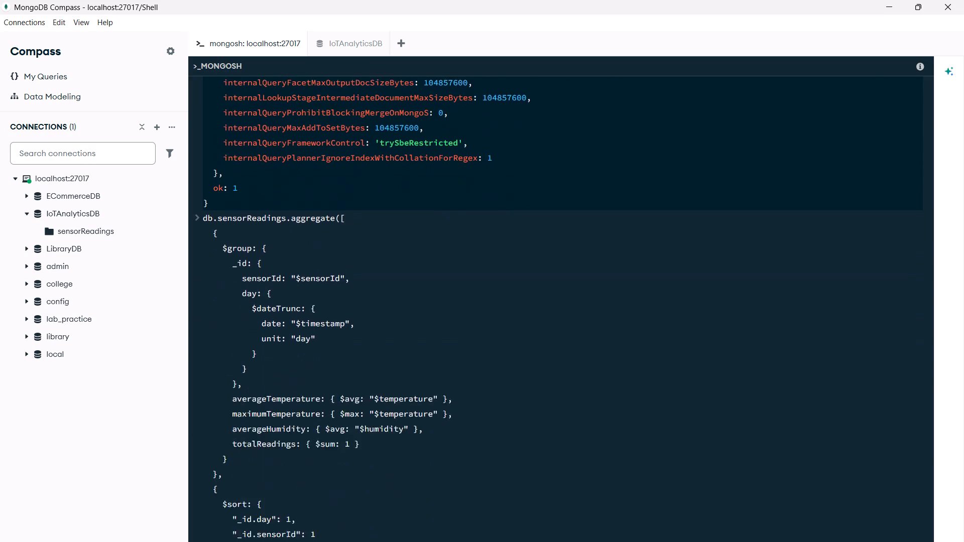
scroll(446, 439, up, 1)
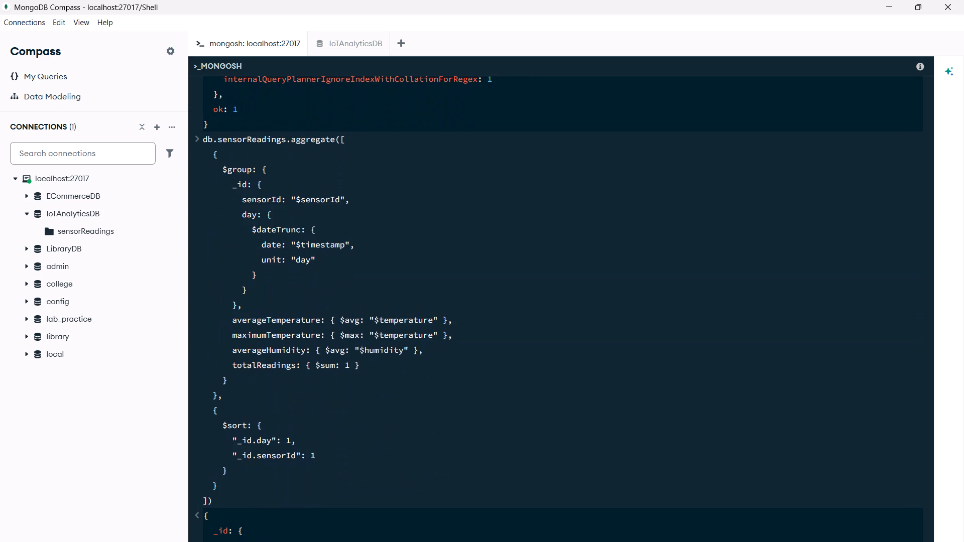
scroll(446, 439, up, 3)
scroll(446, 439, down, 3)
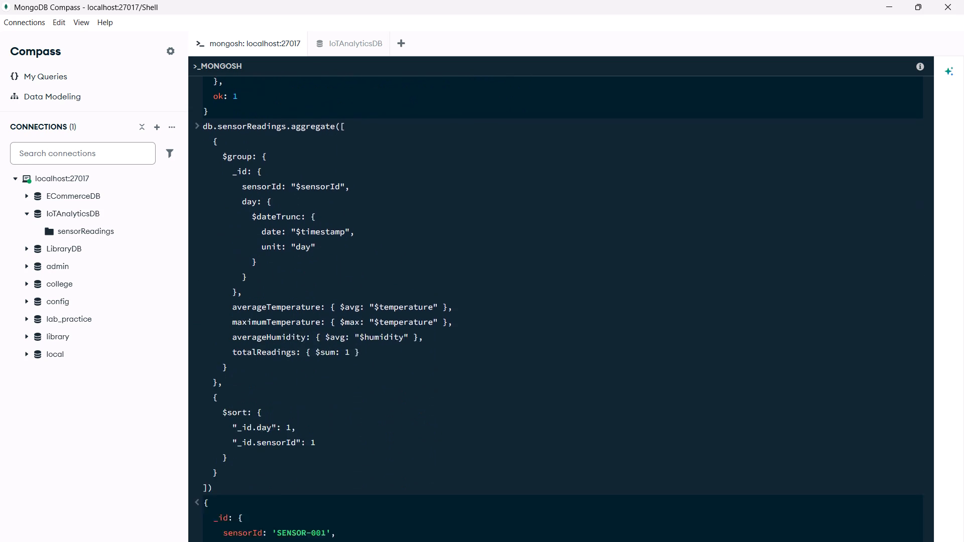
scroll(446, 439, down, 10)
scroll(446, 439, up, 5)
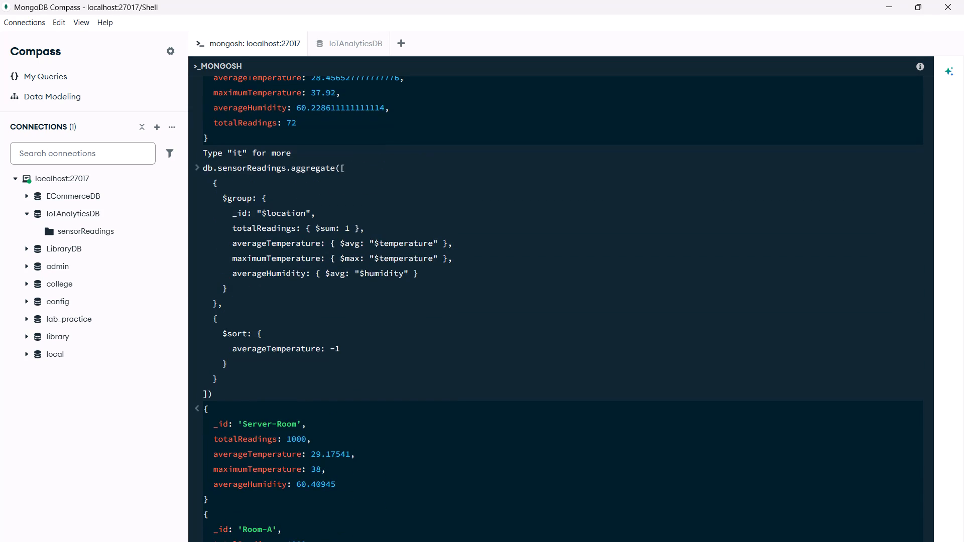
scroll(446, 439, up, 20)
scroll(446, 439, up, 6)
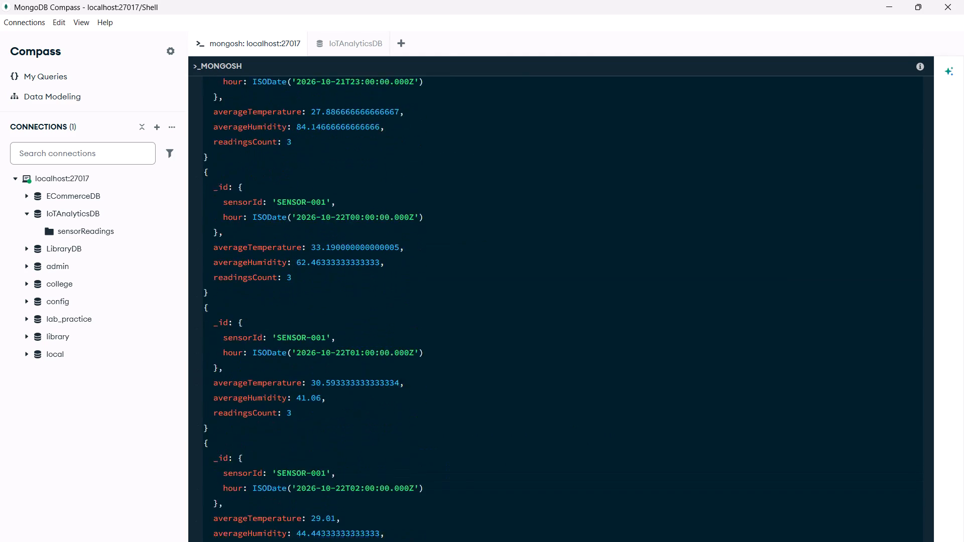
Compare the SENSOR-001 explain output after the createIndex command with the explain output before it in mongosh.
scroll(446, 439, down, 4)
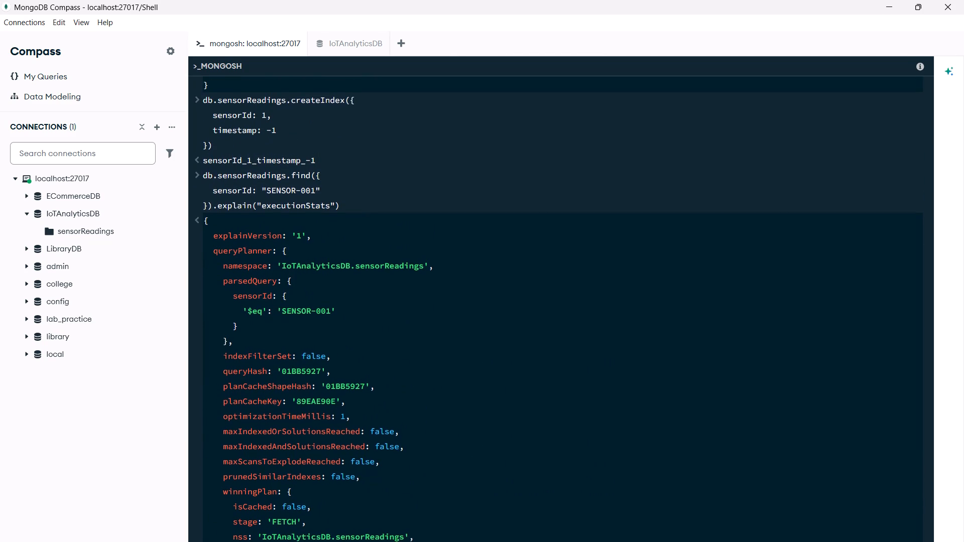
scroll(446, 439, down, 2)
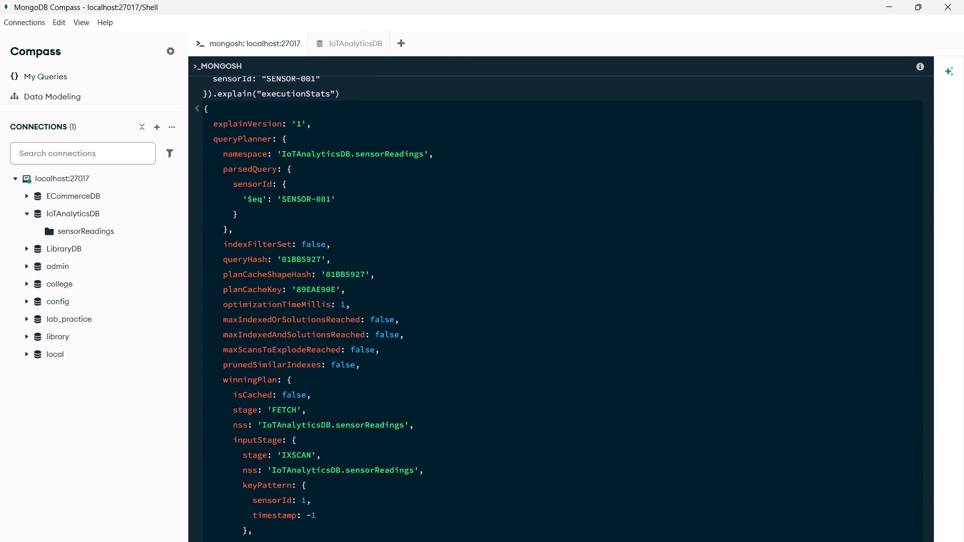
scroll(446, 439, down, 4)
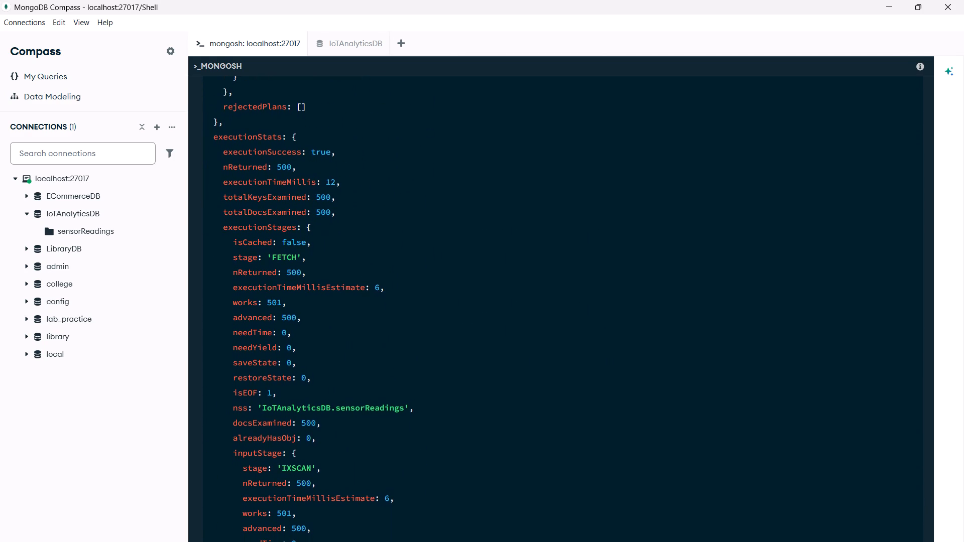
scroll(446, 439, up, 1)
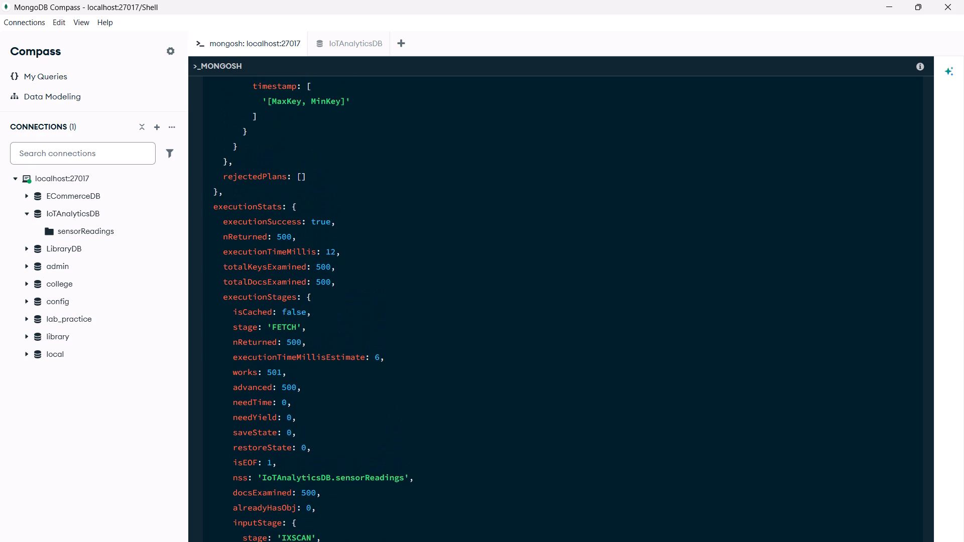
scroll(446, 439, up, 2)
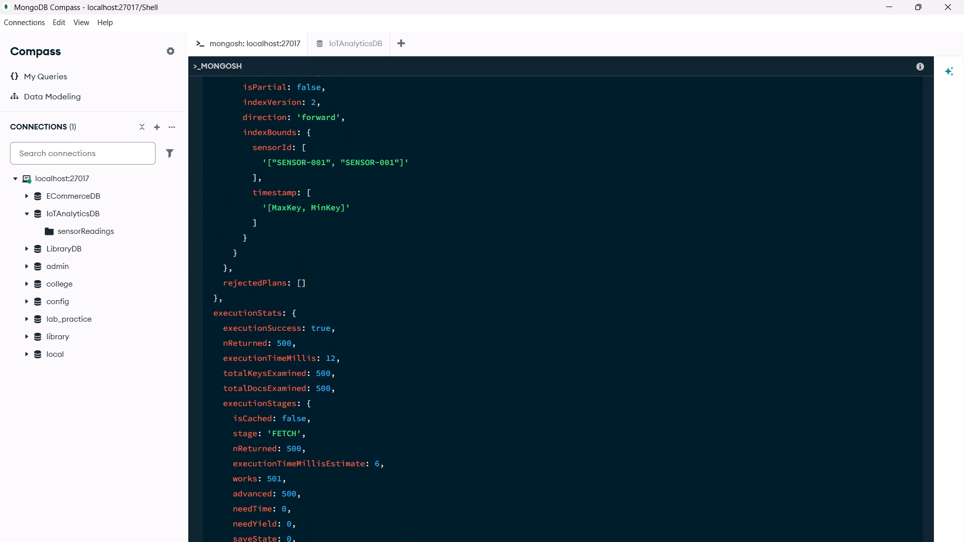
scroll(446, 439, up, 10)
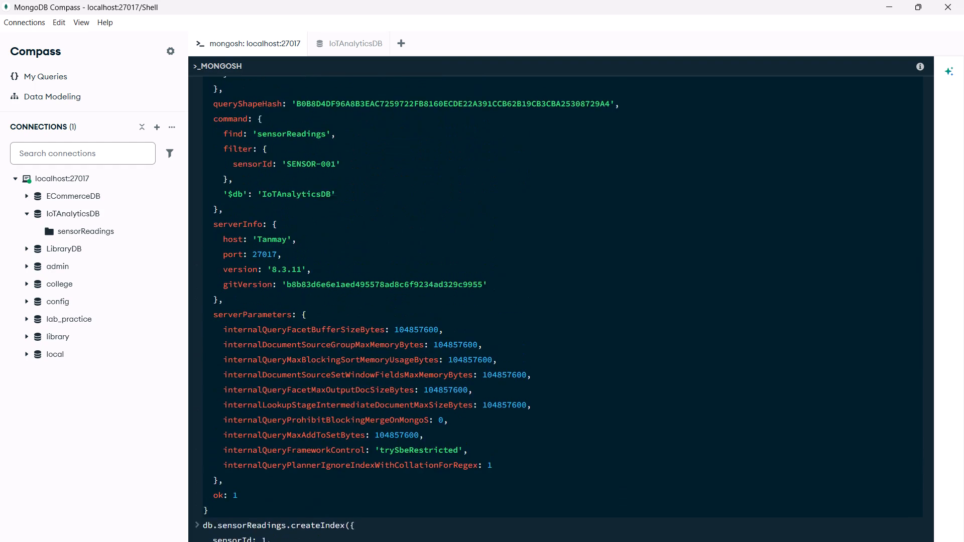
scroll(446, 439, up, 4)
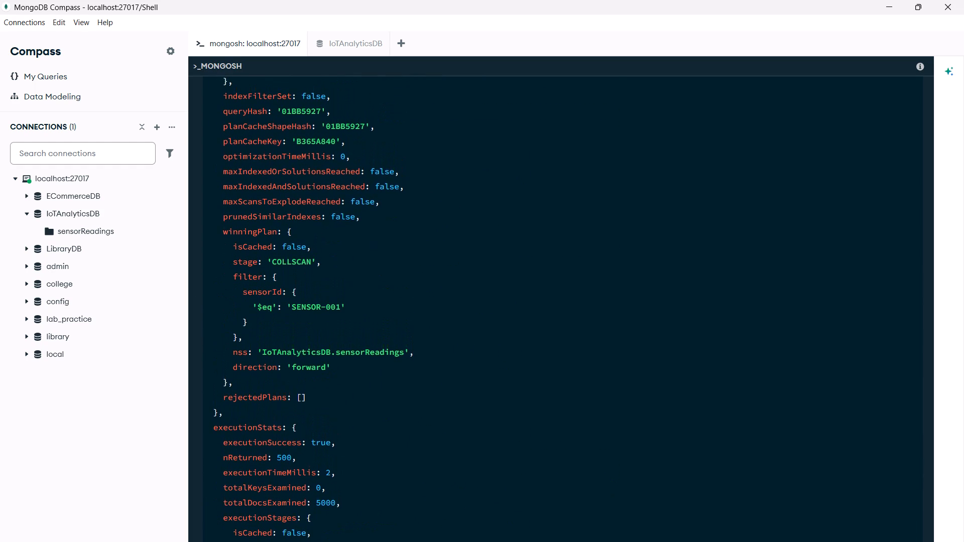
scroll(446, 439, up, 1)
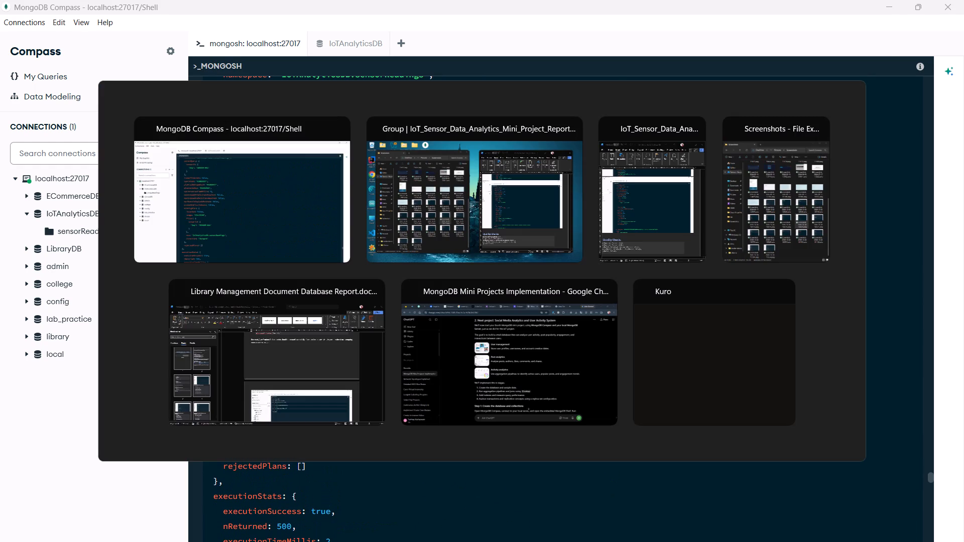
scroll(446, 439, down, 1)
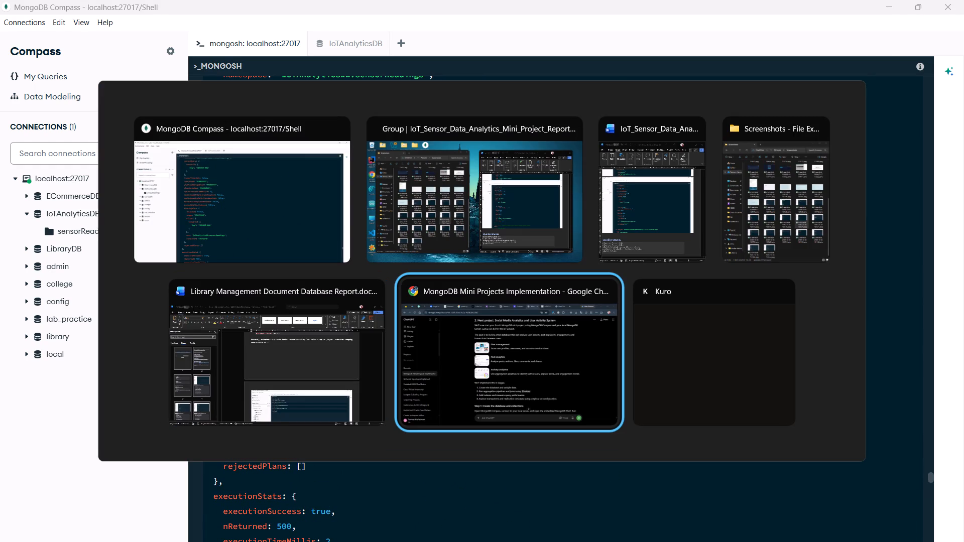
scroll(446, 439, down, 2)
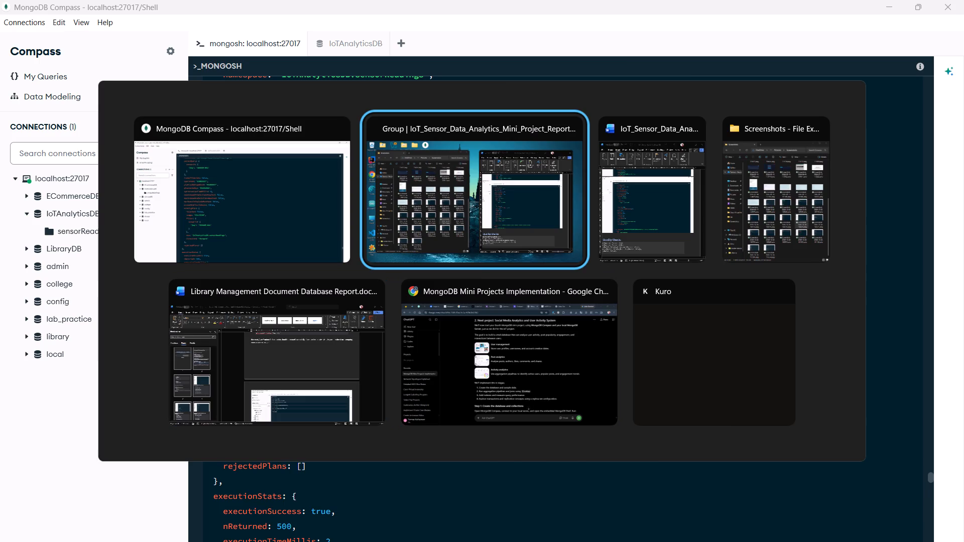
scroll(446, 439, down, 1)
scroll(601, 336, up, 3)
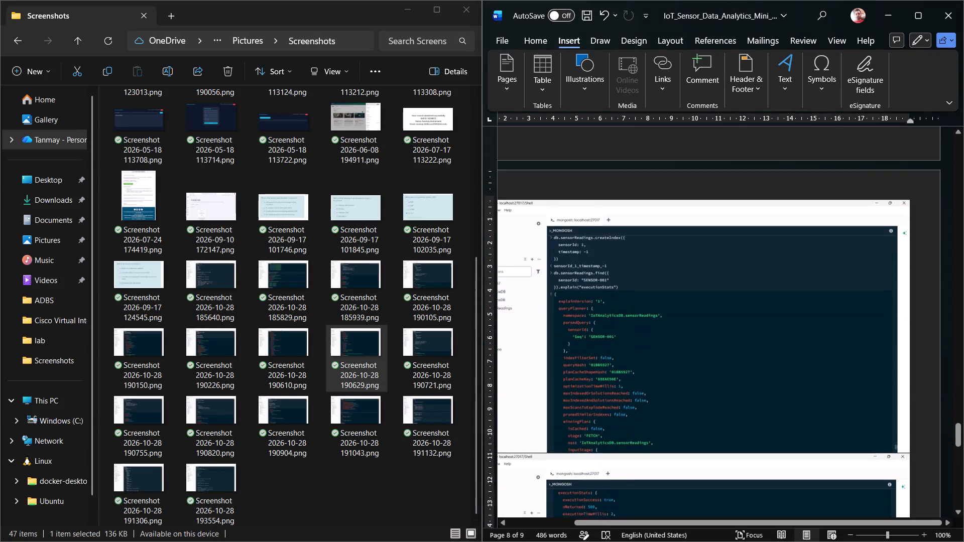
scroll(601, 336, down, 2)
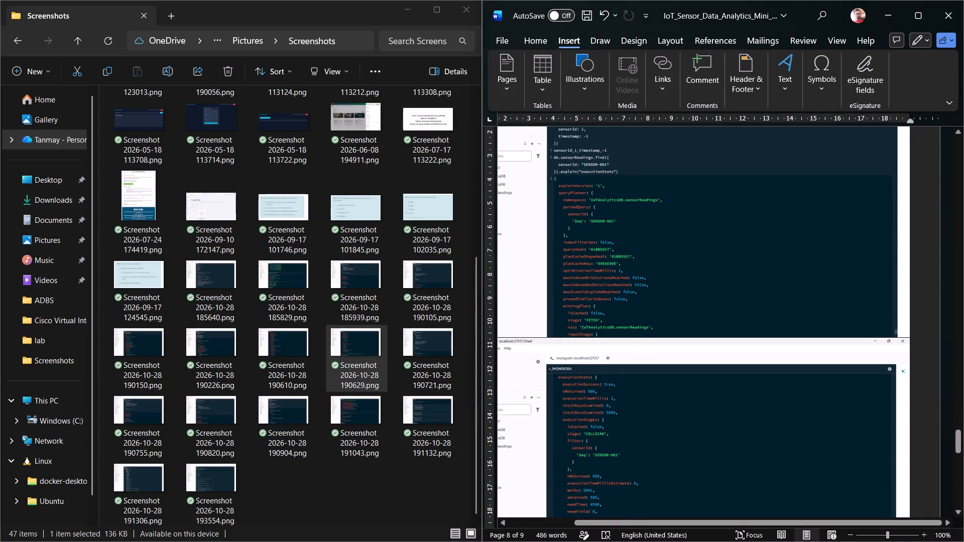
click(616, 422)
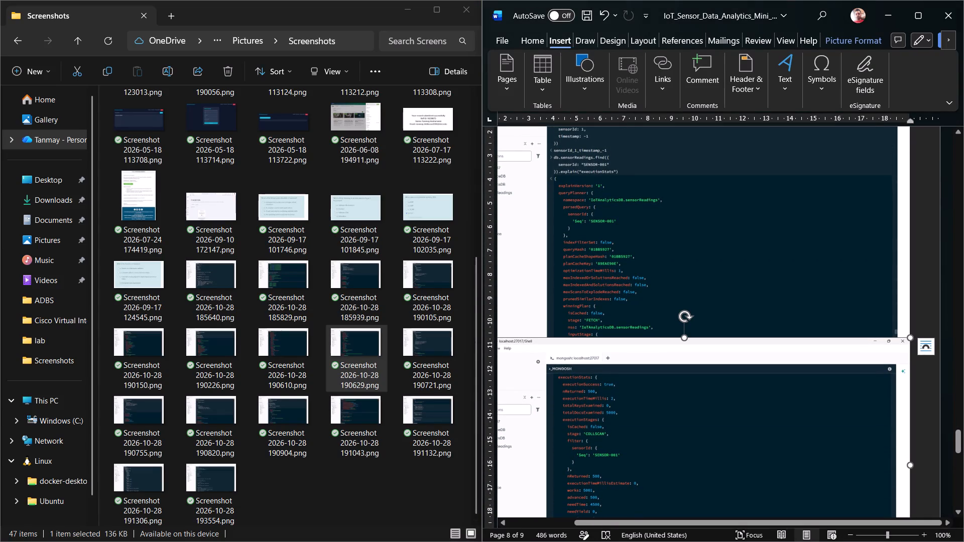
key(ctrl+x)
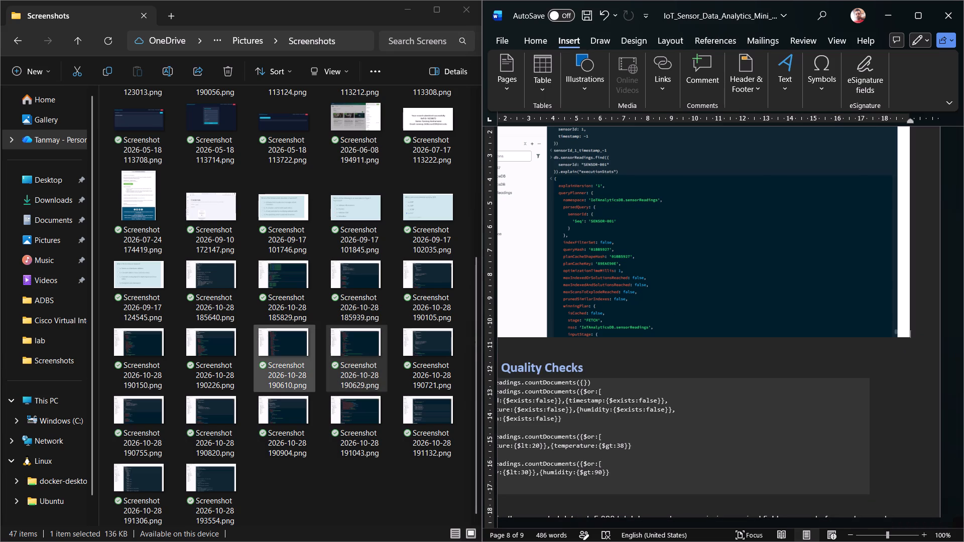
drag(298, 346, 802, 345)
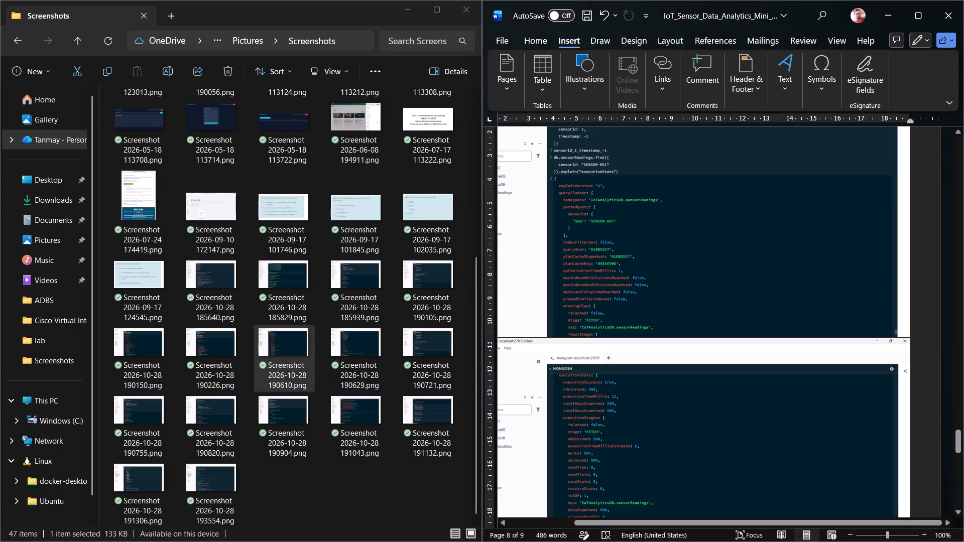
scroll(802, 345, up, 4)
scroll(802, 345, down, 2)
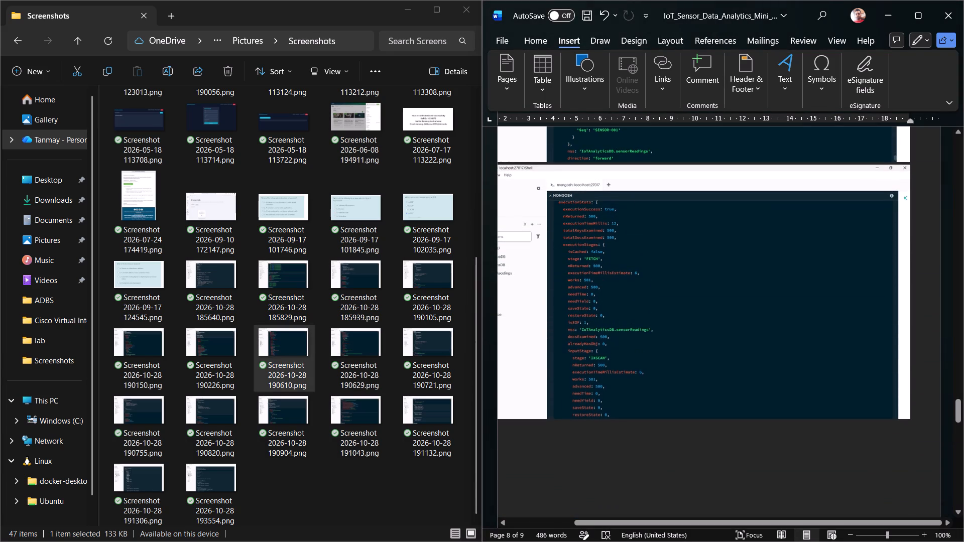
scroll(802, 345, down, 1)
scroll(802, 345, up, 3)
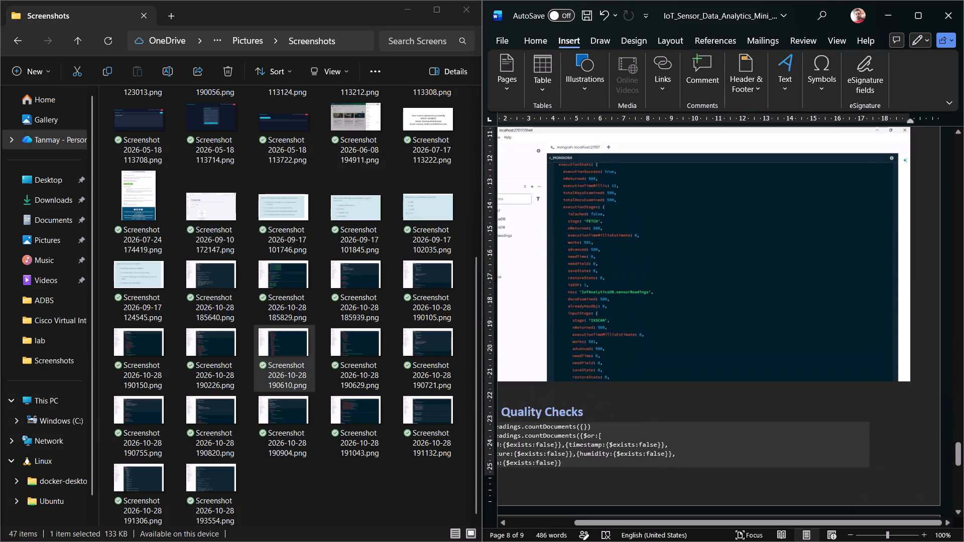
scroll(802, 345, up, 5)
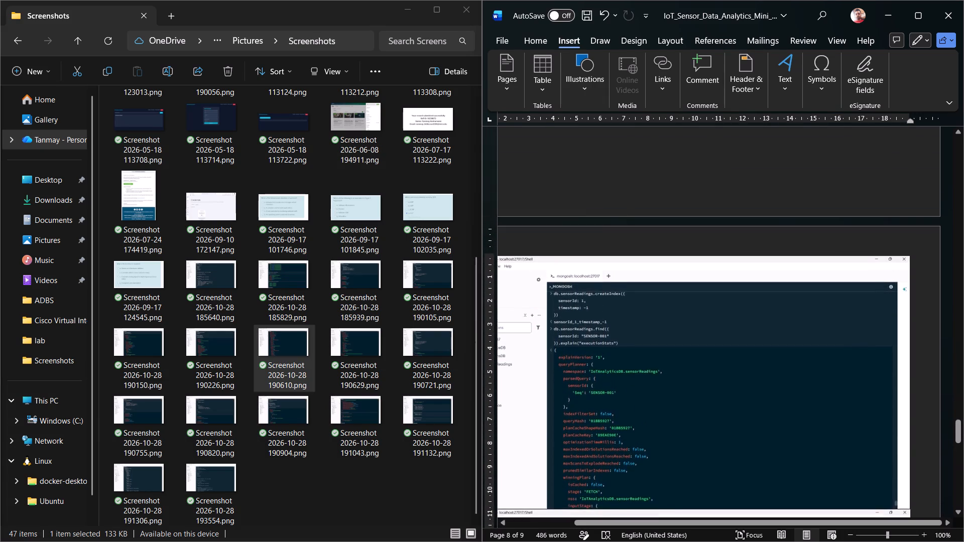
scroll(802, 345, up, 2)
click(743, 348)
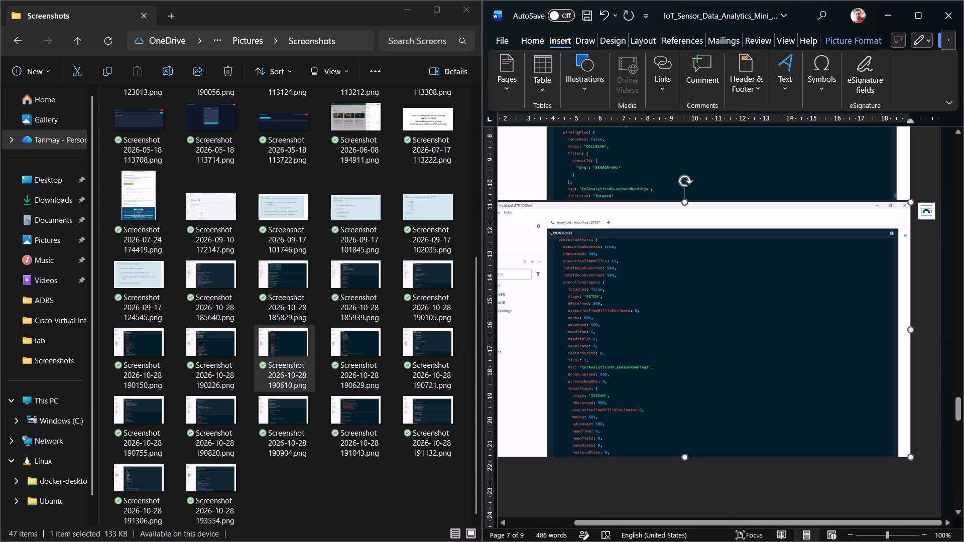
key(ctrl+x)
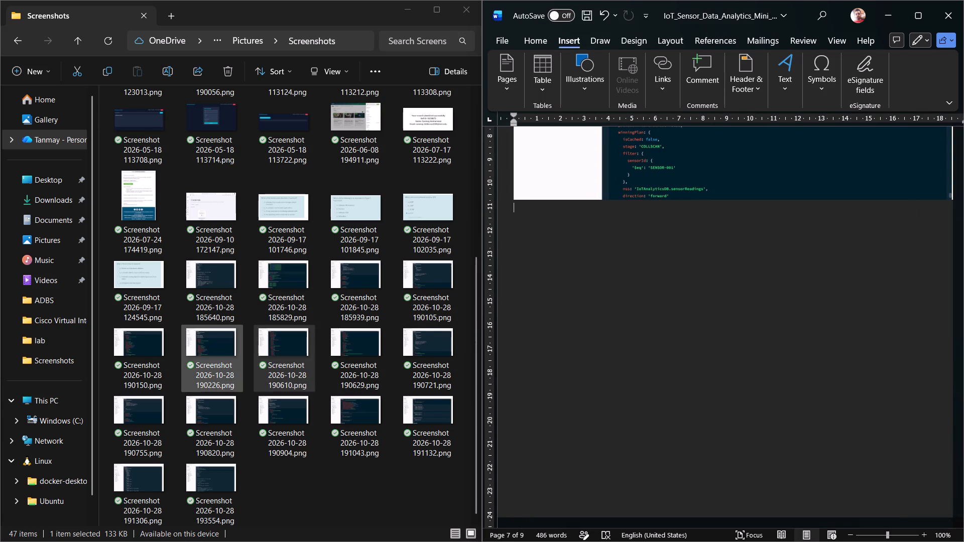
drag(221, 351, 592, 250)
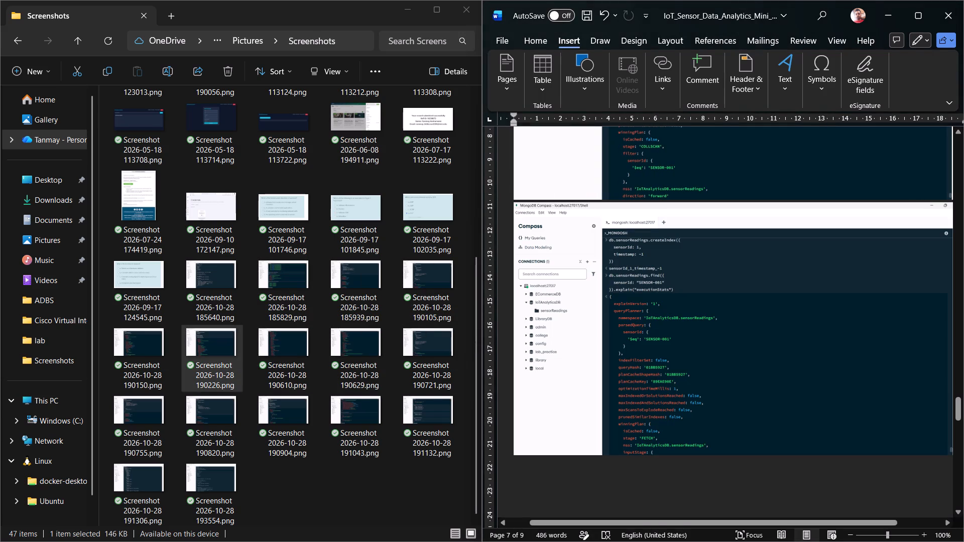
key(ctrl+z)
drag(352, 343, 644, 243)
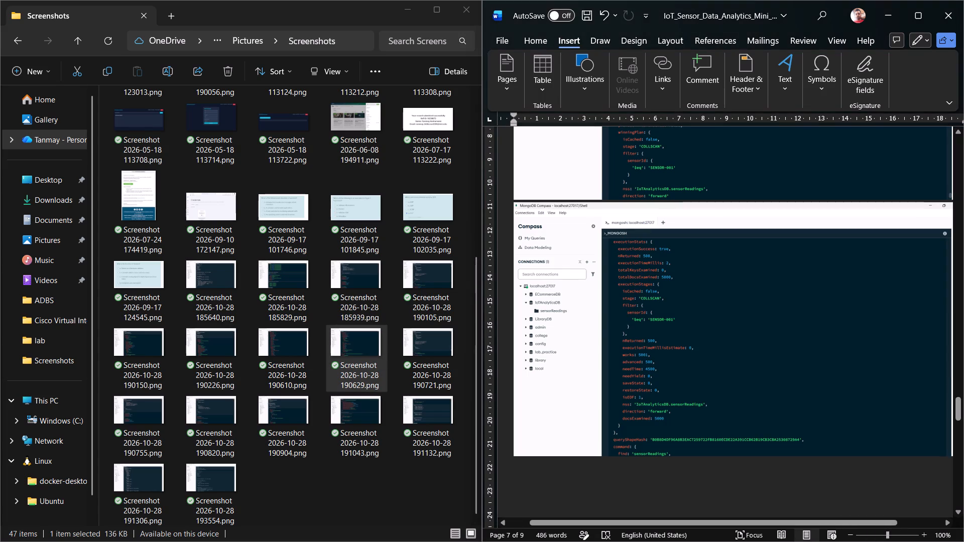
Review the order and spacing of the Indexing and Performance section's screenshots, continuing to the Data Quality Checks section.
scroll(644, 243, up, 6)
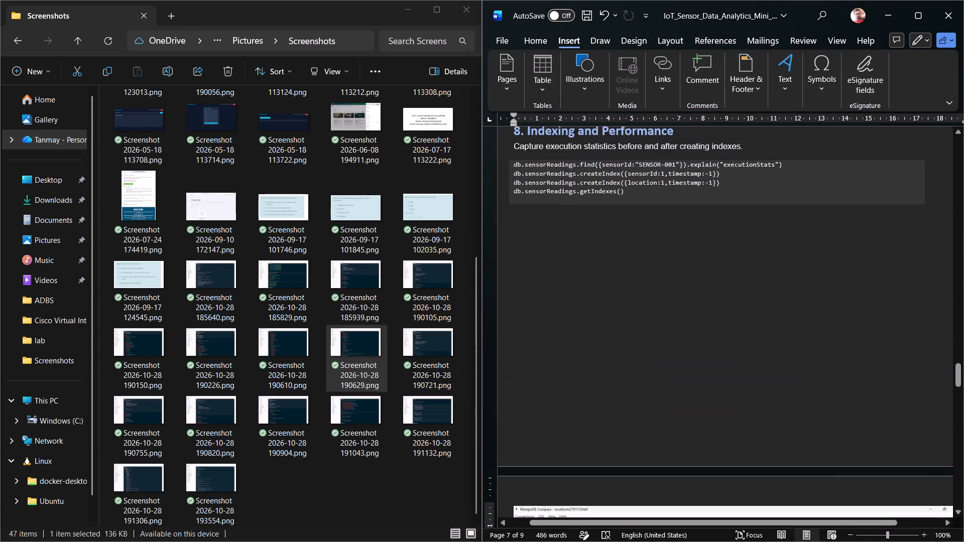
scroll(644, 243, down, 6)
scroll(644, 243, up, 5)
scroll(644, 243, down, 1)
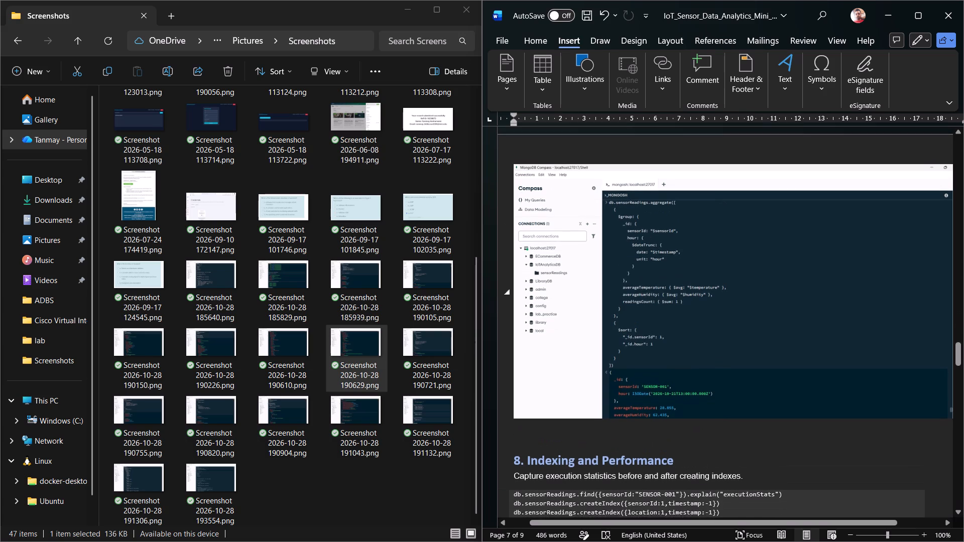
scroll(644, 243, down, 3)
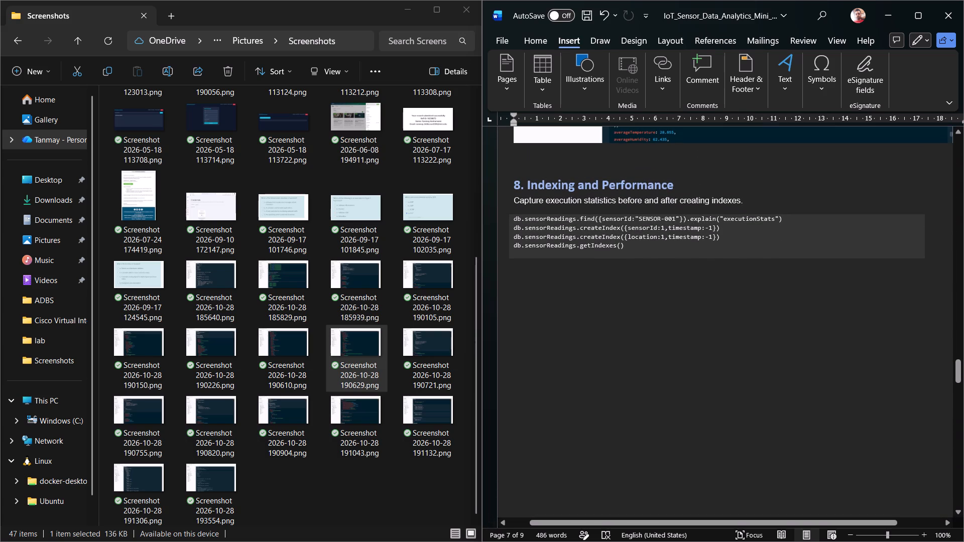
scroll(644, 243, down, 2)
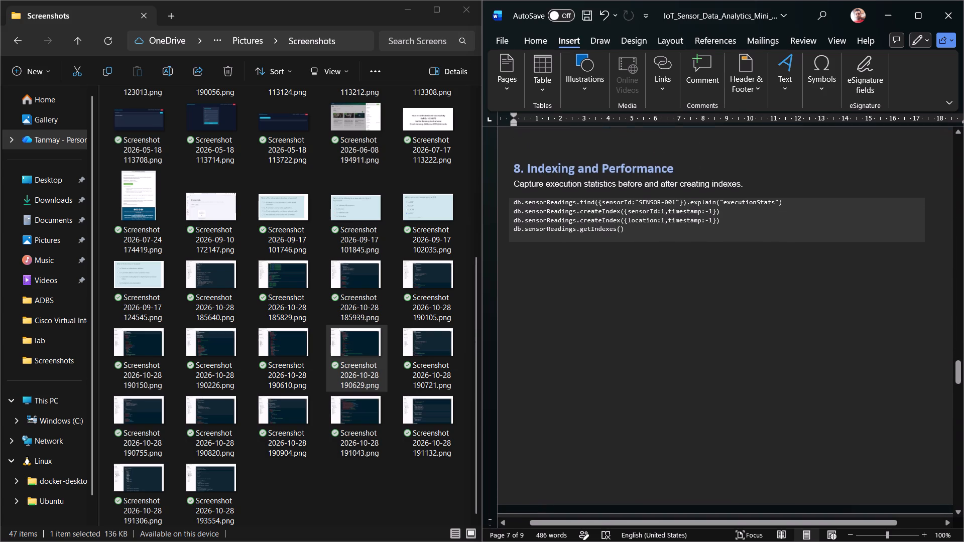
scroll(644, 243, down, 1)
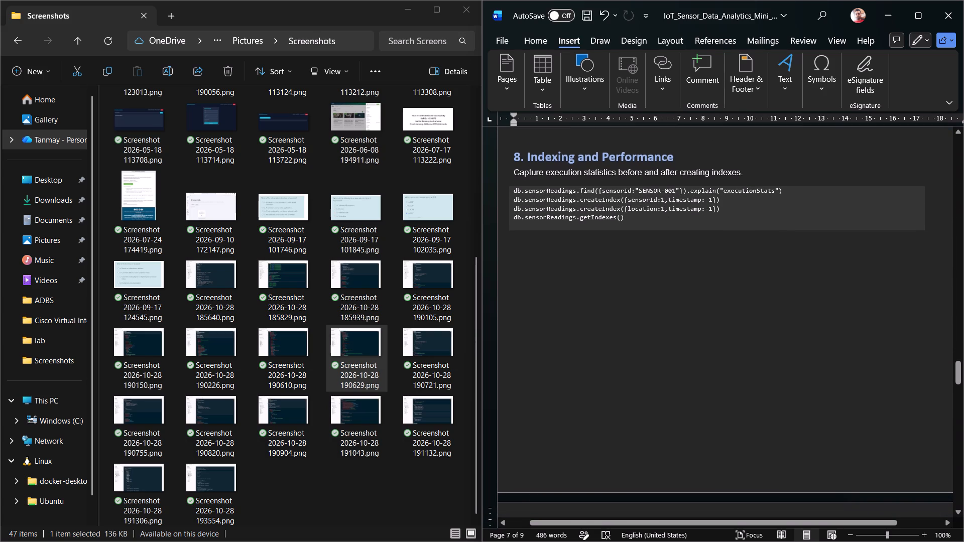
scroll(644, 243, down, 9)
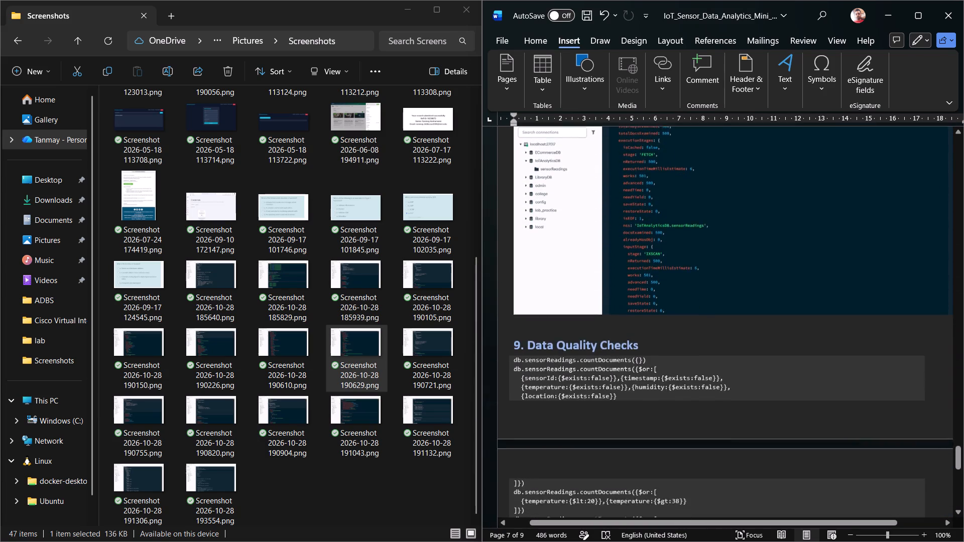
scroll(644, 243, down, 1)
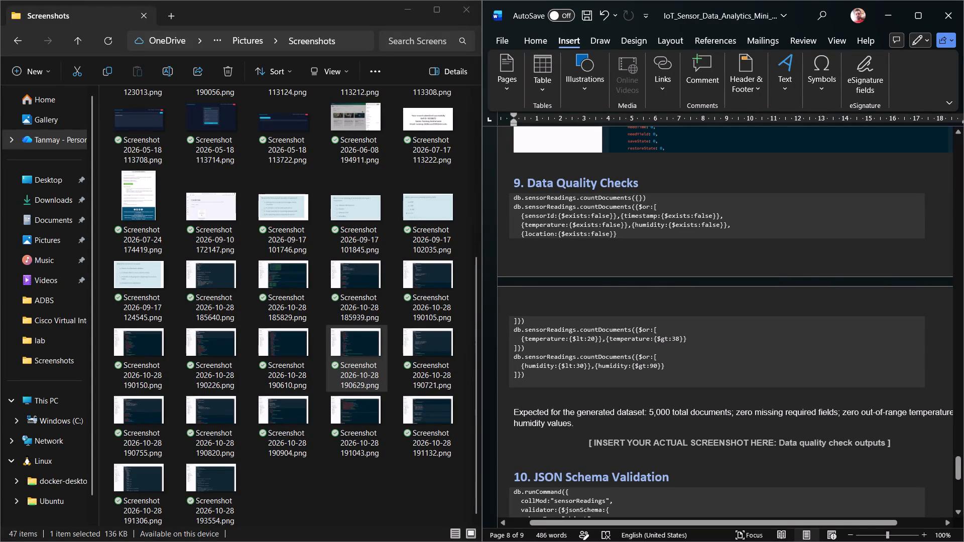
Insert a page break after the last section 8 screenshot and remove the blank line above the 9. Data Quality Checks heading.
click(642, 163)
scroll(916, 135, left, 2)
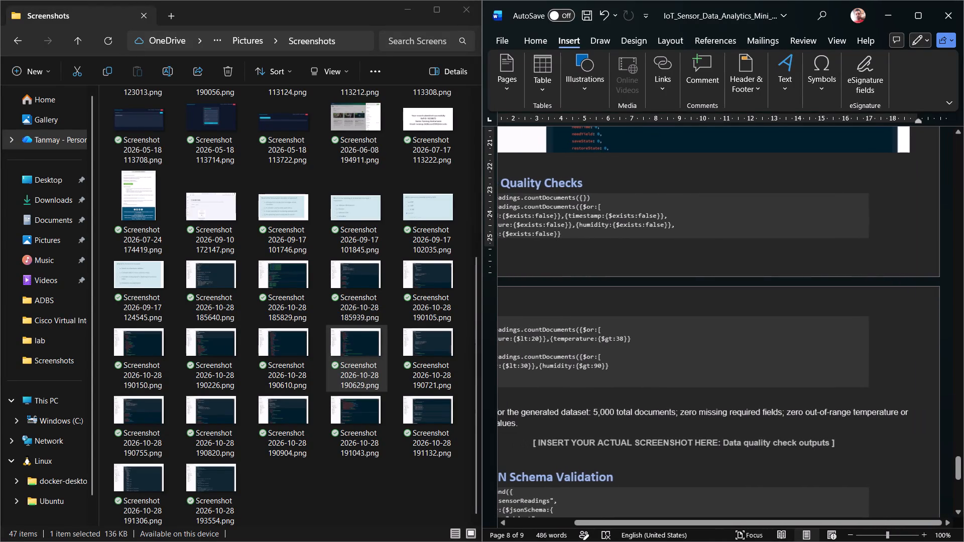
click(921, 145)
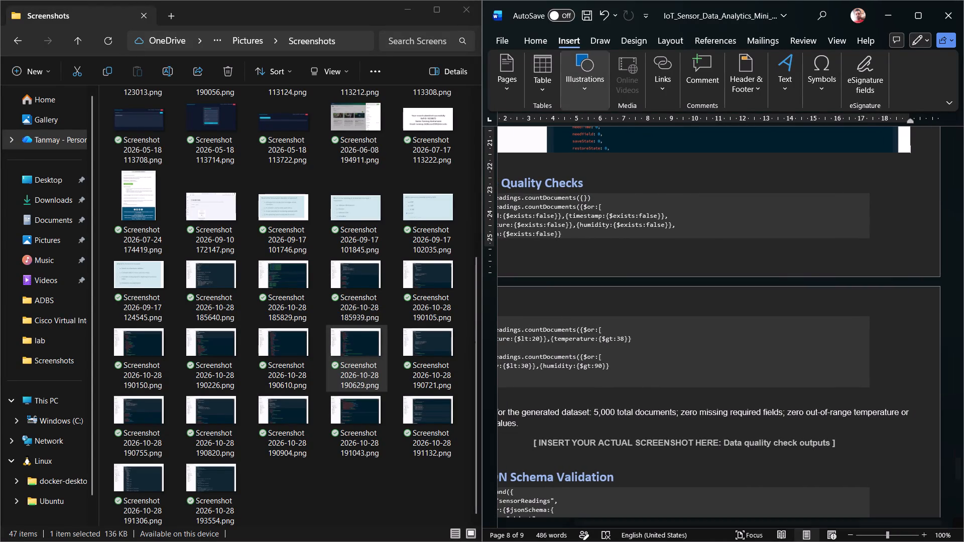
click(508, 89)
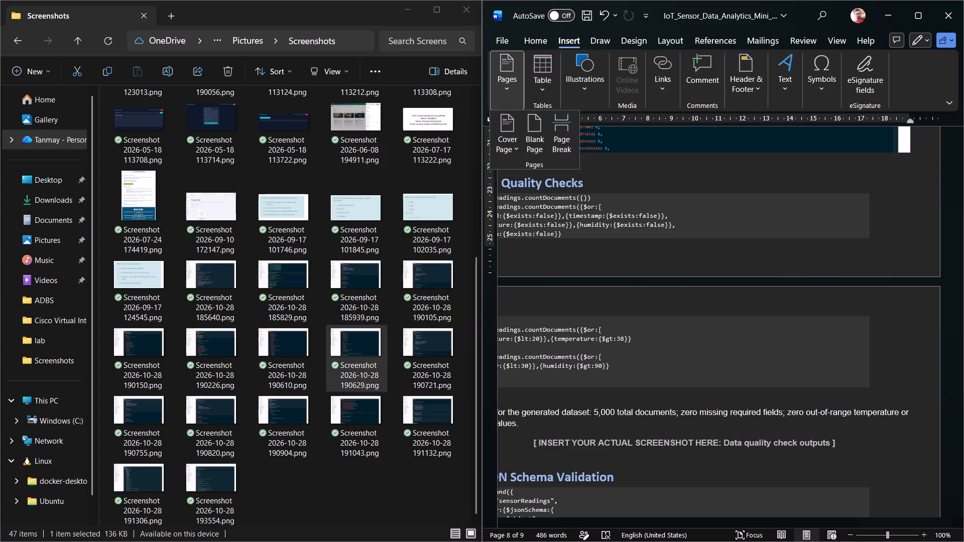
click(561, 125)
scroll(608, 254, down, 1)
click(561, 293)
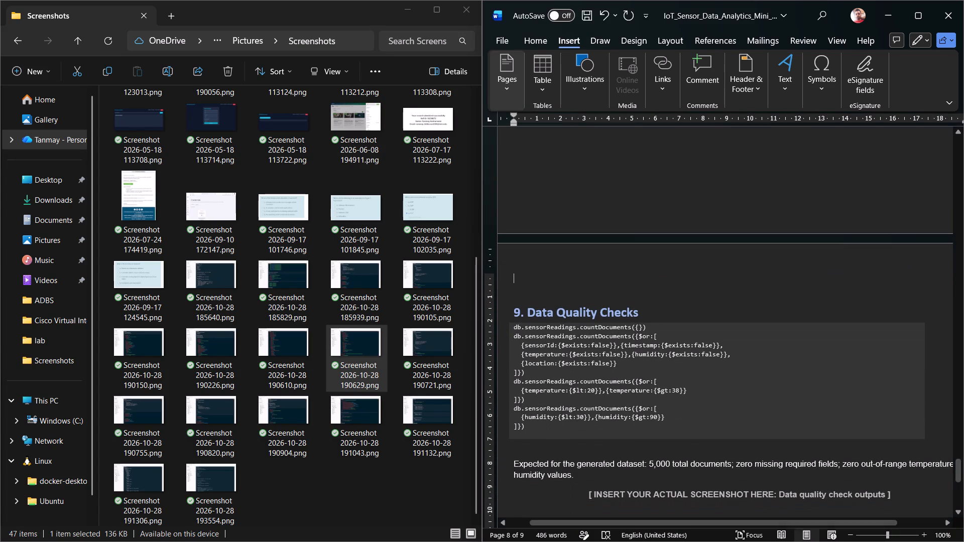
click(529, 290)
key(BackSpace)
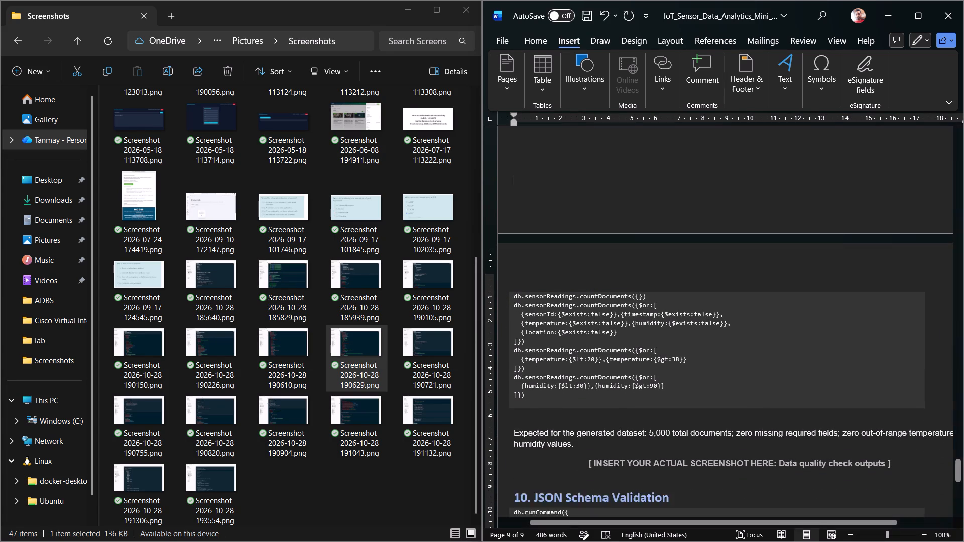
Remove the blank line between the section 9 code block and the "Expected for the generated dataset" paragraph.
scroll(529, 290, up, 1)
scroll(529, 290, down, 3)
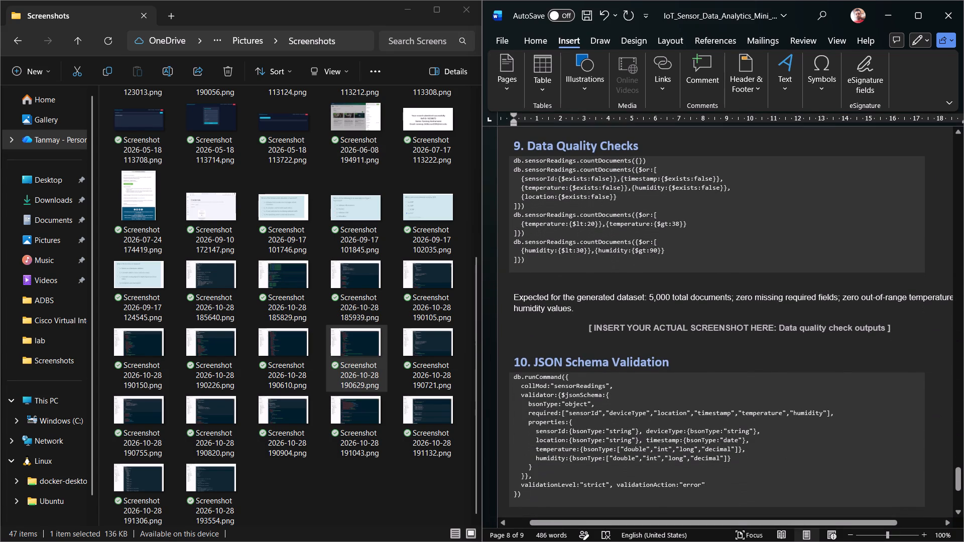
scroll(535, 287, up, 1)
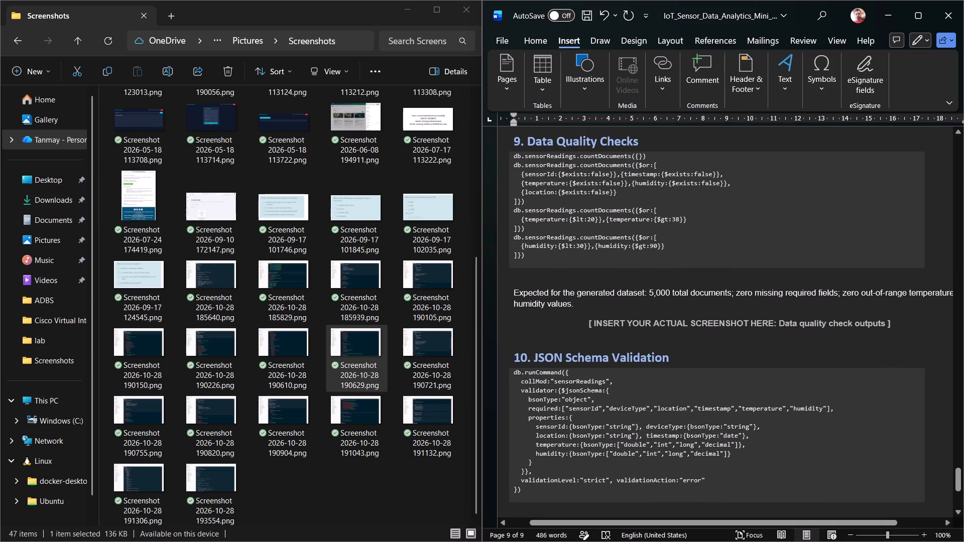
click(513, 291)
key(BackSpace)
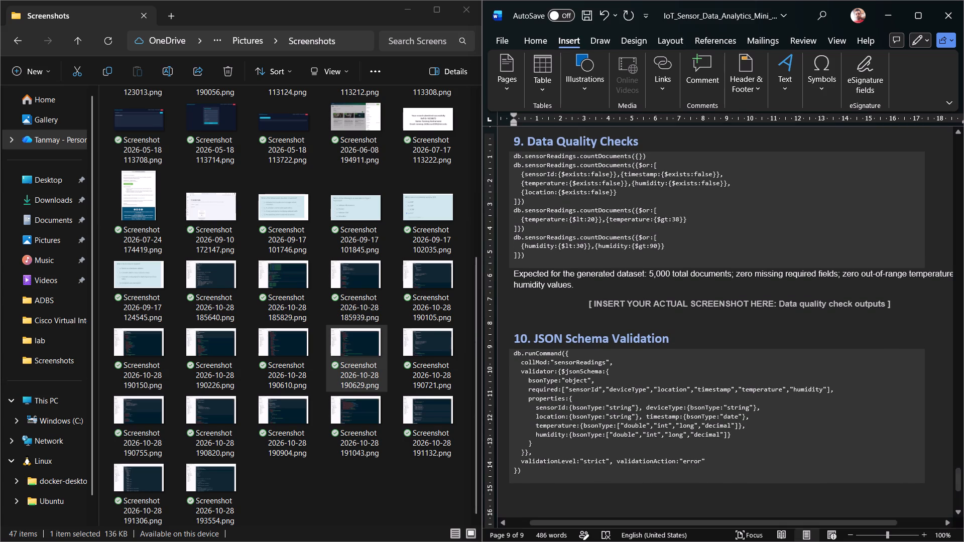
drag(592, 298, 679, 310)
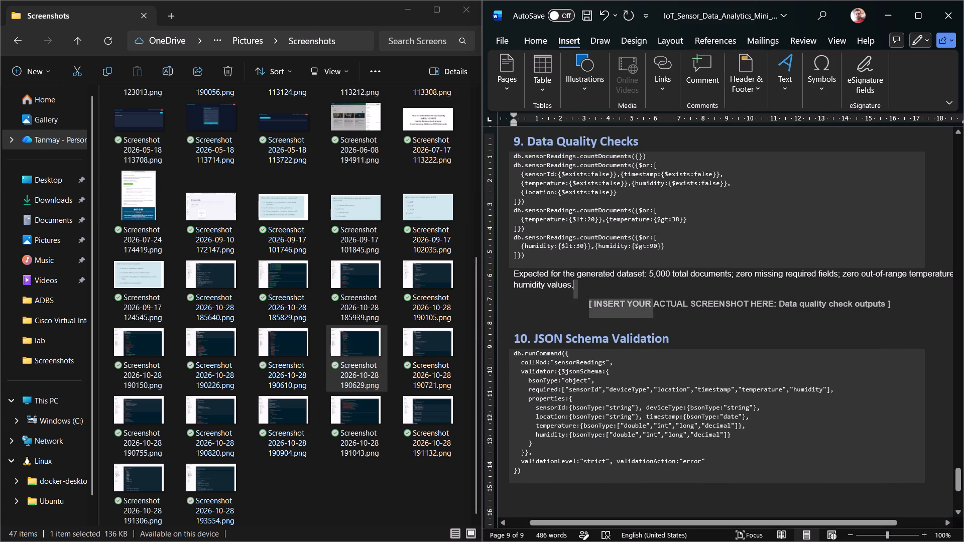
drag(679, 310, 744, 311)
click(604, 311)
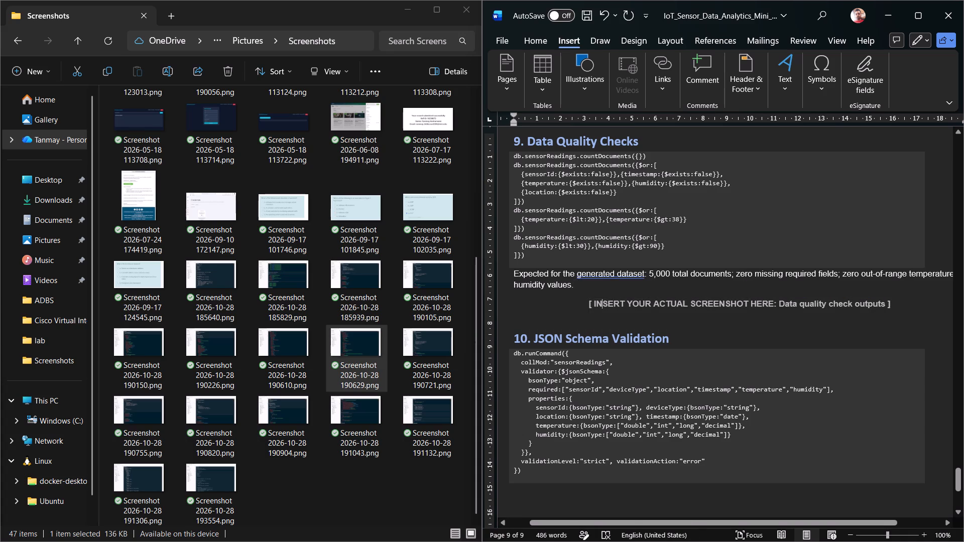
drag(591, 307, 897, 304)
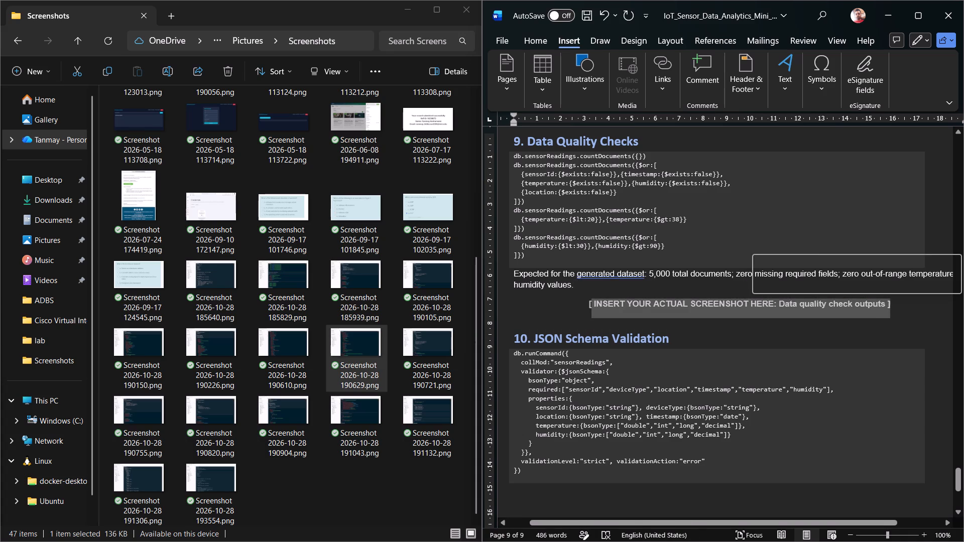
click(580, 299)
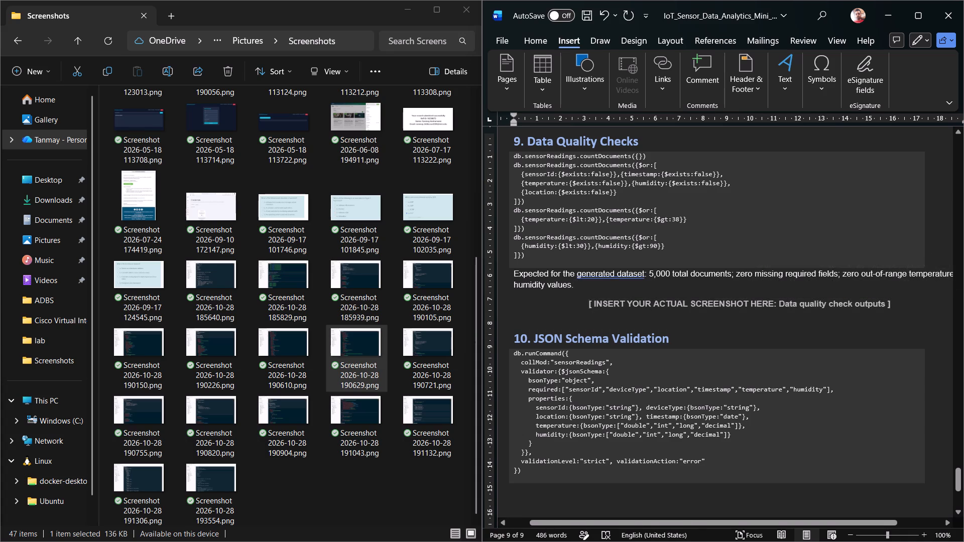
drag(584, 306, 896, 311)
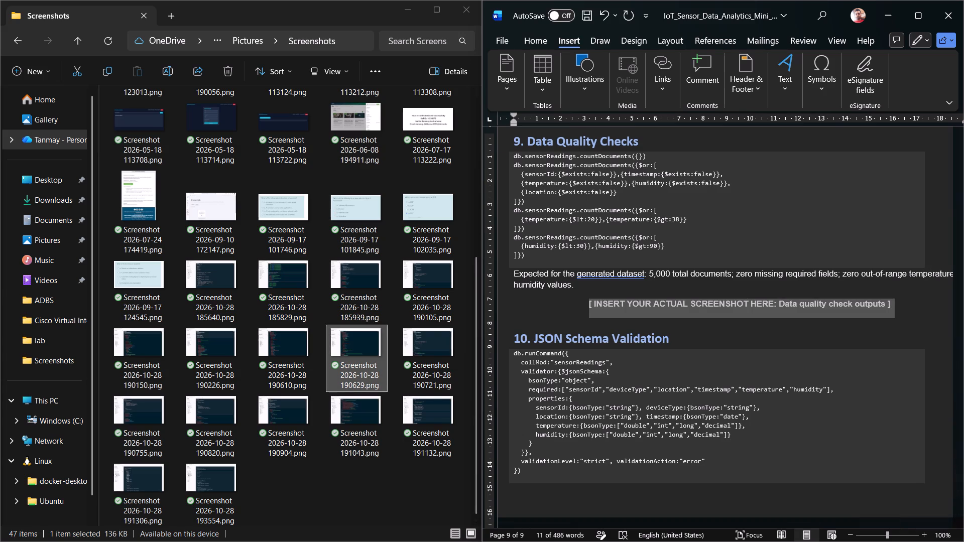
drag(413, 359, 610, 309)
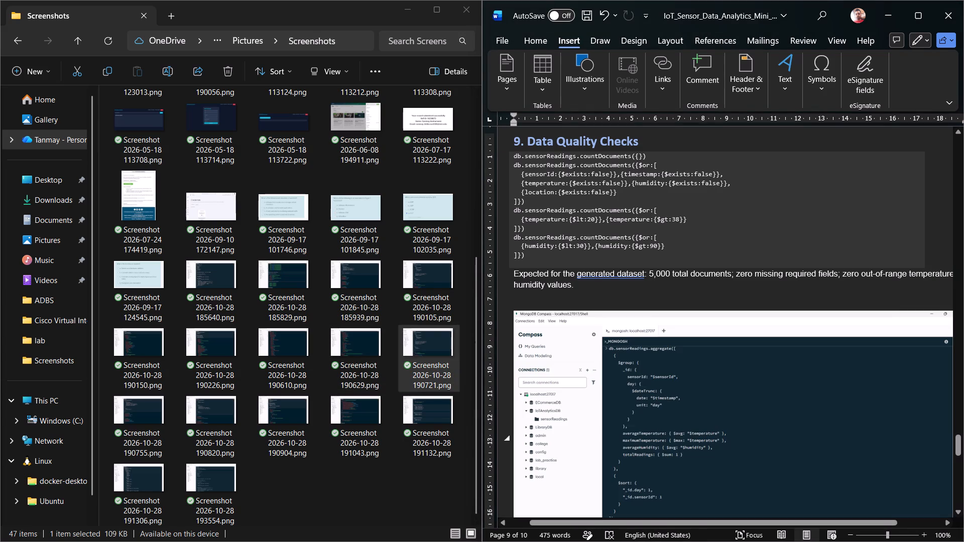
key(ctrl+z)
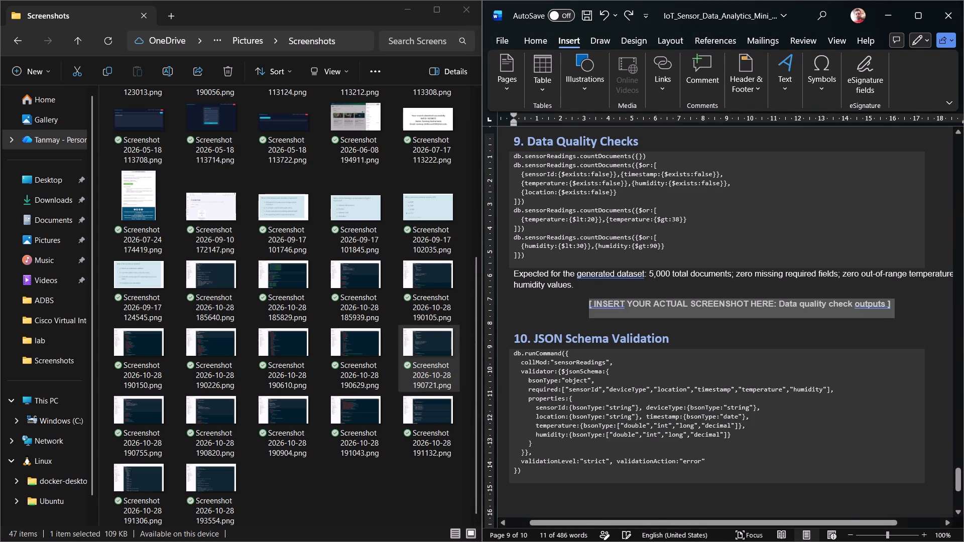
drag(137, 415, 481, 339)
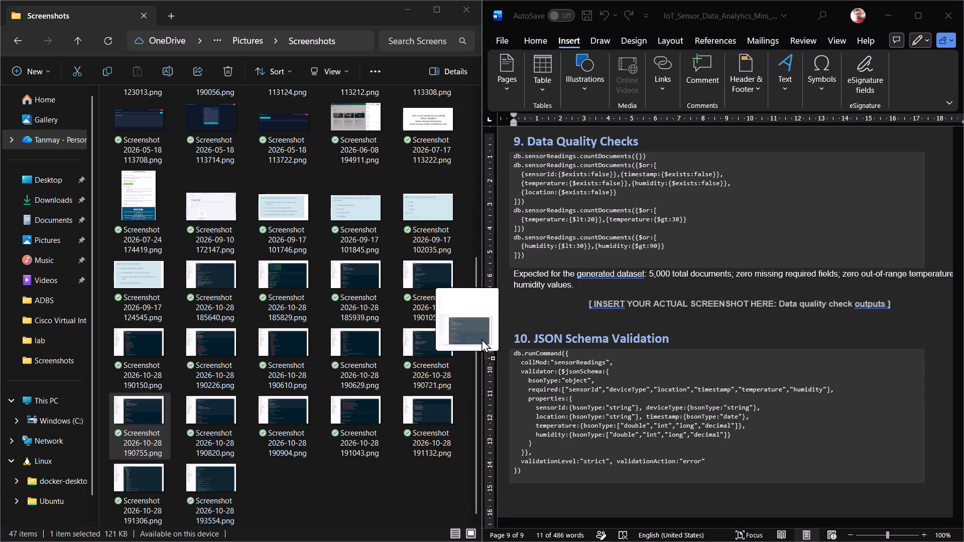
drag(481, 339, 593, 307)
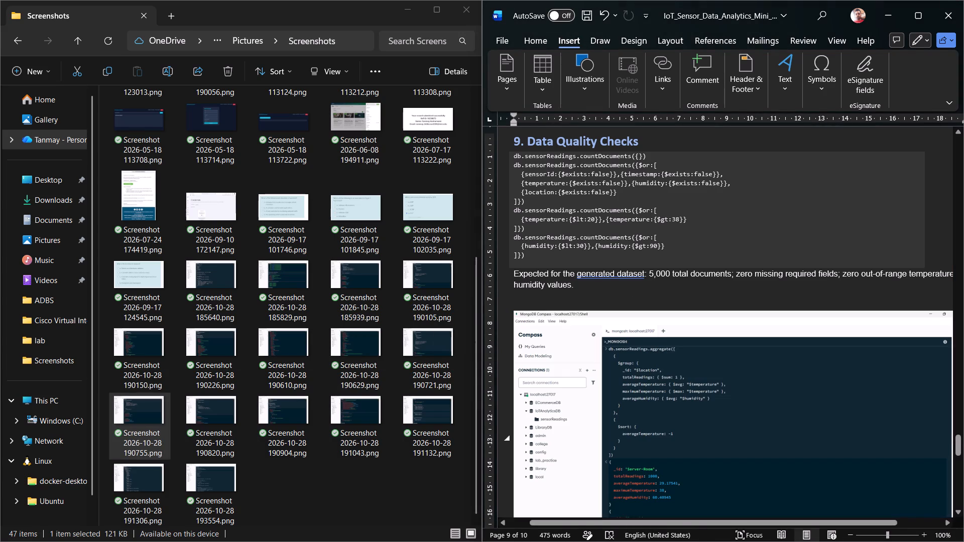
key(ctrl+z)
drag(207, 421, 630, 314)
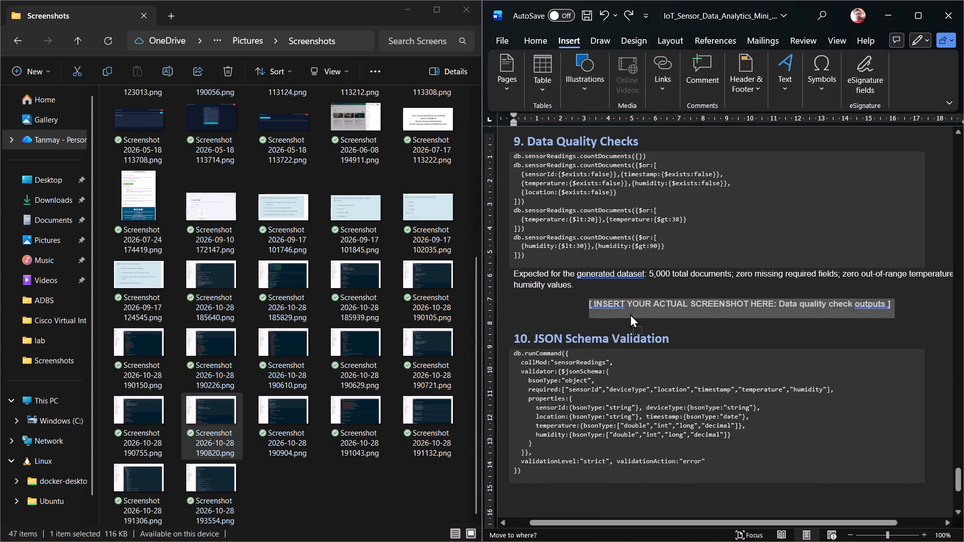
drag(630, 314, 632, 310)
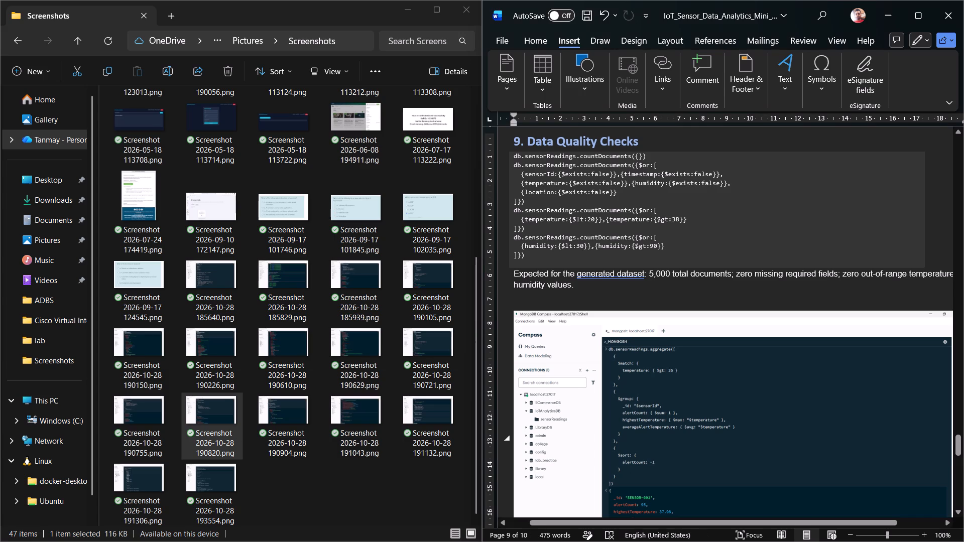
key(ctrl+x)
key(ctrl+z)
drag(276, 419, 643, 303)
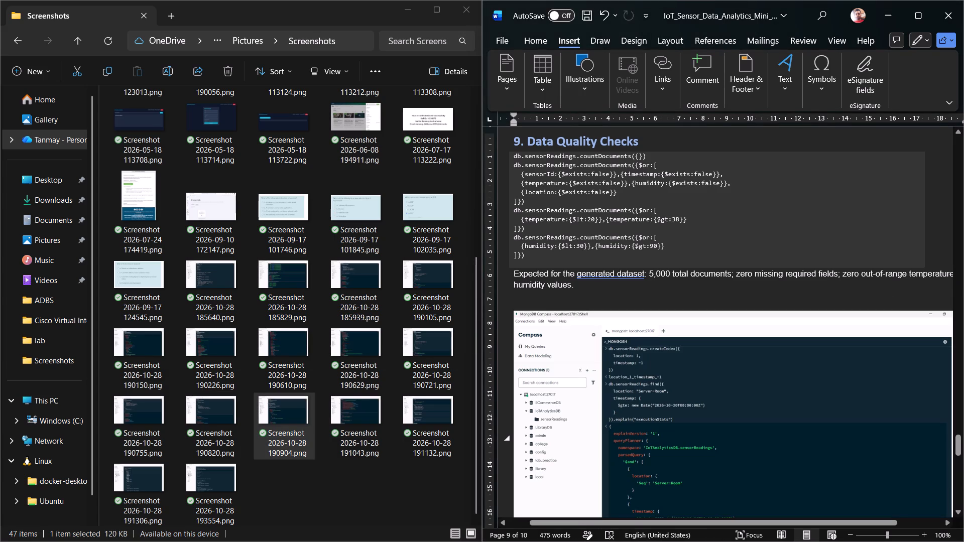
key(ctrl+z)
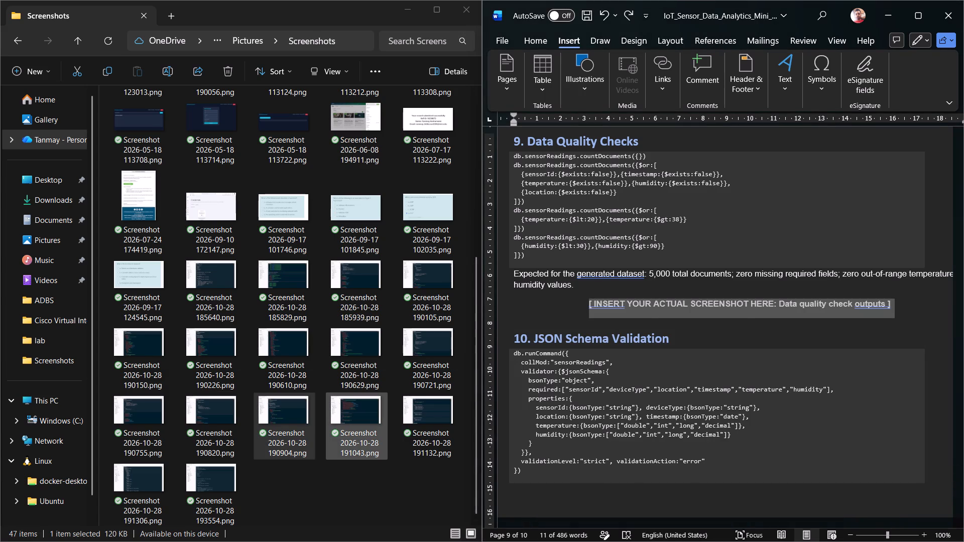
drag(348, 418, 646, 299)
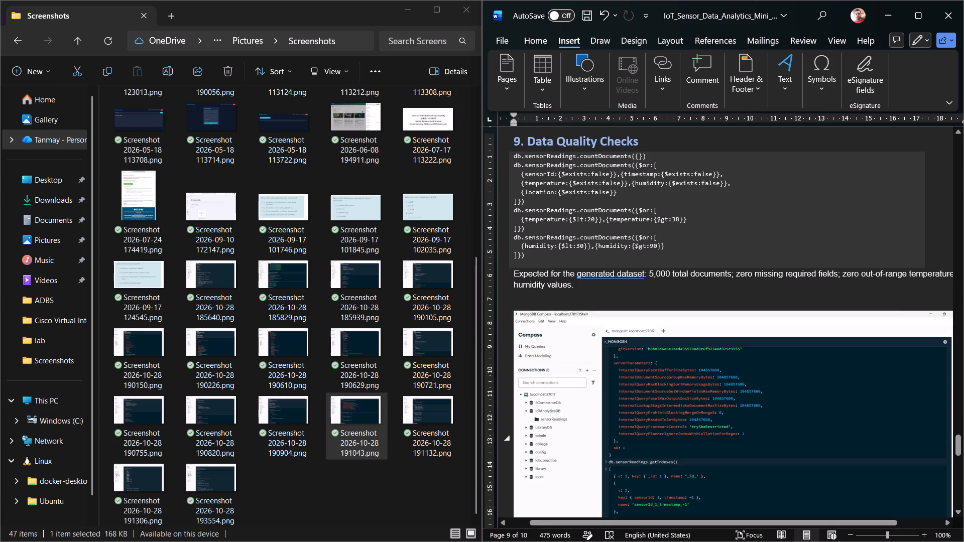
key(ctrl+z)
drag(423, 420, 605, 310)
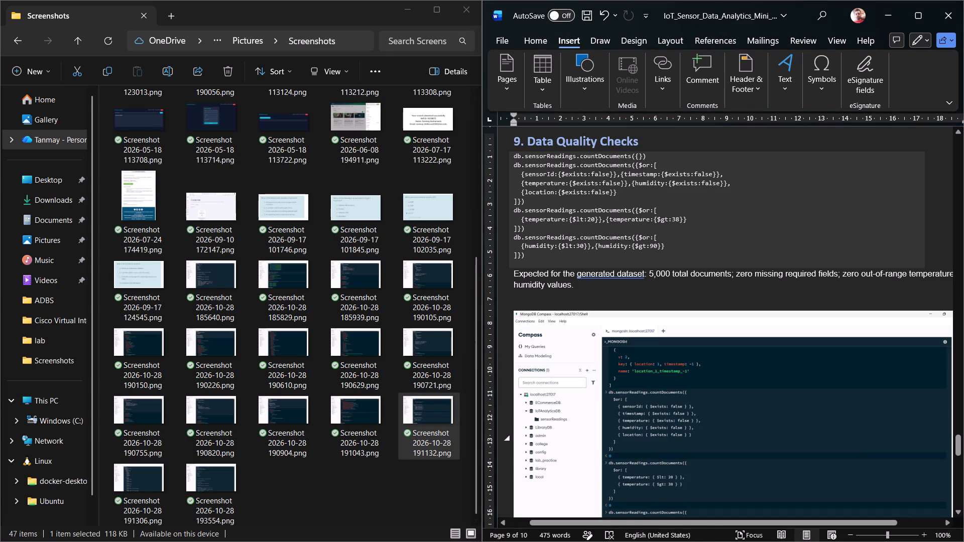
Add a blank line between the section 9 screenshot and the 10. JSON Schema Validation heading.
scroll(605, 310, down, 1)
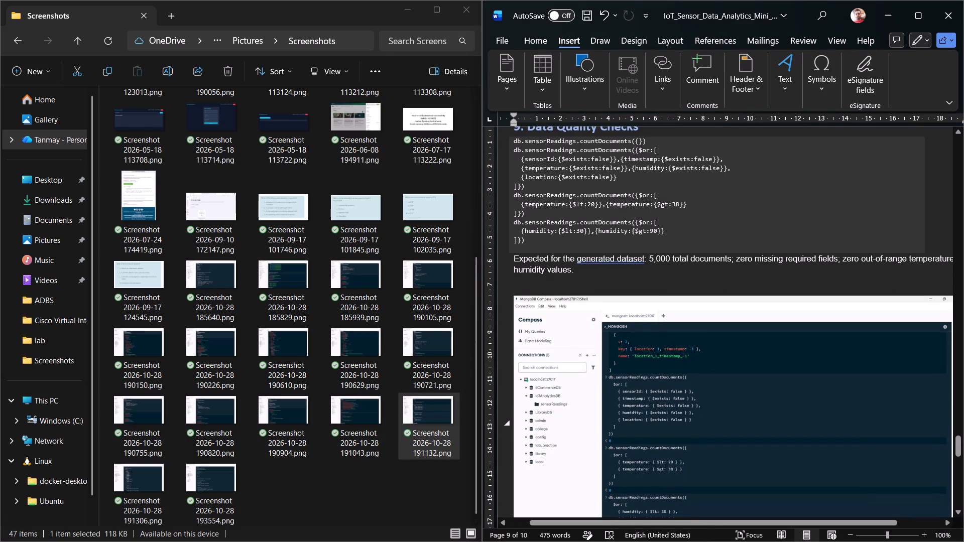
scroll(605, 310, down, 3)
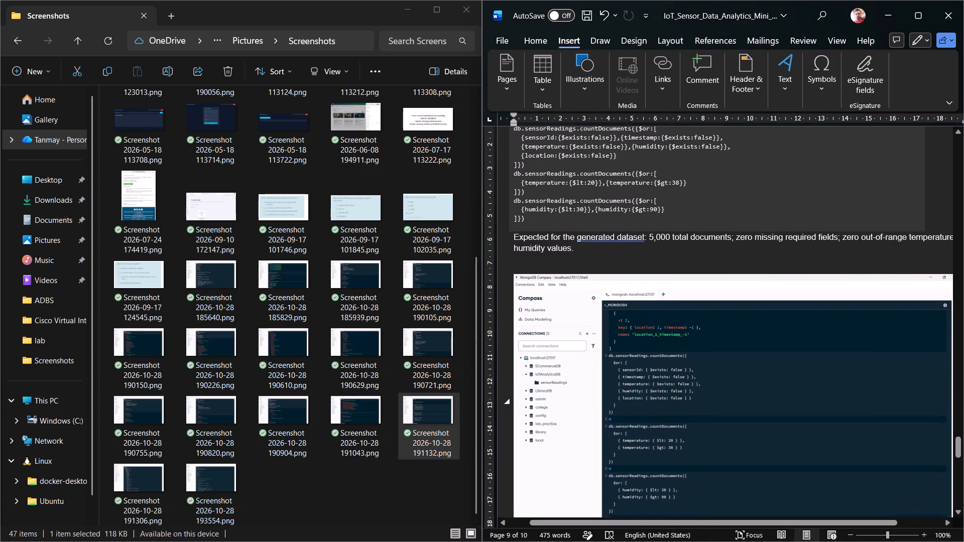
scroll(605, 310, down, 1)
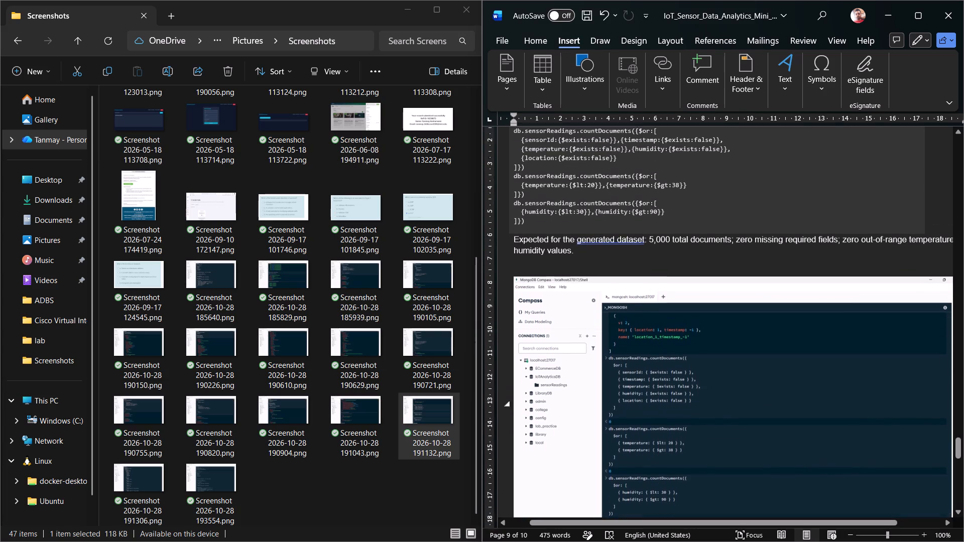
scroll(605, 310, down, 2)
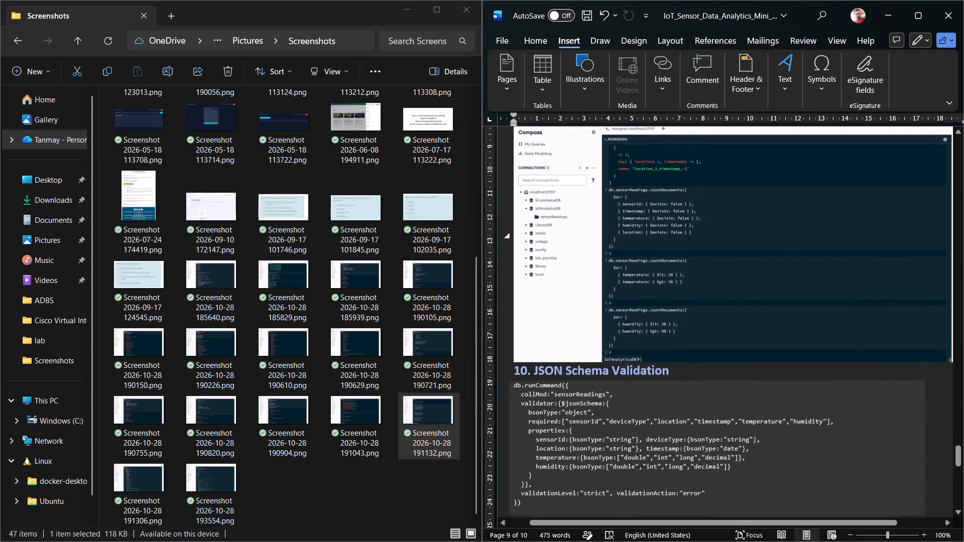
scroll(605, 310, down, 1)
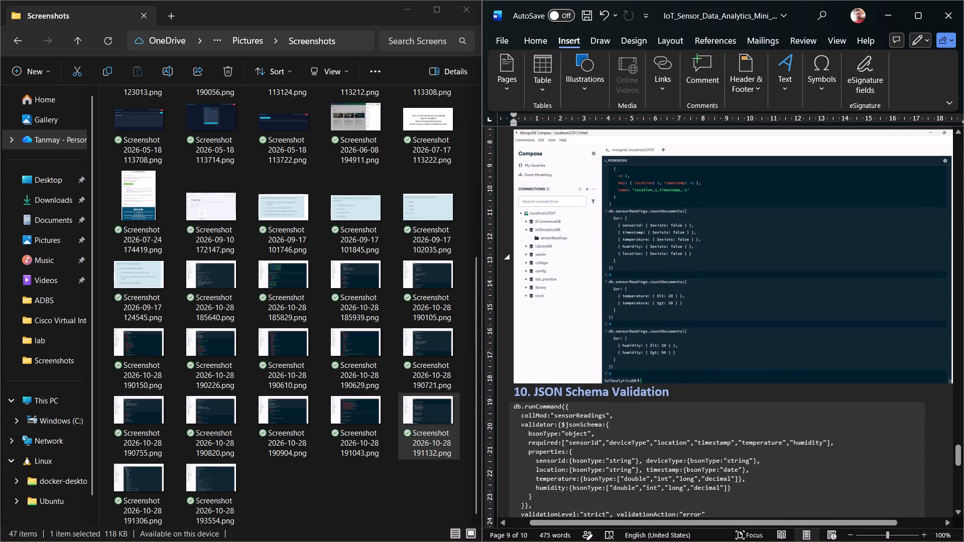
scroll(605, 310, down, 1)
scroll(686, 305, left, 1)
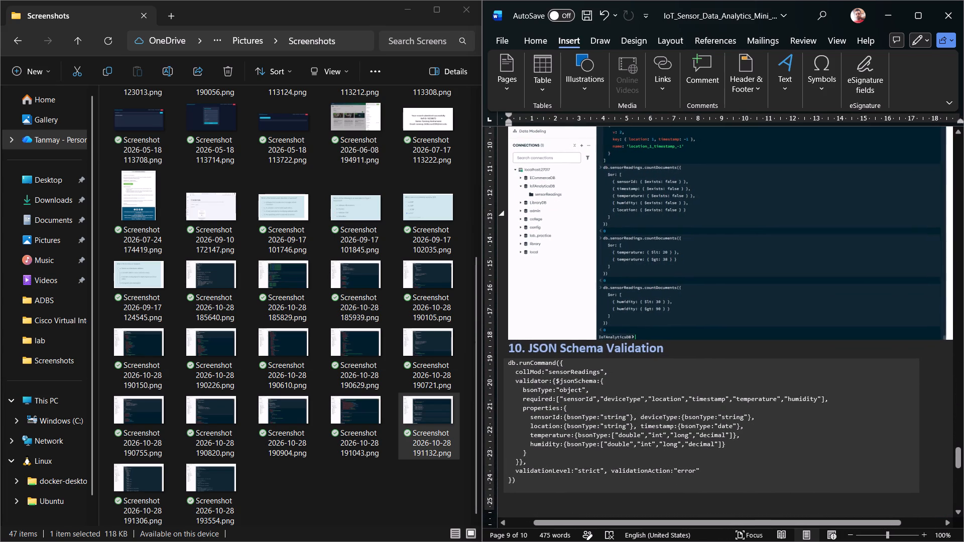
scroll(686, 305, left, 1)
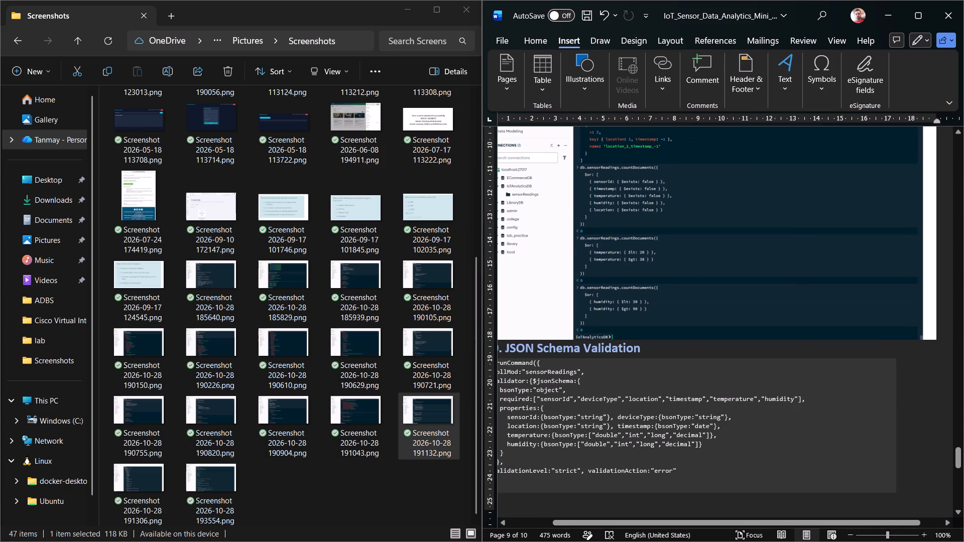
click(944, 314)
key(Return)
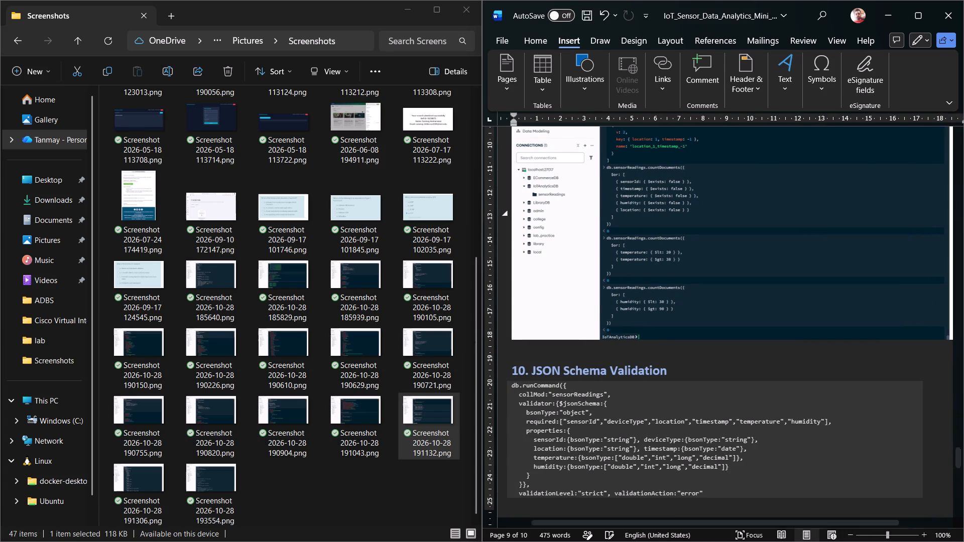
scroll(786, 344, down, 1)
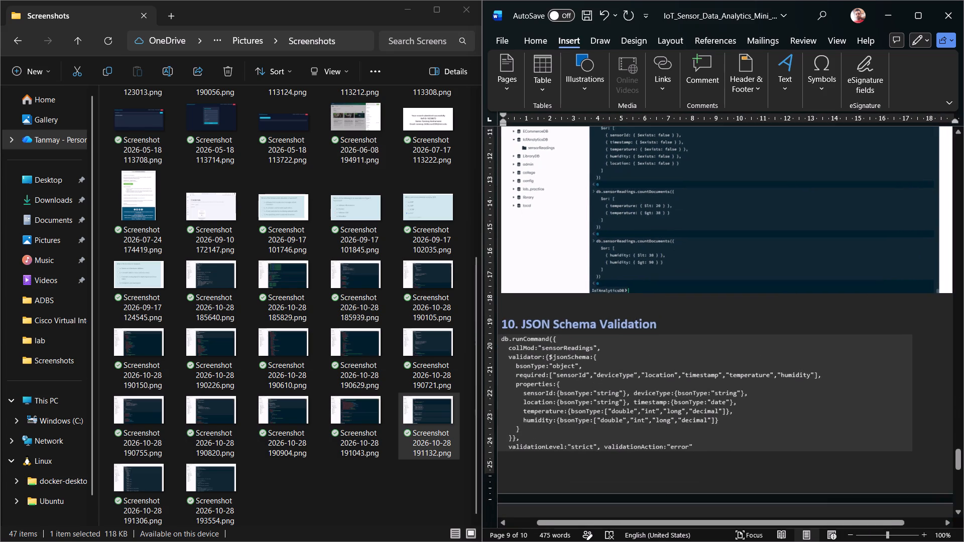
scroll(786, 344, down, 1)
click(651, 263)
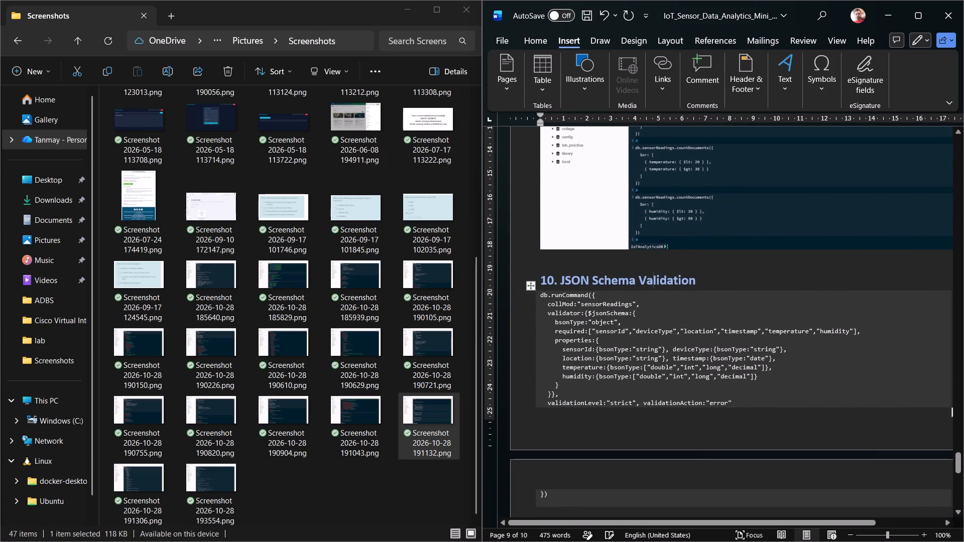
scroll(745, 291, down, 3)
scroll(745, 291, up, 2)
scroll(745, 291, down, 4)
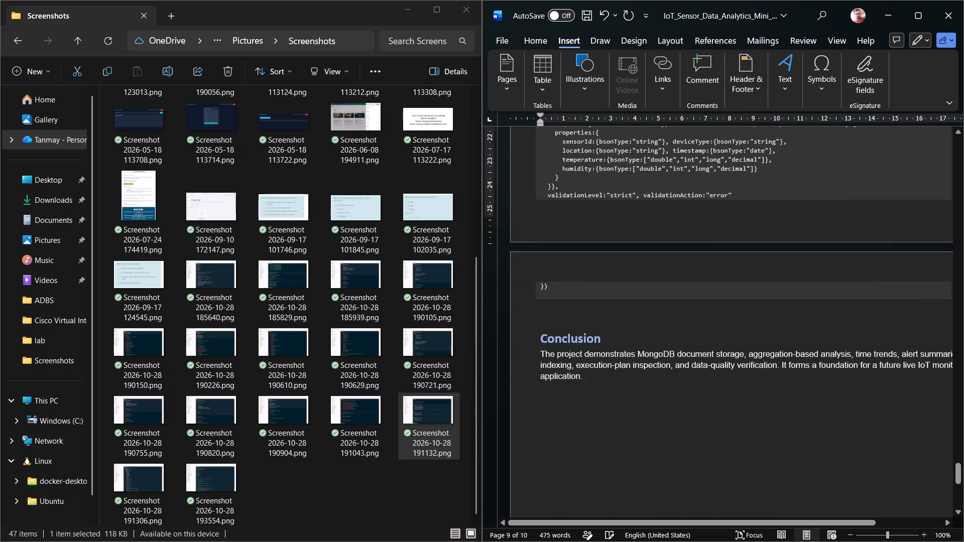
click(661, 268)
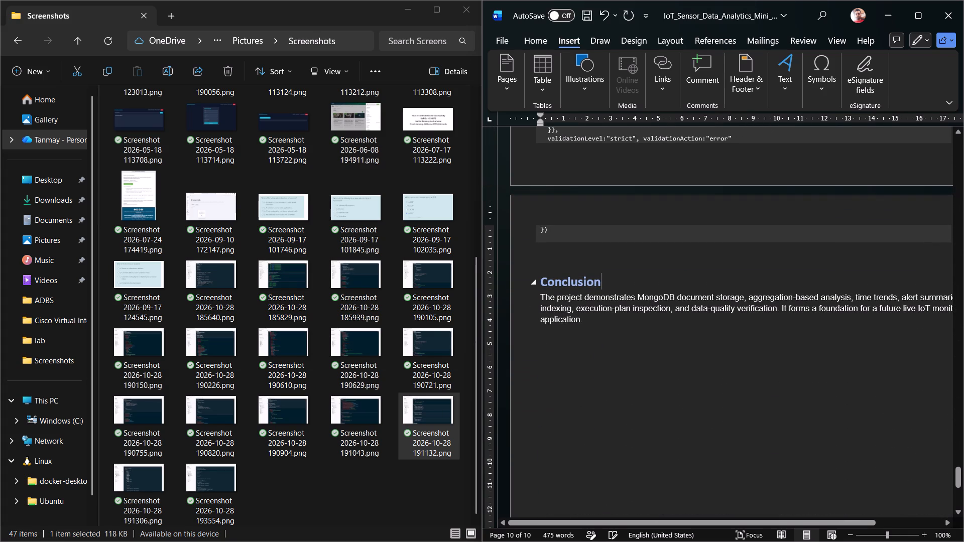
scroll(622, 258, left, 3)
click(831, 256)
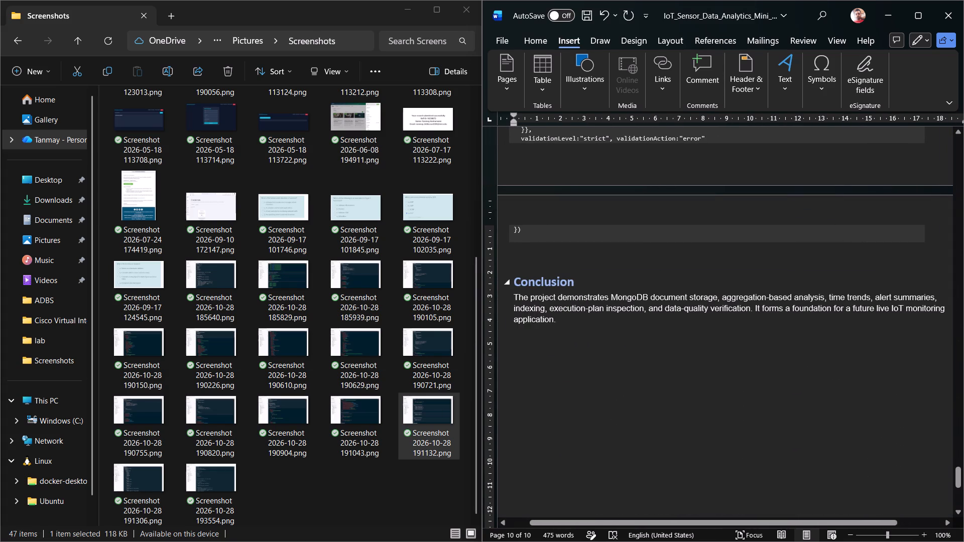
drag(153, 483, 185, 472)
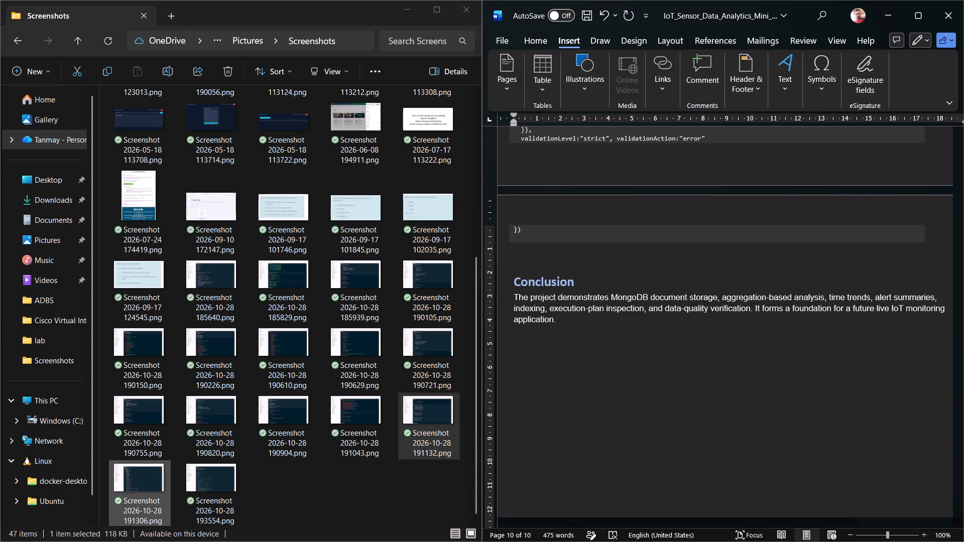
drag(185, 472, 664, 260)
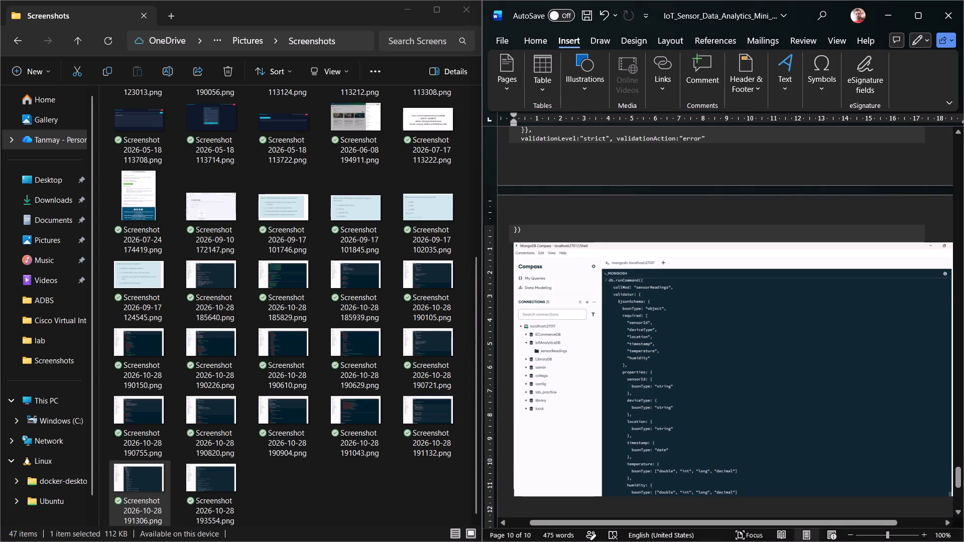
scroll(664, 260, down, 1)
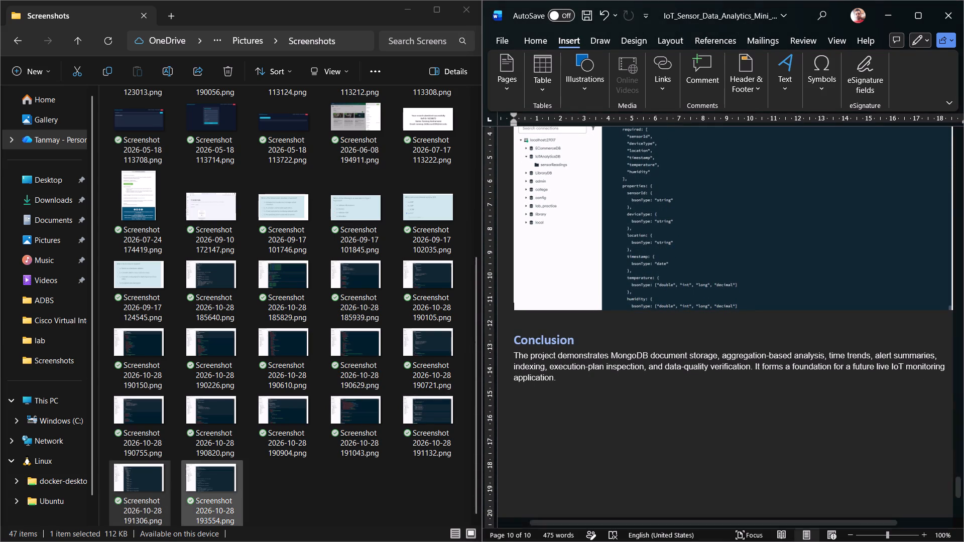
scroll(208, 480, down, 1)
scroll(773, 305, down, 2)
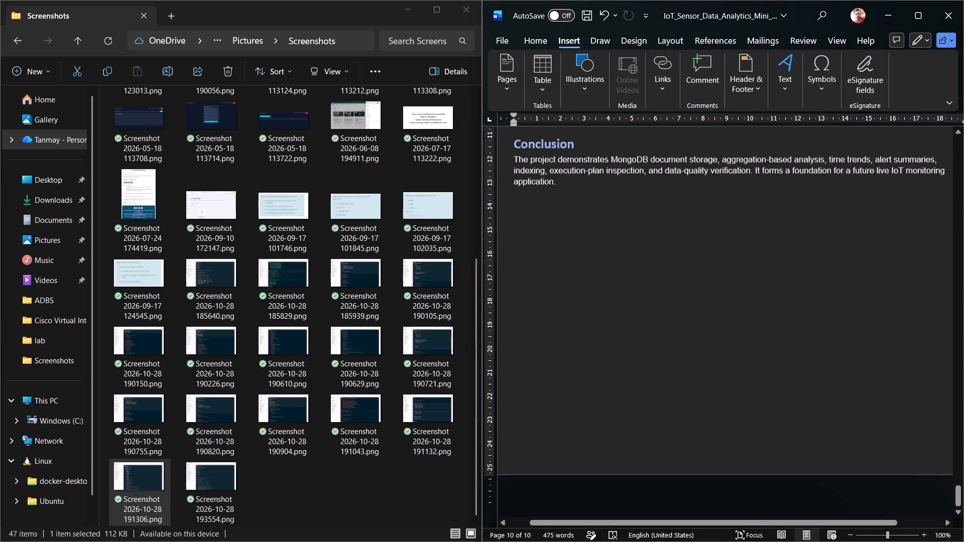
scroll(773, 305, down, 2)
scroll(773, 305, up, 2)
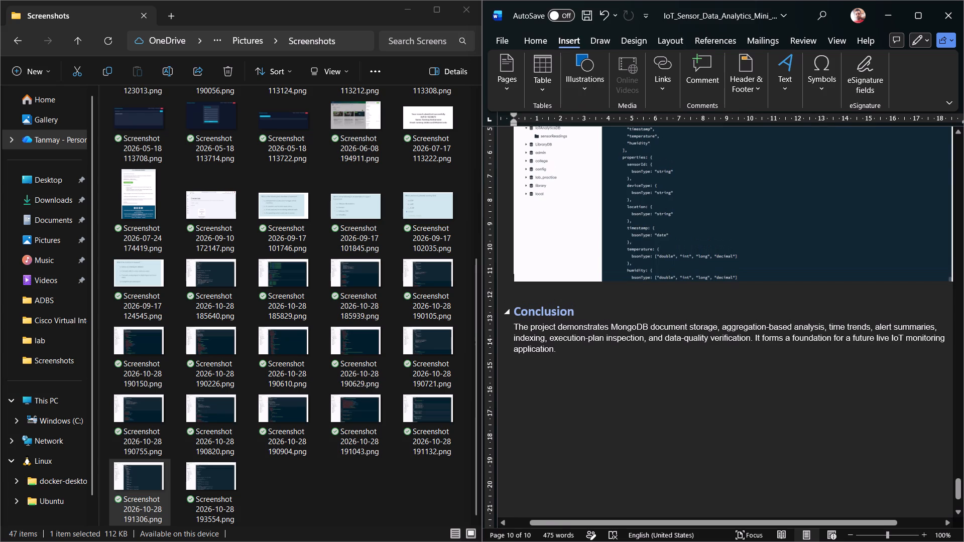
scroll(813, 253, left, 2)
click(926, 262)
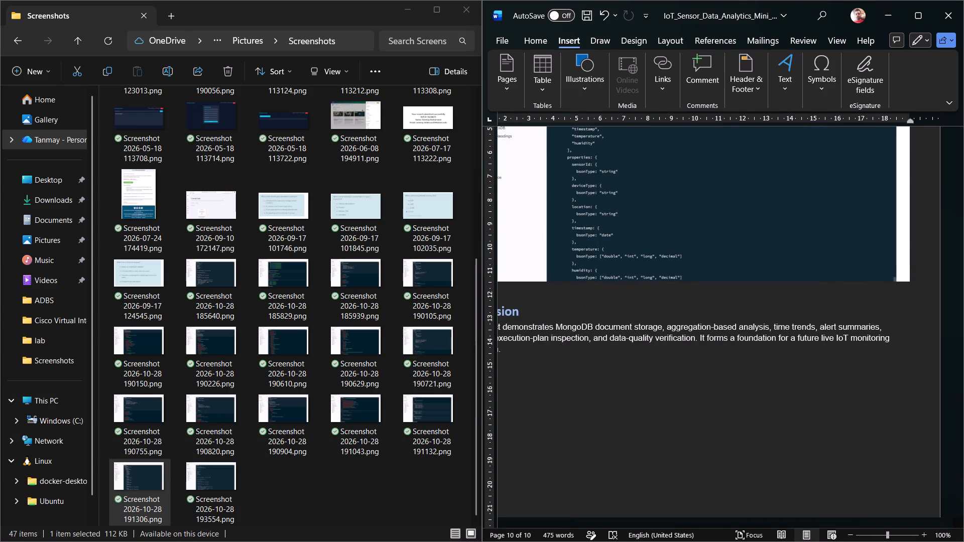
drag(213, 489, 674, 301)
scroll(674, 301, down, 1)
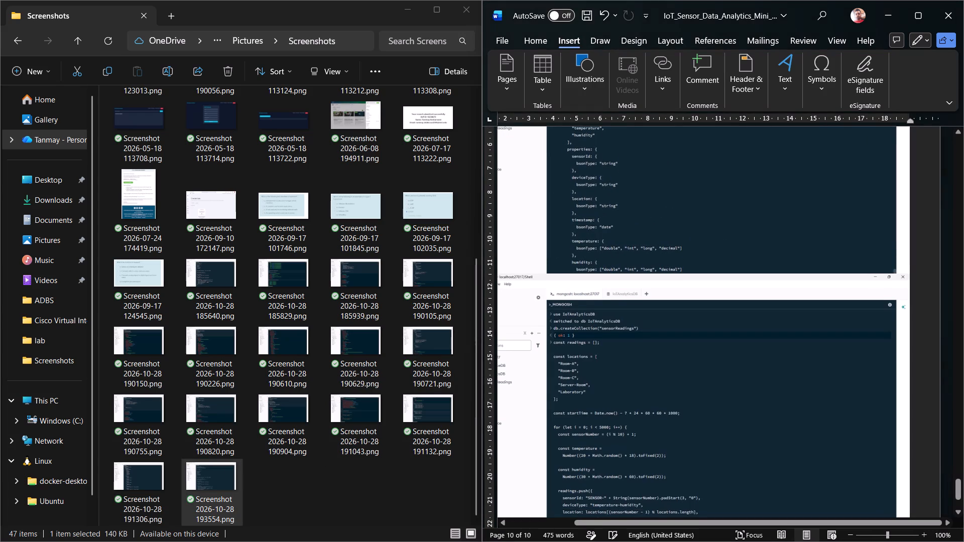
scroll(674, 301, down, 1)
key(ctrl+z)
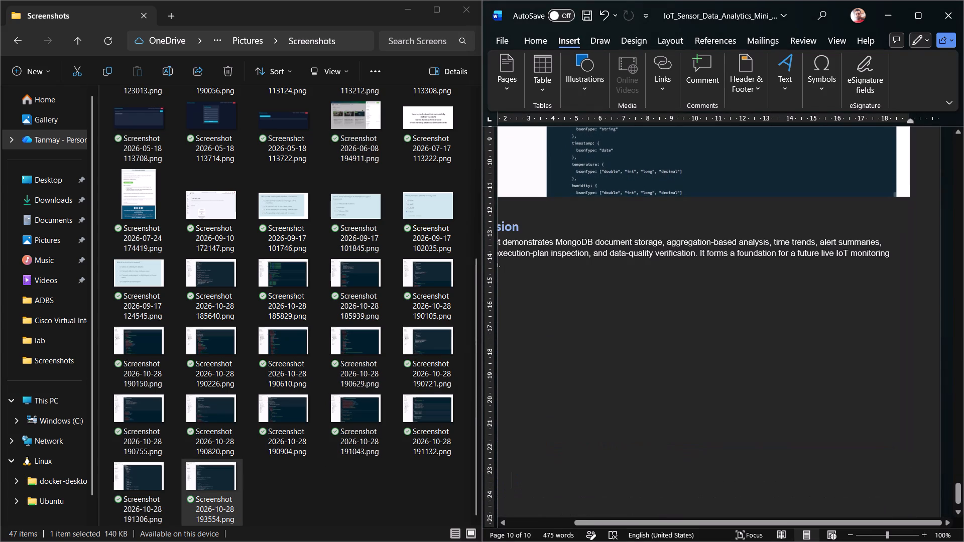
Review the report from the Conclusion back up to the cover page.
scroll(674, 301, right, 1)
scroll(674, 301, up, 4)
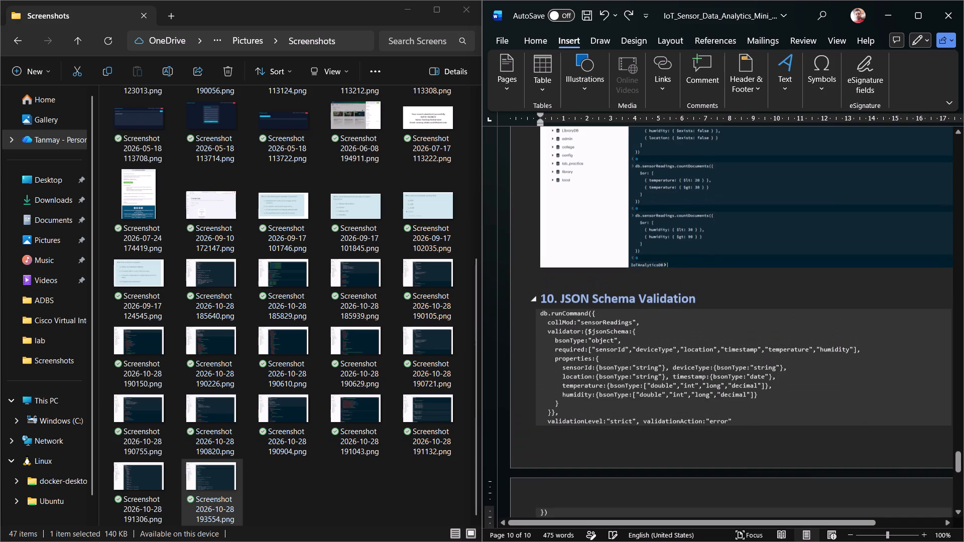
scroll(674, 301, up, 7)
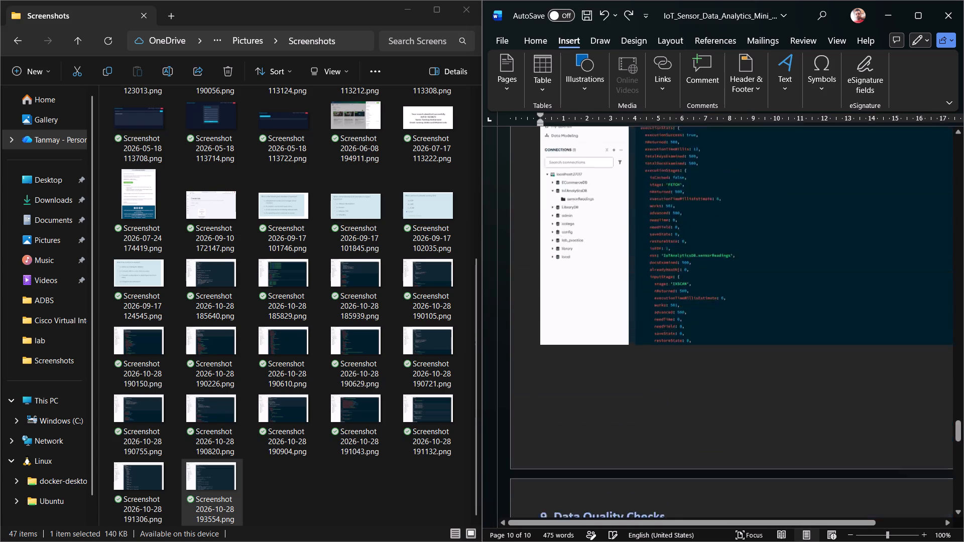
scroll(674, 301, up, 15)
scroll(674, 301, up, 7)
scroll(674, 301, down, 2)
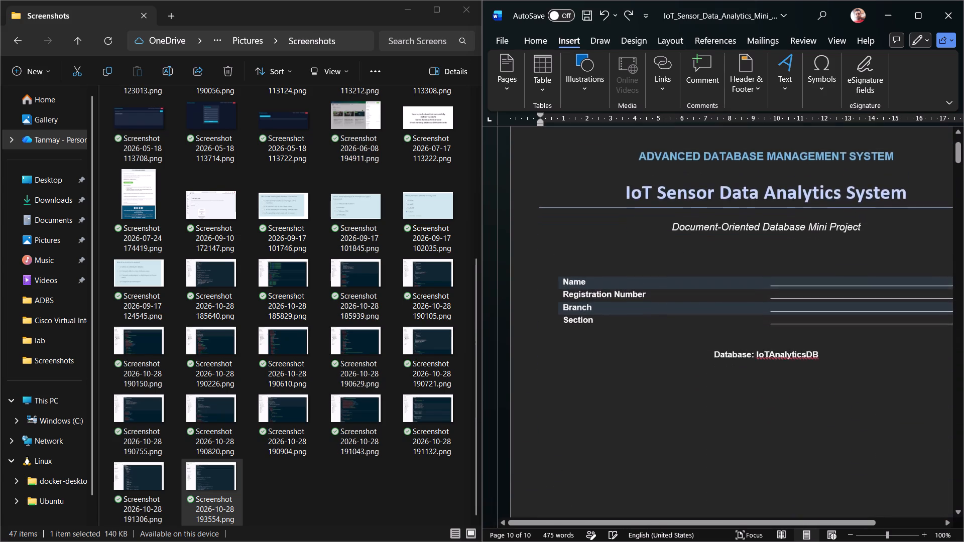
scroll(674, 301, down, 1)
click(441, 12)
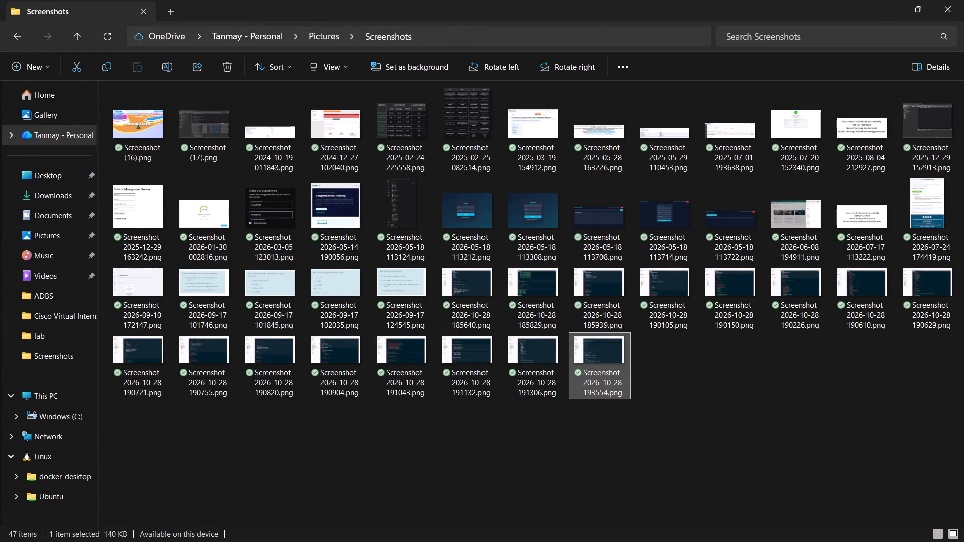
click(917, 8)
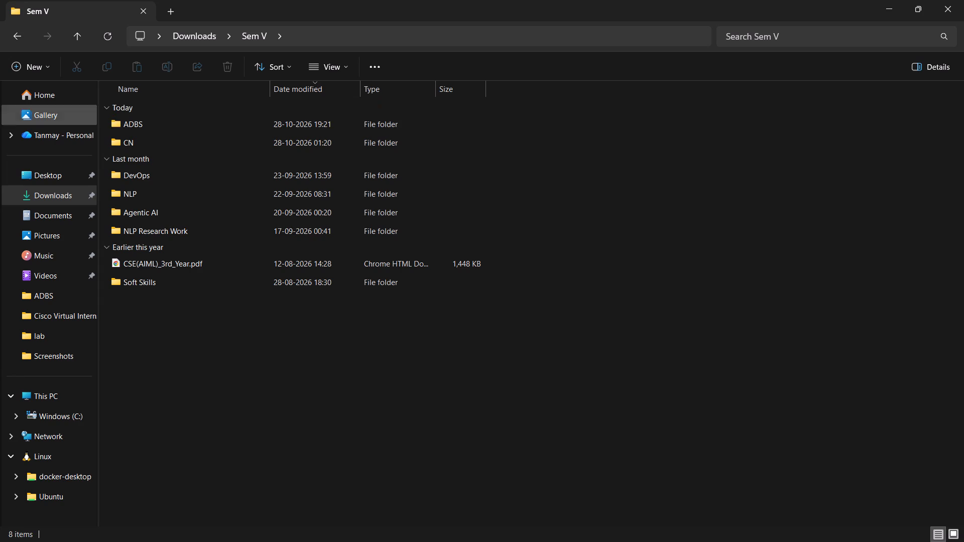
double_click(152, 123)
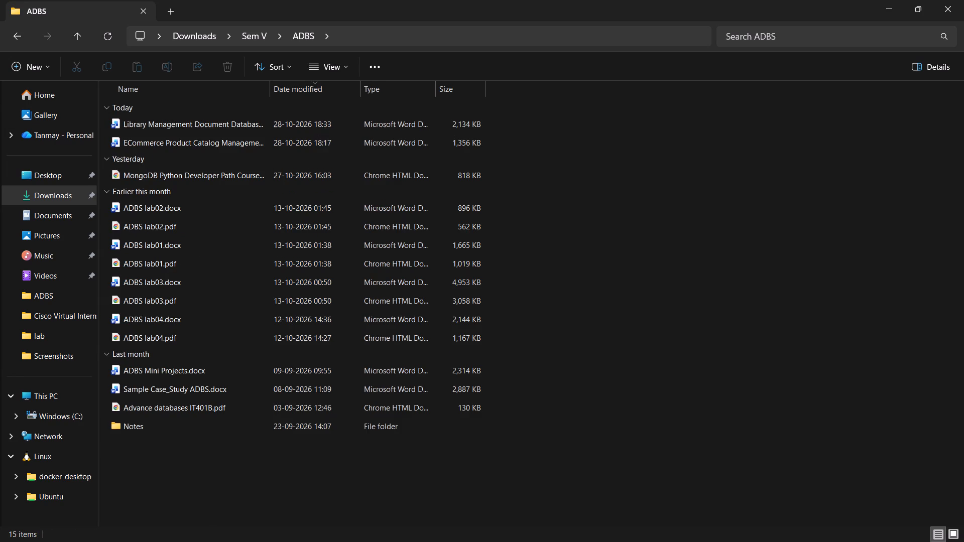
double_click(154, 140)
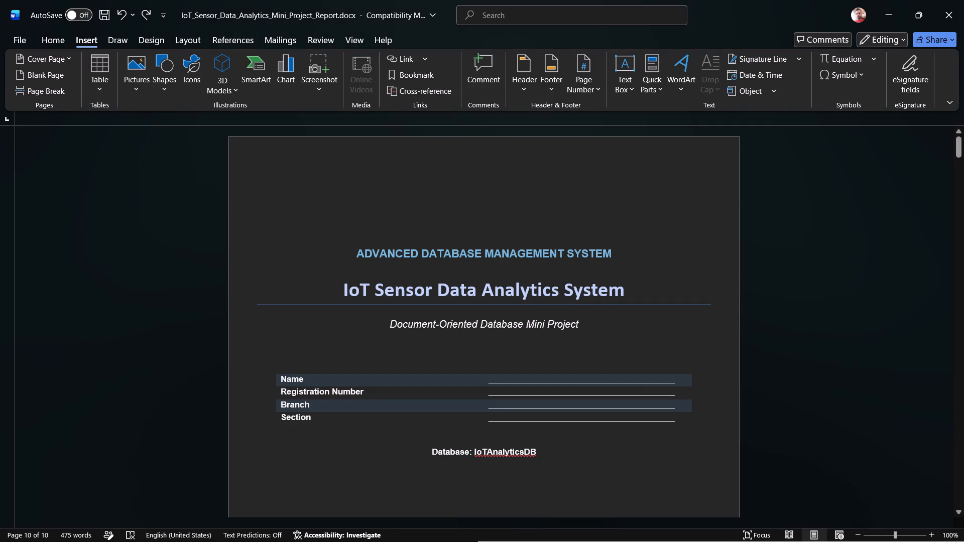
click(631, 289)
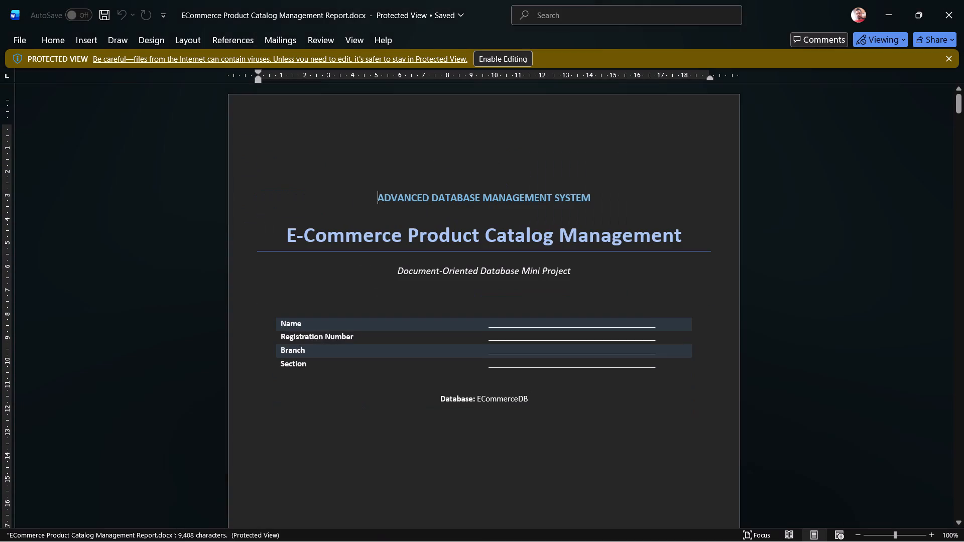
click(688, 233)
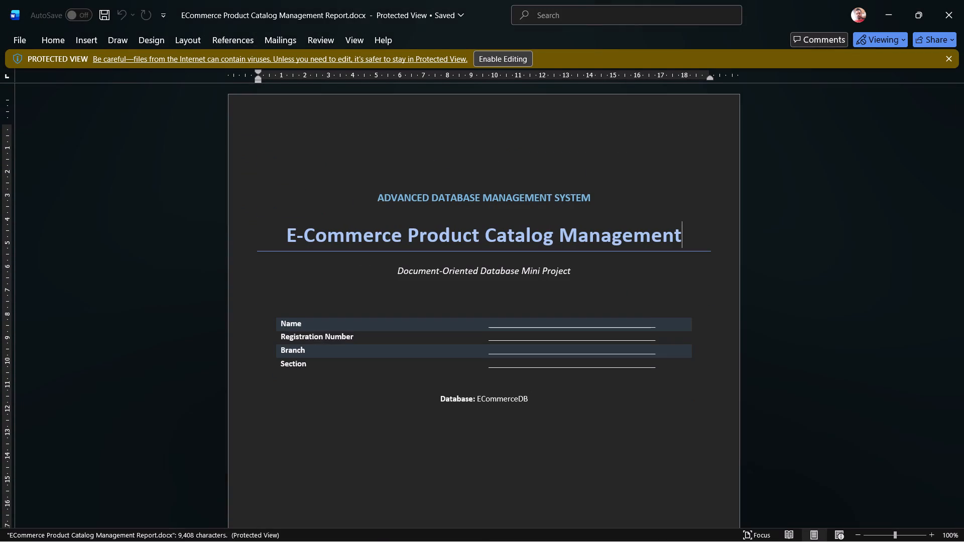
click(488, 62)
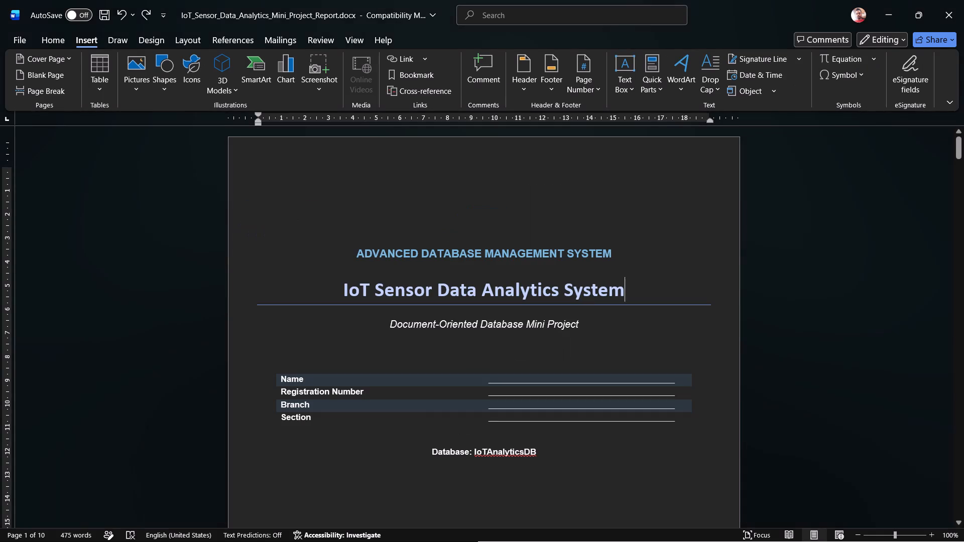
Change the font of the cover page line "ADVANCED DATABASE MANAGEMENT SYSTEM" to Calibri.
click(633, 243)
click(614, 250)
click(38, 35)
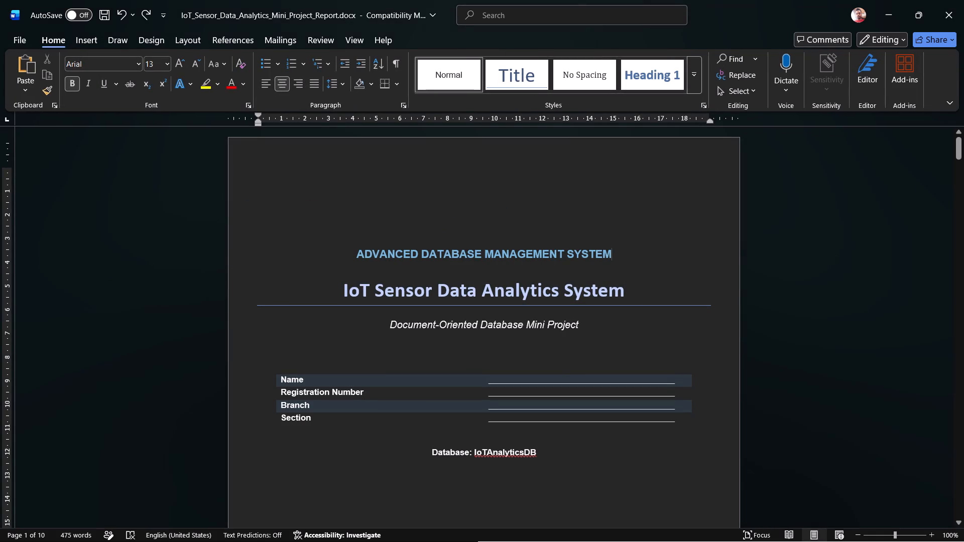
drag(629, 254, 444, 256)
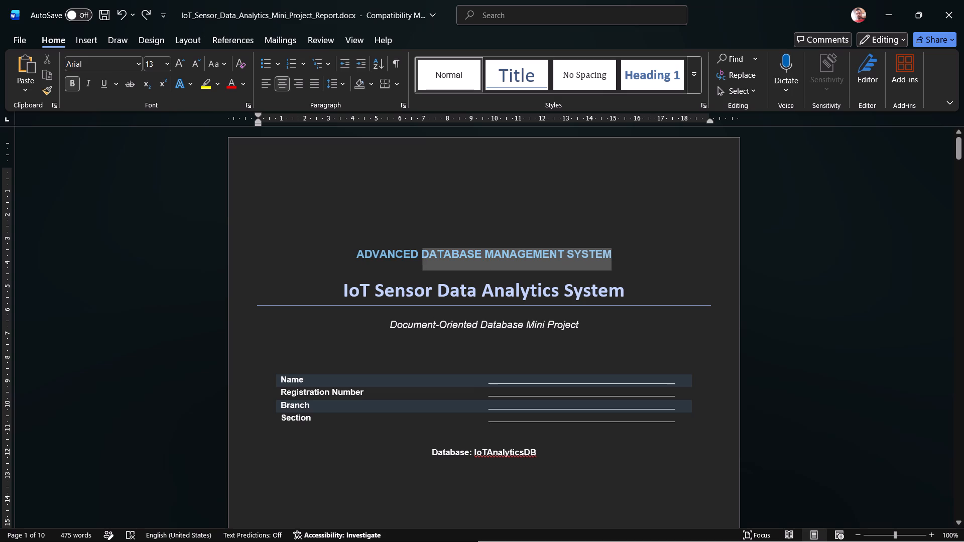
drag(444, 256, 368, 250)
click(130, 65)
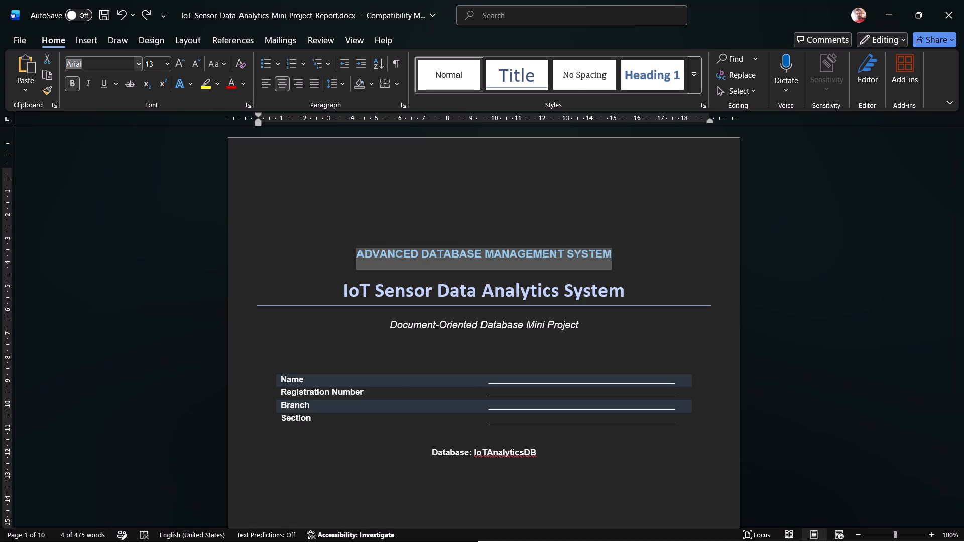
text(calibri)
key(Return)
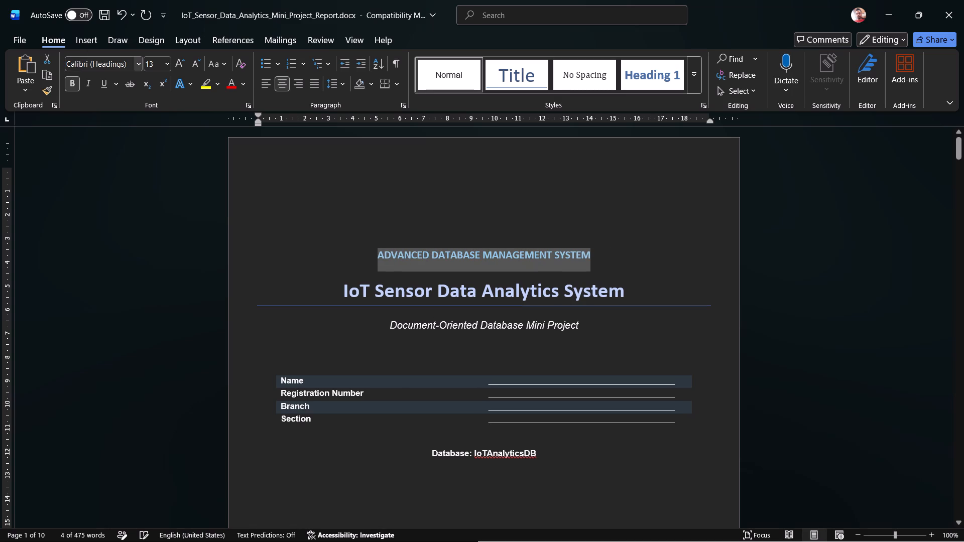
Remove one empty line above "ADVANCED DATABASE MANAGEMENT SYSTEM" on the cover page.
click(395, 195)
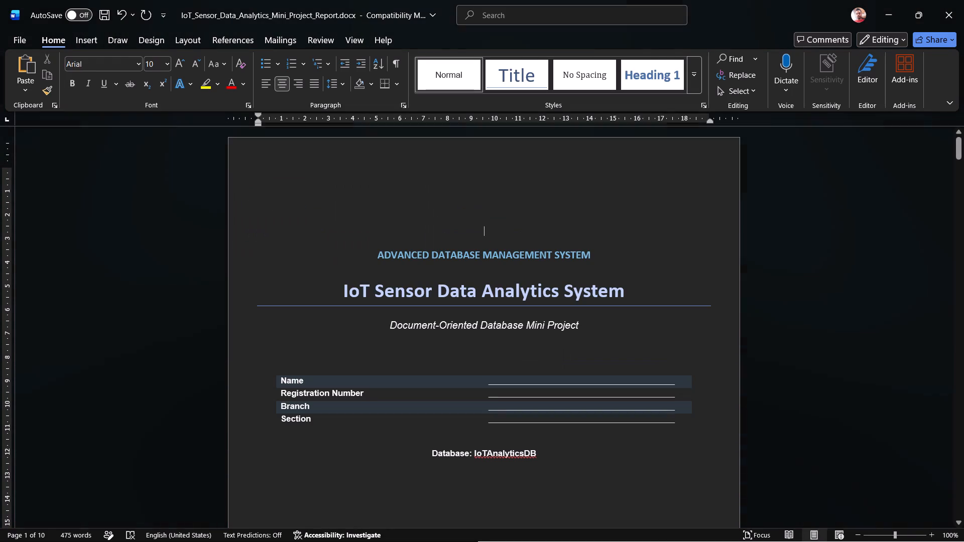
click(495, 244)
key(backslash)
key(BackSpace)
key(BackSpace)
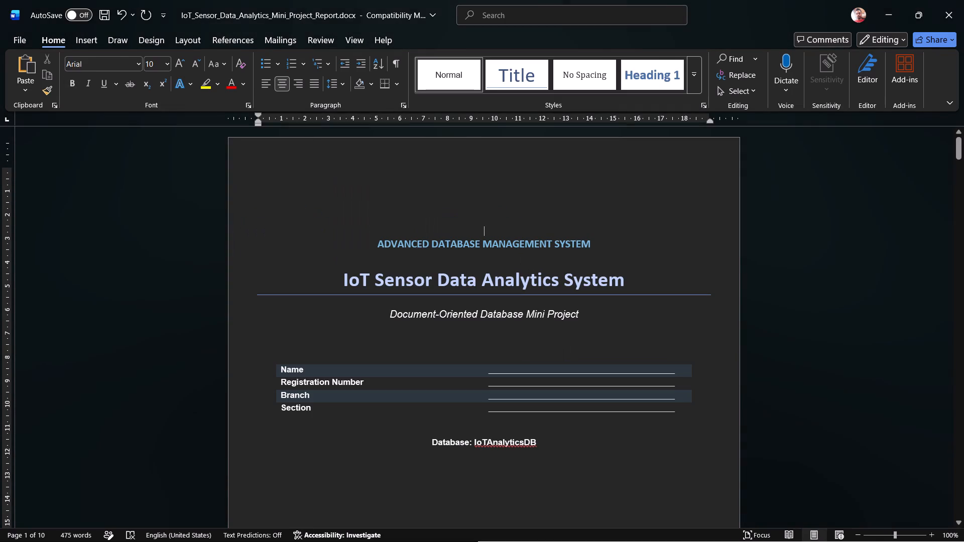
Increase the cover title "IoT Sensor Data Analytics System" to font size 26, matching the E-Commerce report's title.
click(598, 241)
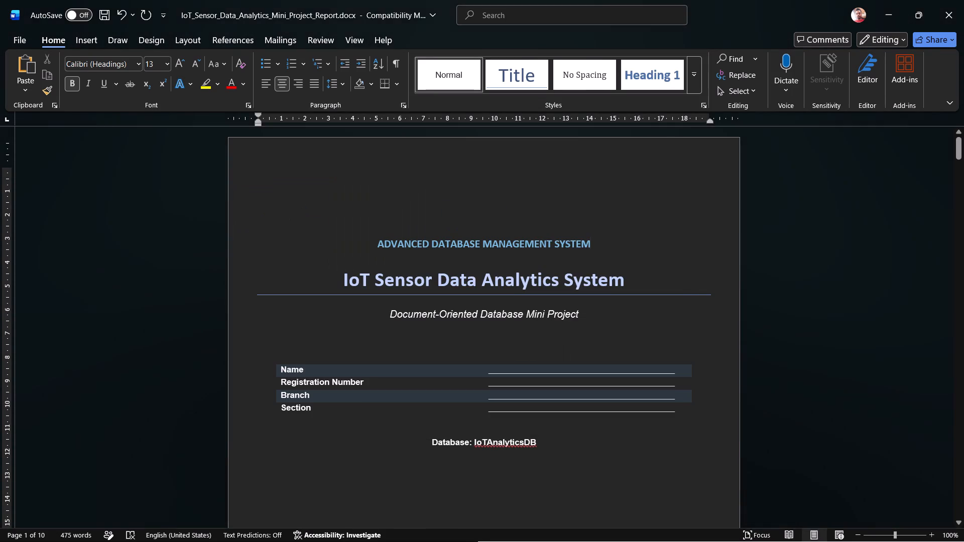
click(684, 277)
click(660, 275)
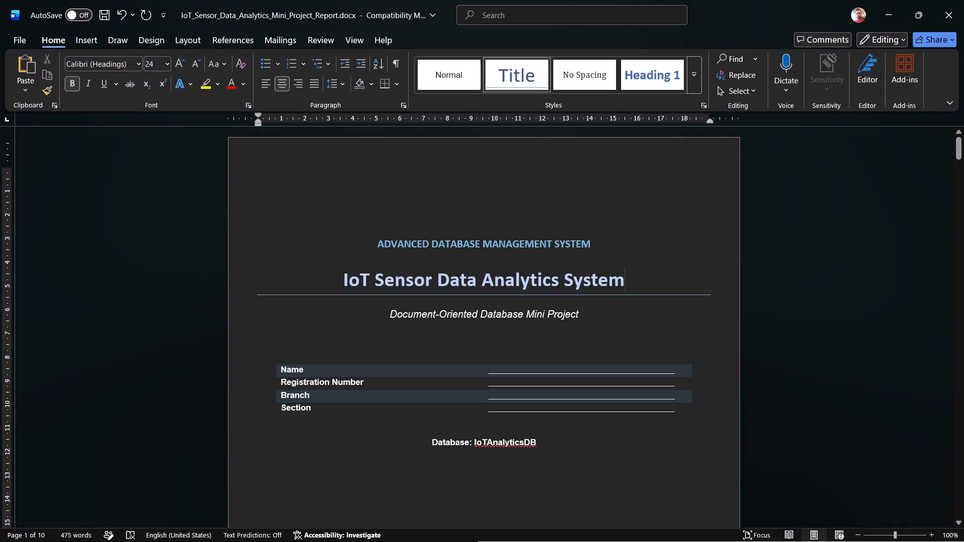
drag(634, 282, 353, 292)
click(462, 251)
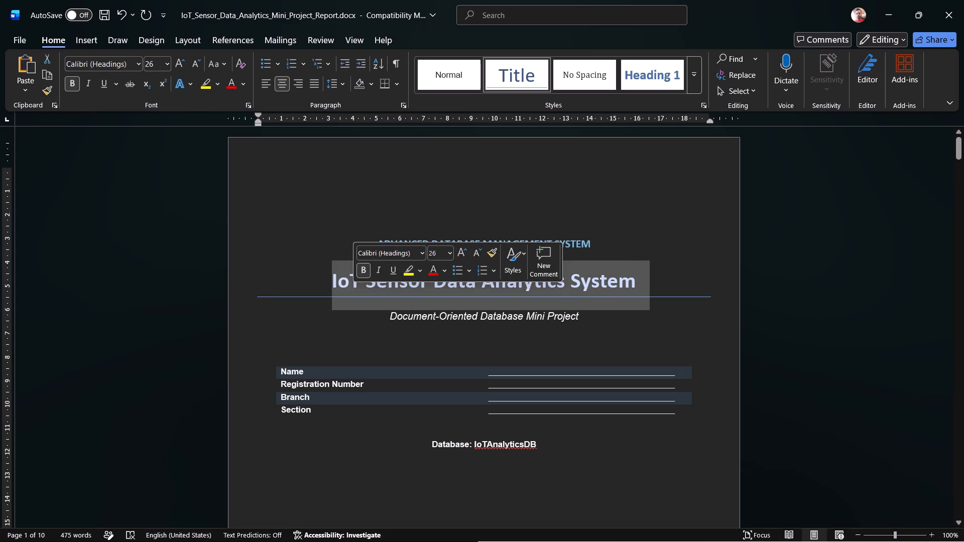
click(671, 263)
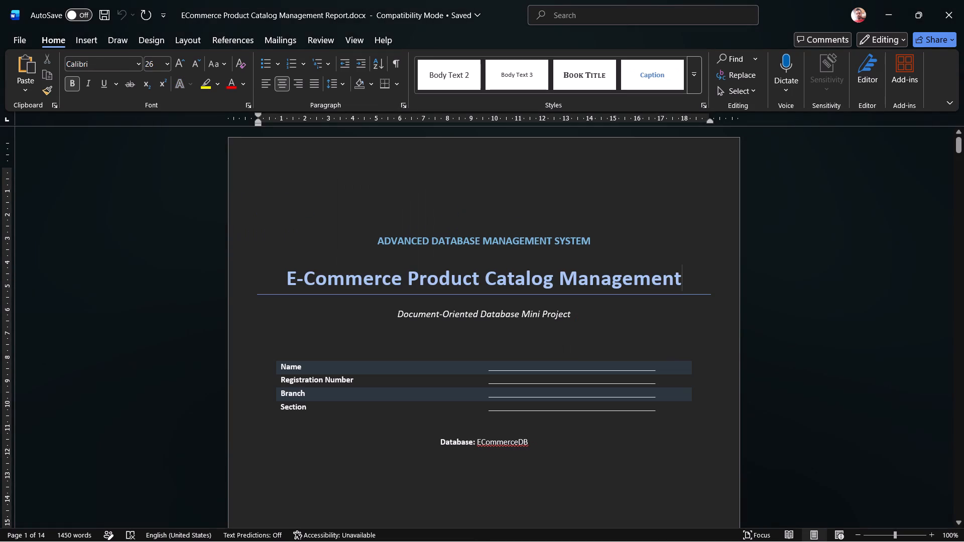
Set the subtitle "Document-Oriented Database Mini Project" in Calibri, as in the E-Commerce report.
click(574, 313)
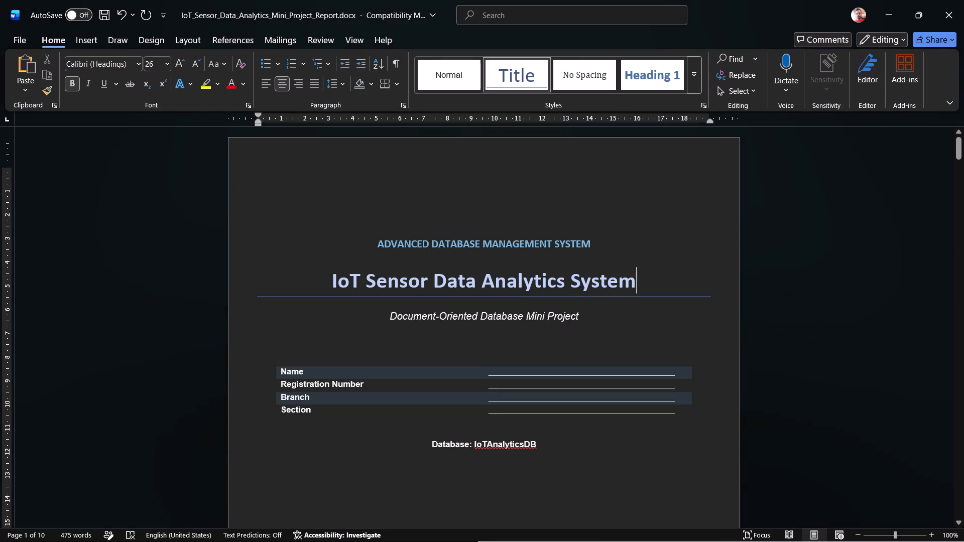
click(540, 319)
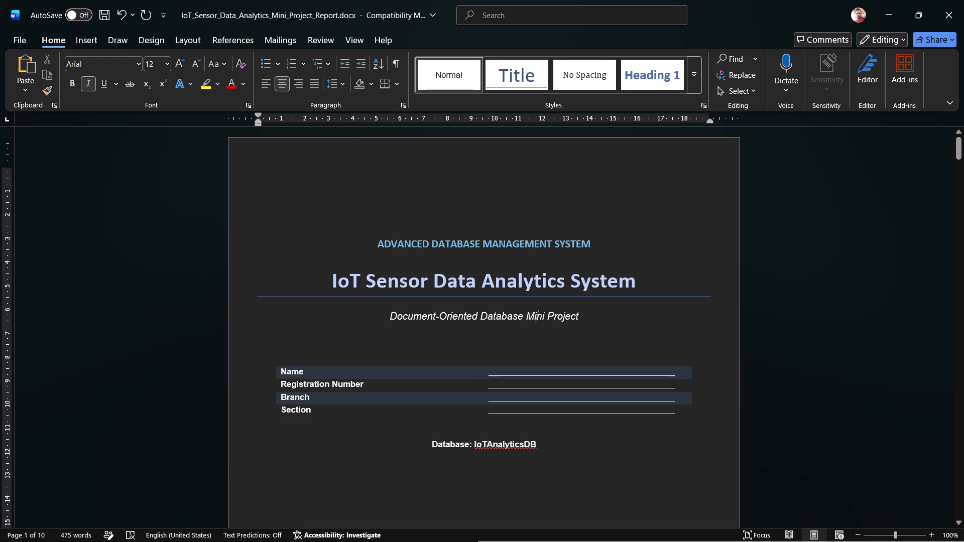
drag(587, 317, 410, 320)
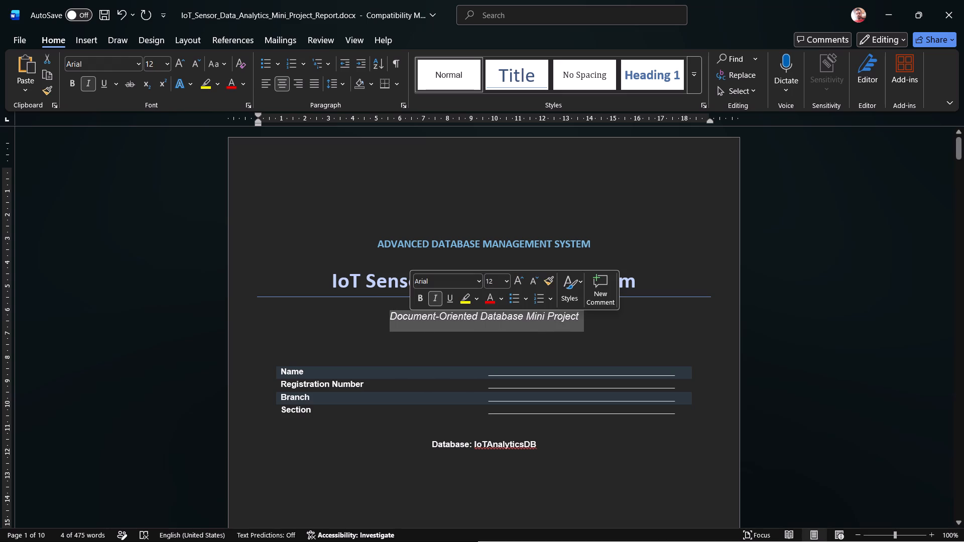
click(445, 277)
text(cali)
key(Return)
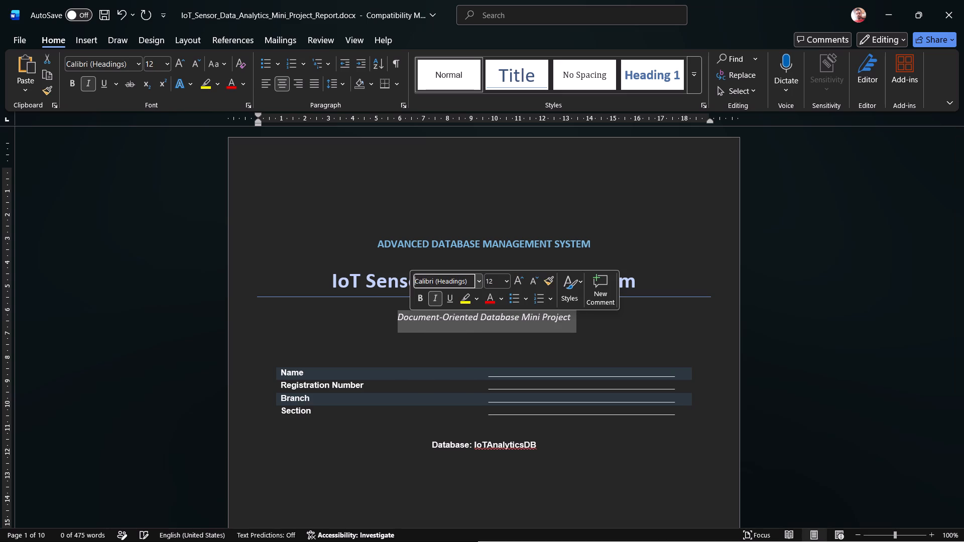
click(632, 326)
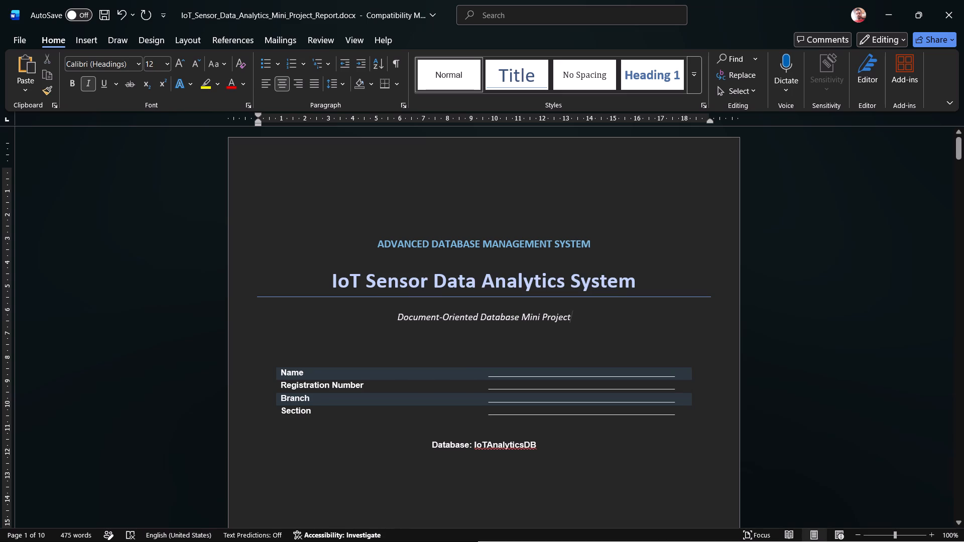
Set the Name, Registration Number, Branch and Section labels in the cover page table to Calibri.
click(353, 366)
click(332, 376)
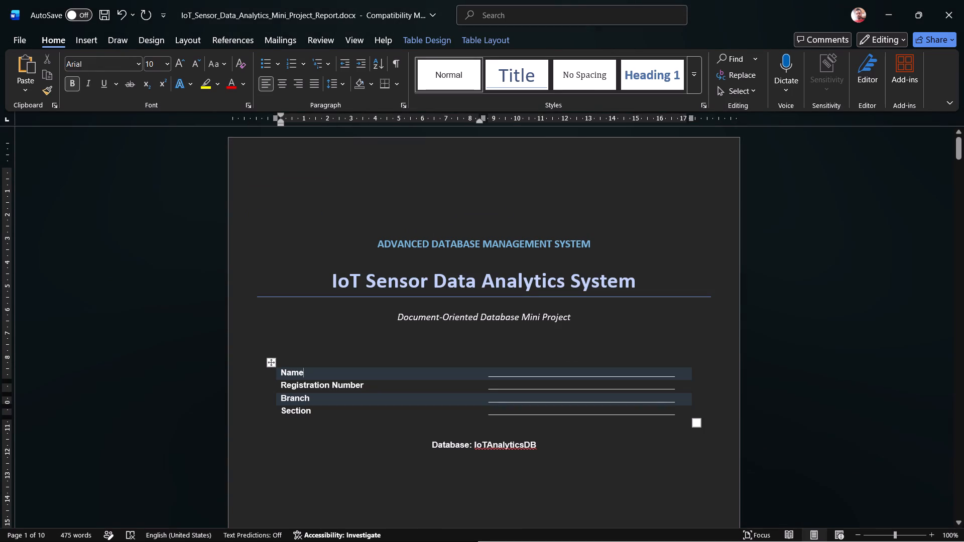
drag(331, 413, 286, 376)
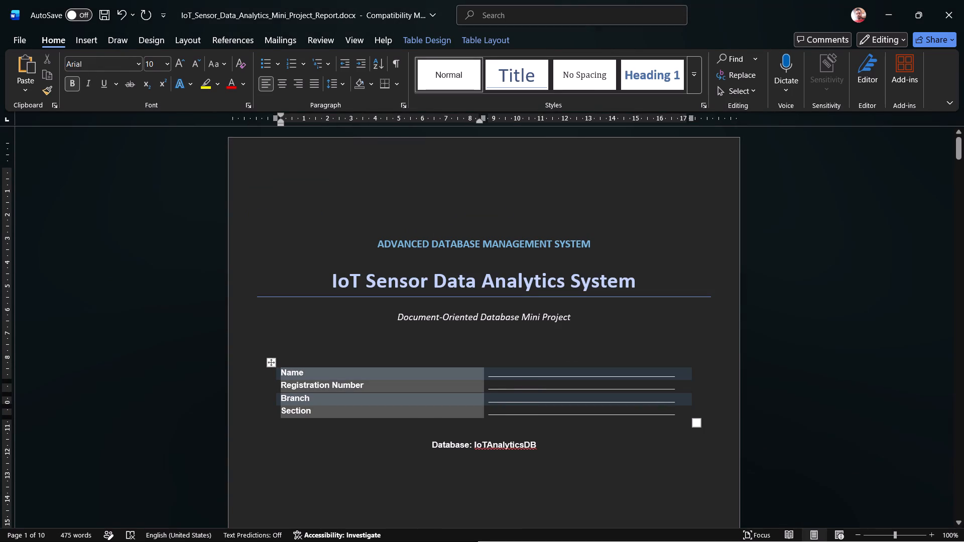
drag(323, 392, 286, 391)
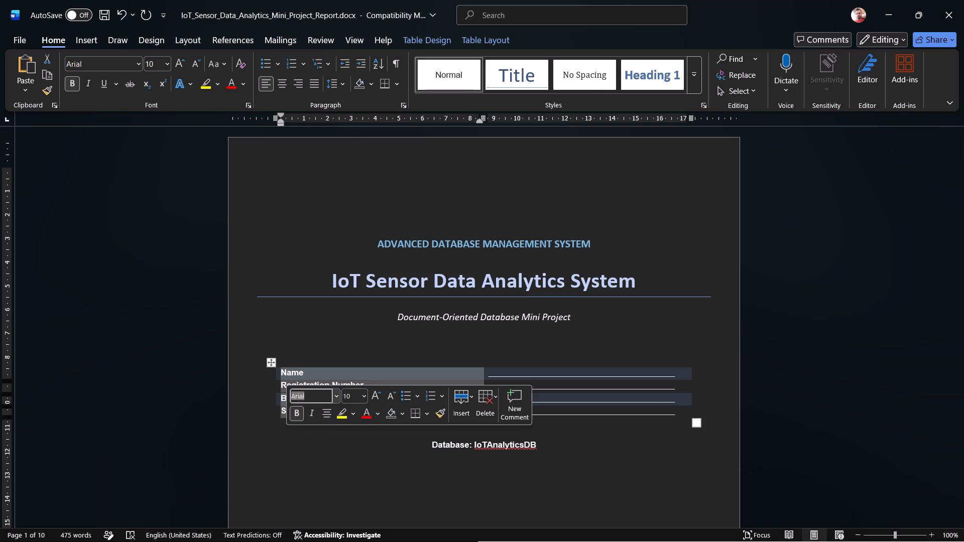
text(cali)
text(bri)
key(Return)
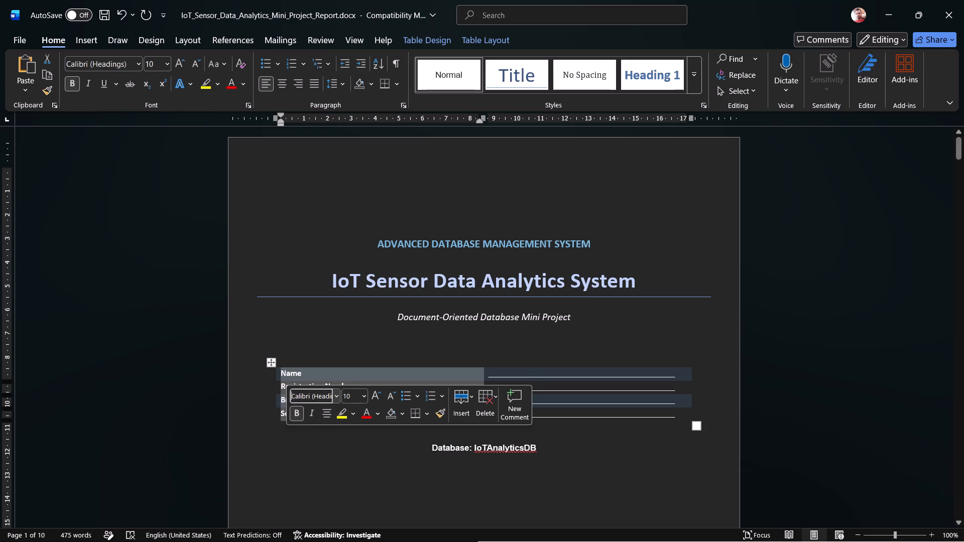
click(379, 353)
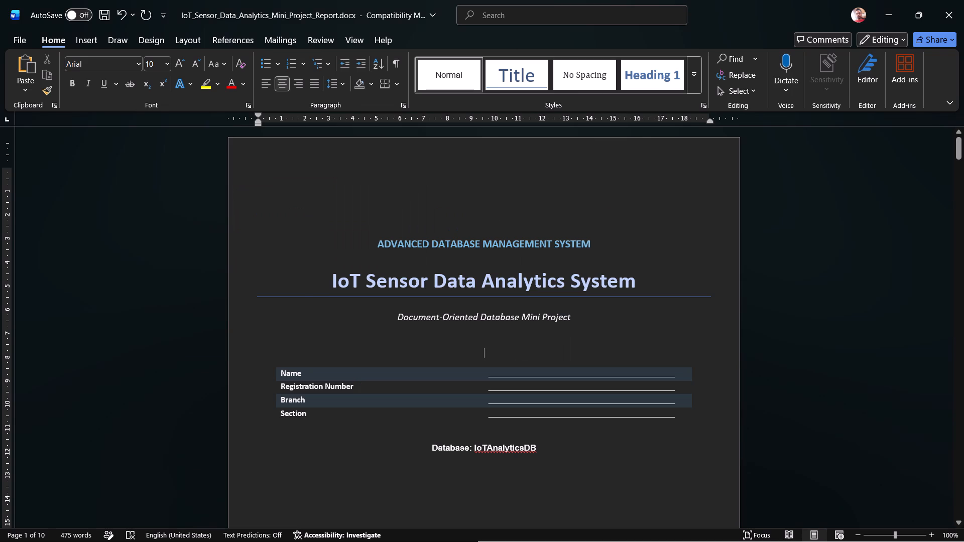
Change the font of the "Database: IoTAnalyticsDB" line to Calibri, using the E-Commerce cover page as reference.
click(563, 447)
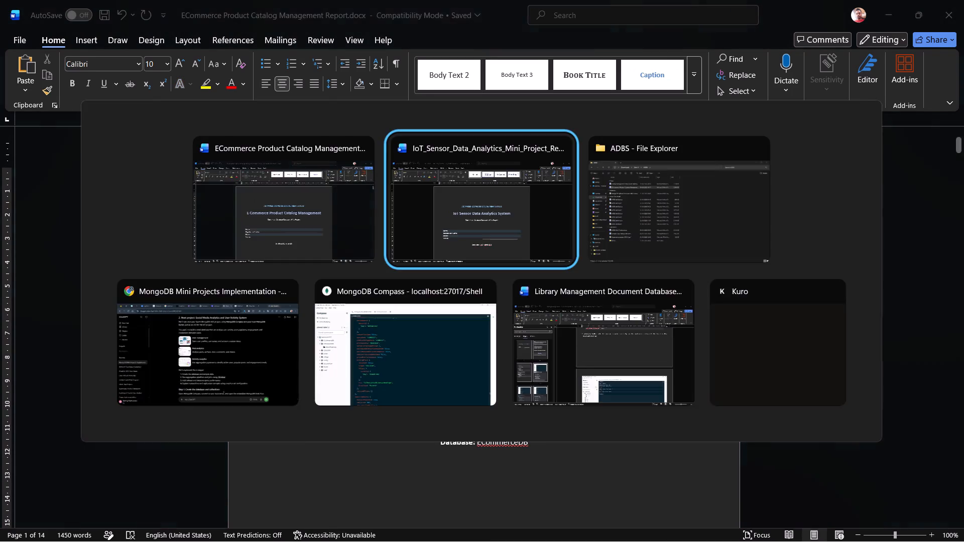
click(546, 451)
drag(546, 451, 529, 451)
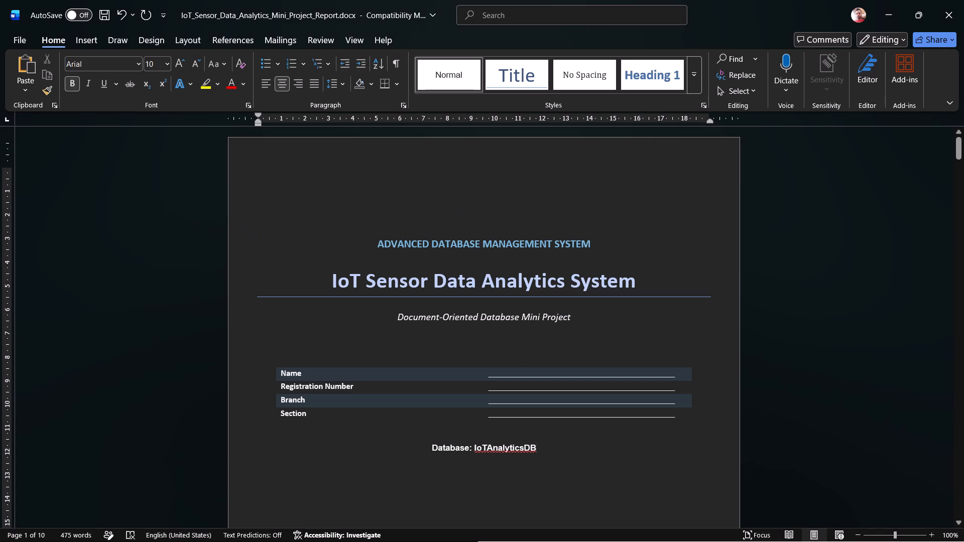
drag(529, 451, 434, 451)
drag(463, 408, 455, 408)
text(ca)
key(Return)
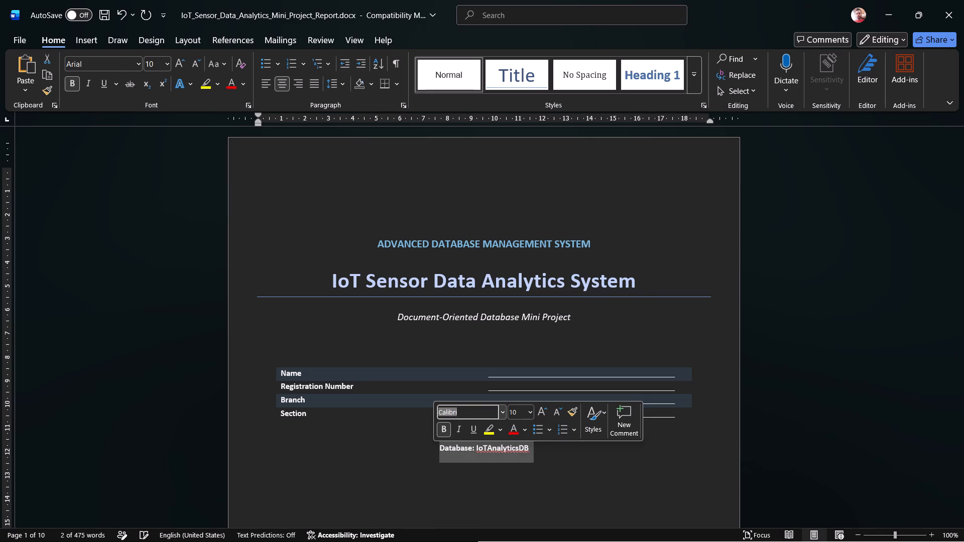
click(584, 469)
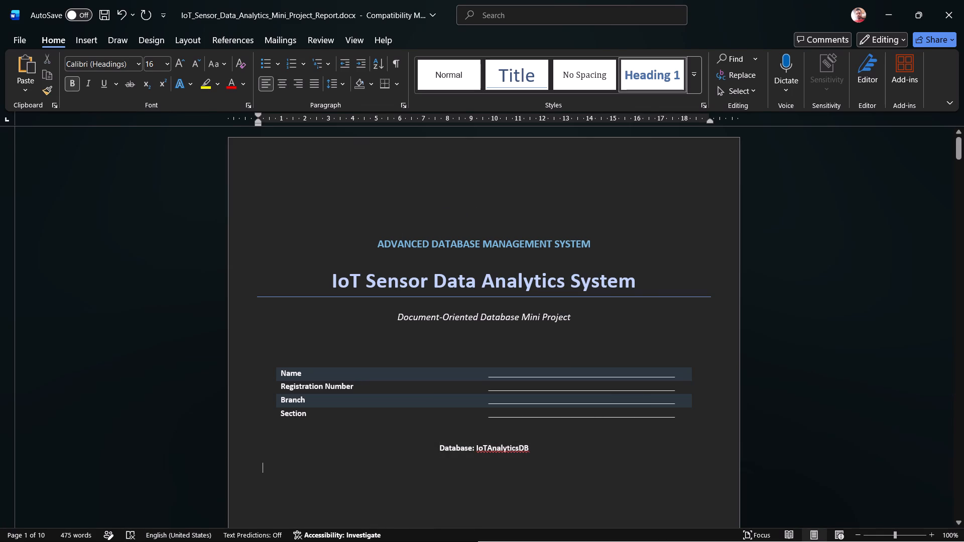
Remove bold from the database name "IoTAnalyticsDB" on the cover page, keeping the "Database:" label bold.
drag(532, 448, 476, 449)
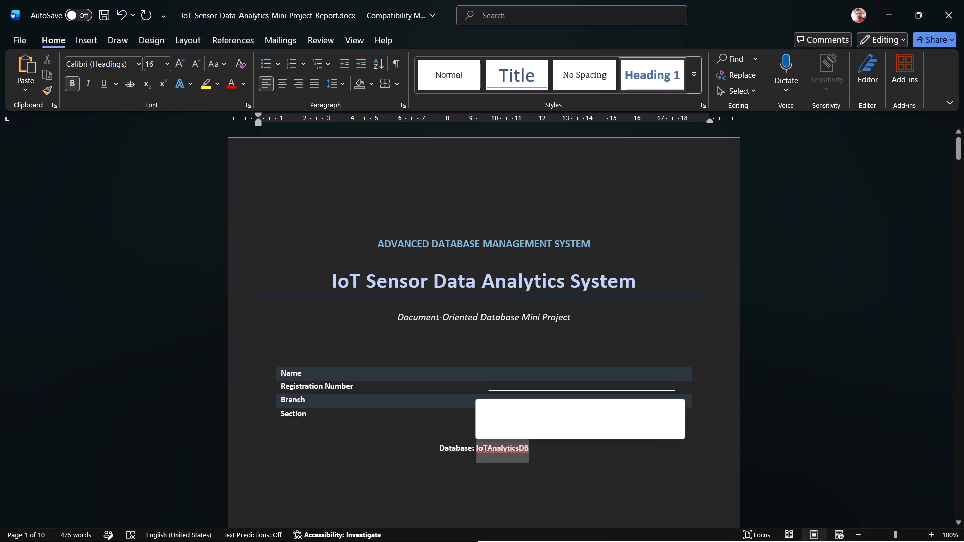
click(487, 428)
click(568, 480)
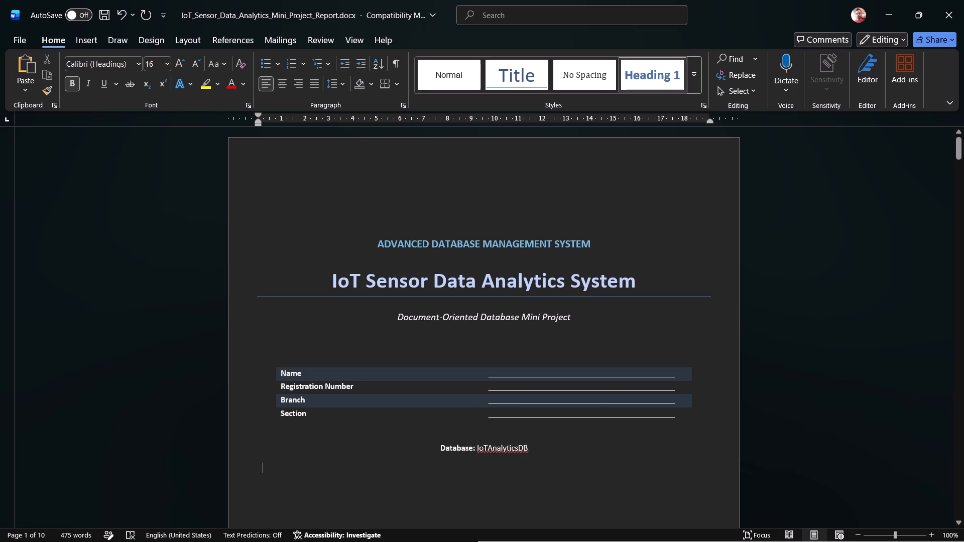
Compare the font and size of the Abstract heading and body text in the IoT report with those in the E-Commerce report.
scroll(423, 432, down, 6)
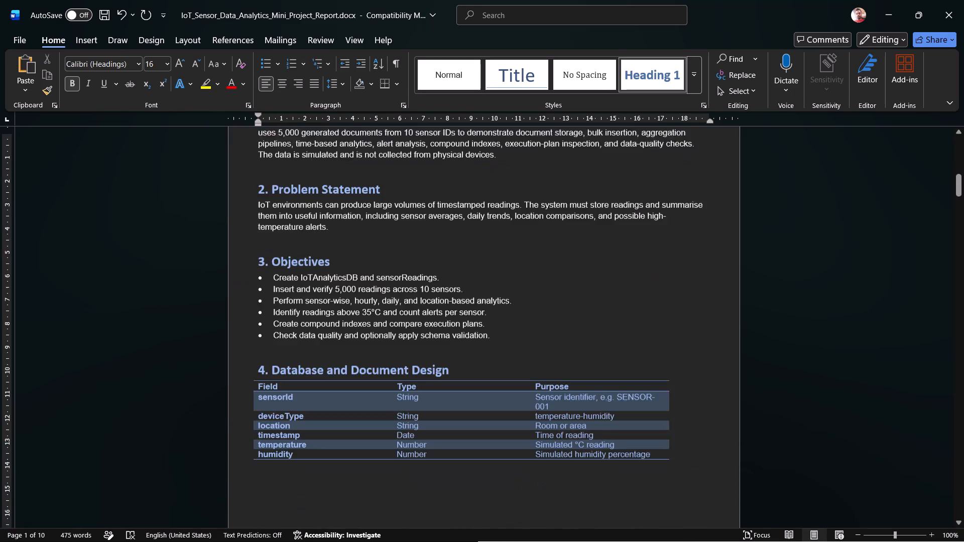
scroll(423, 432, down, 1)
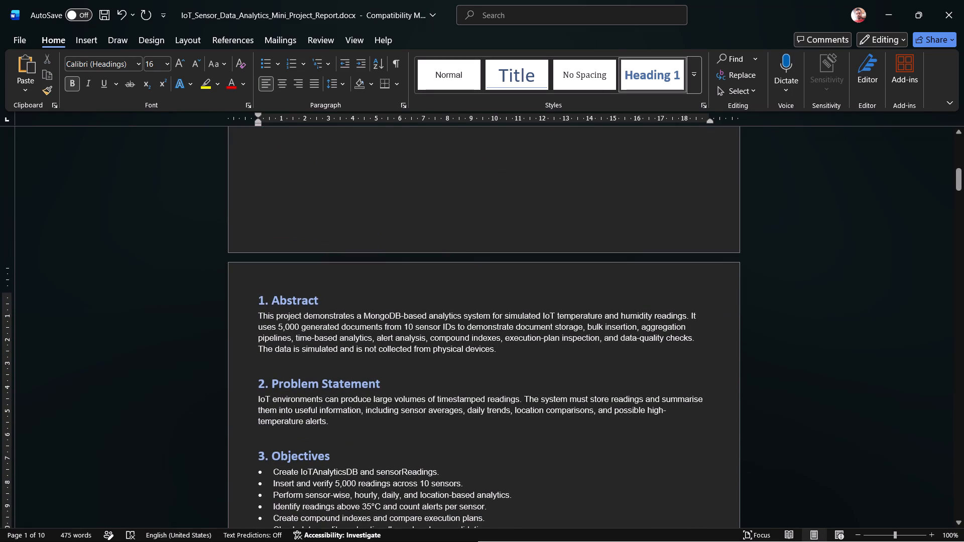
click(343, 300)
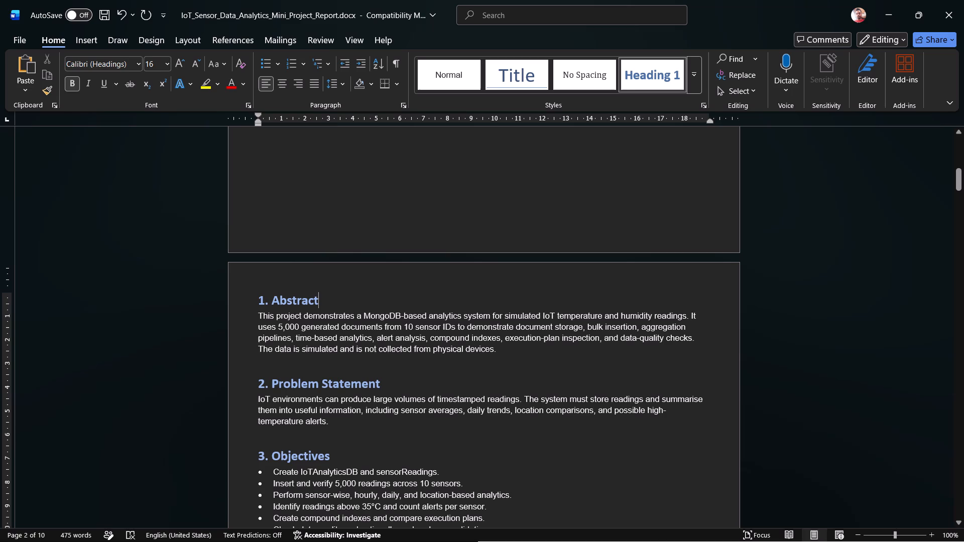
click(507, 345)
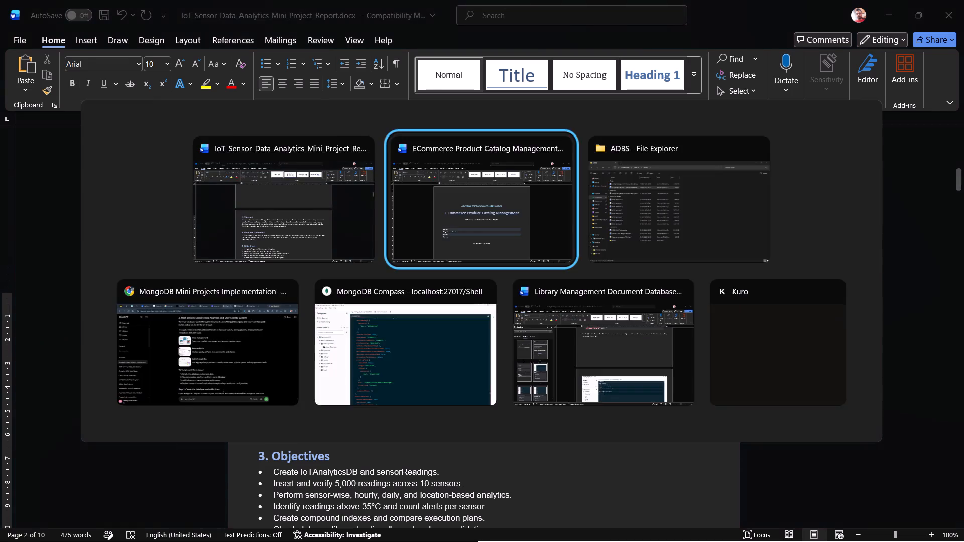
scroll(379, 378, down, 8)
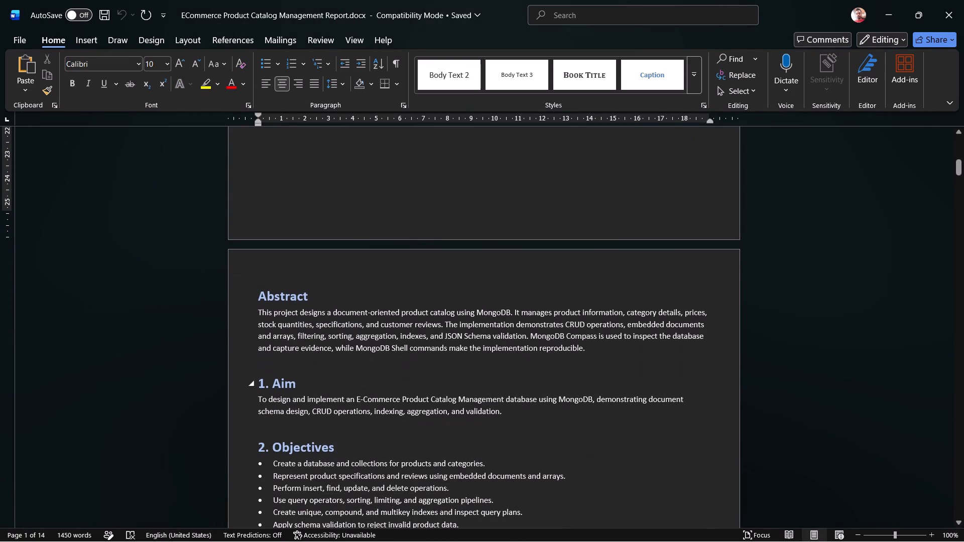
click(338, 297)
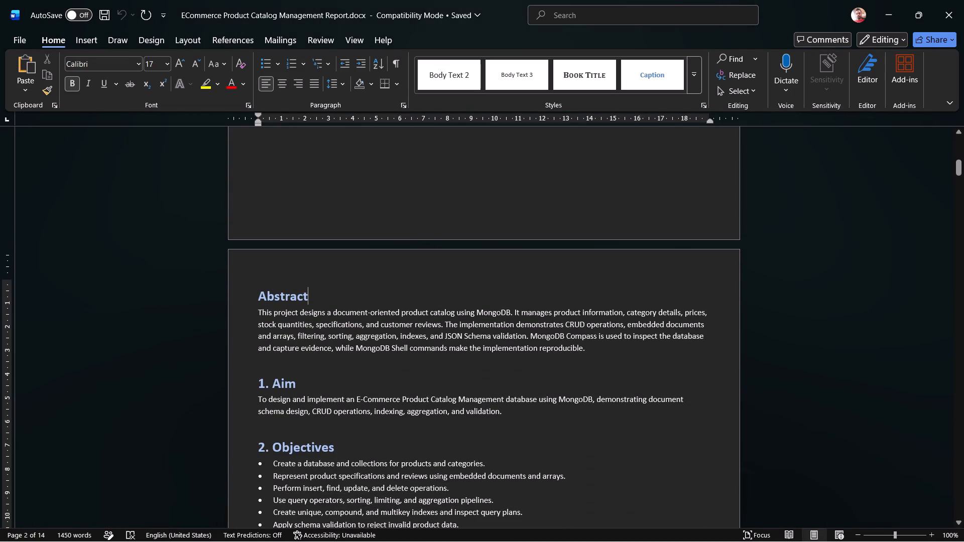
click(608, 352)
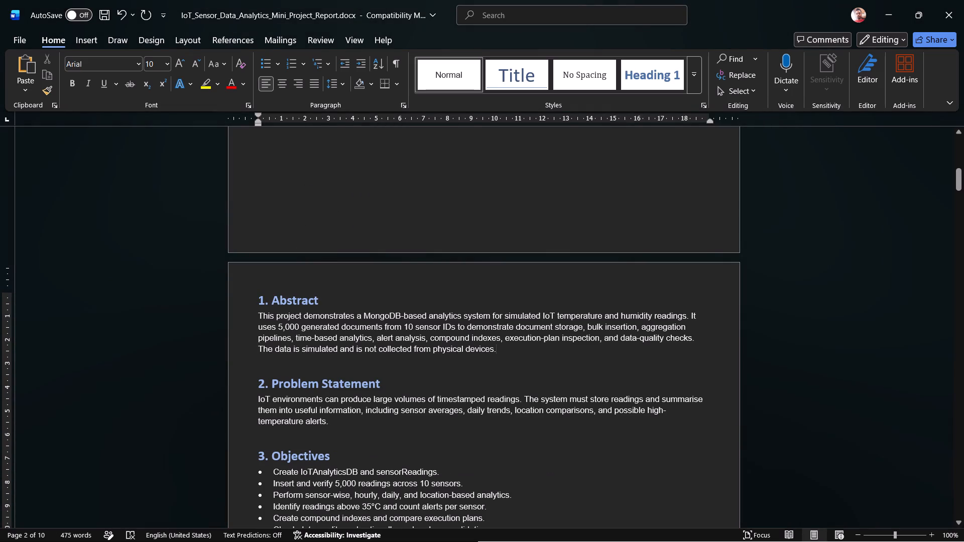
click(409, 426)
Change the font of everything from the "1. Abstract" heading through the end of the Conclusion to Calibri (Headings).
drag(259, 300, 577, 538)
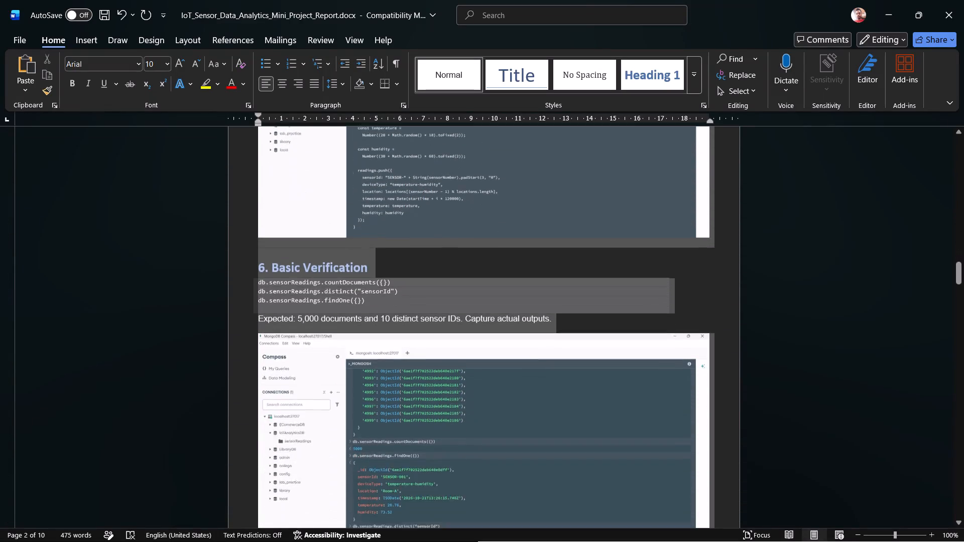
drag(577, 538, 606, 541)
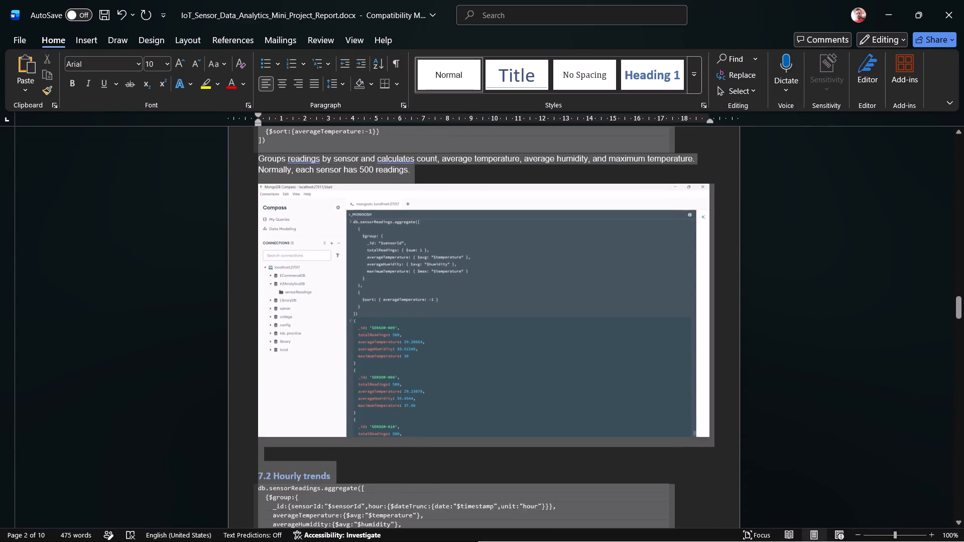
drag(606, 541, 603, 541)
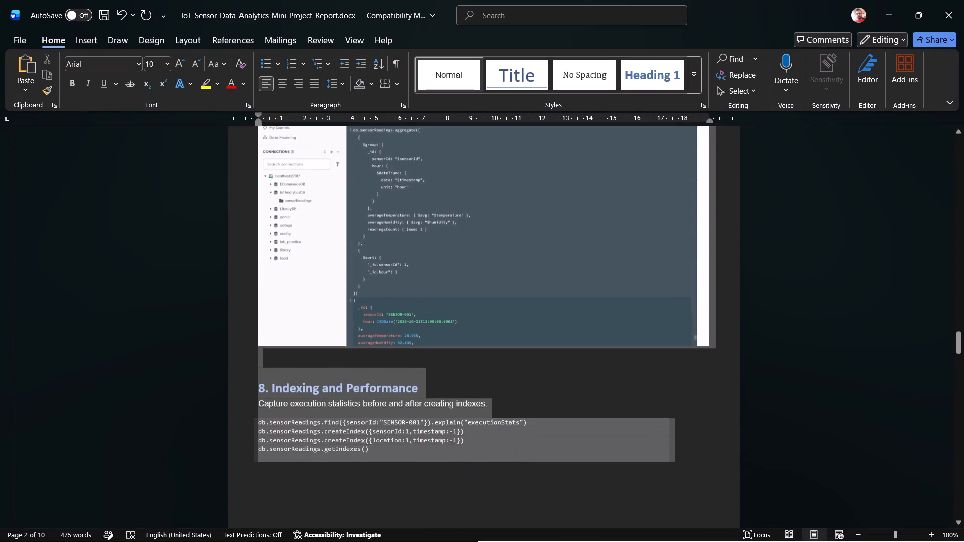
drag(603, 541, 602, 541)
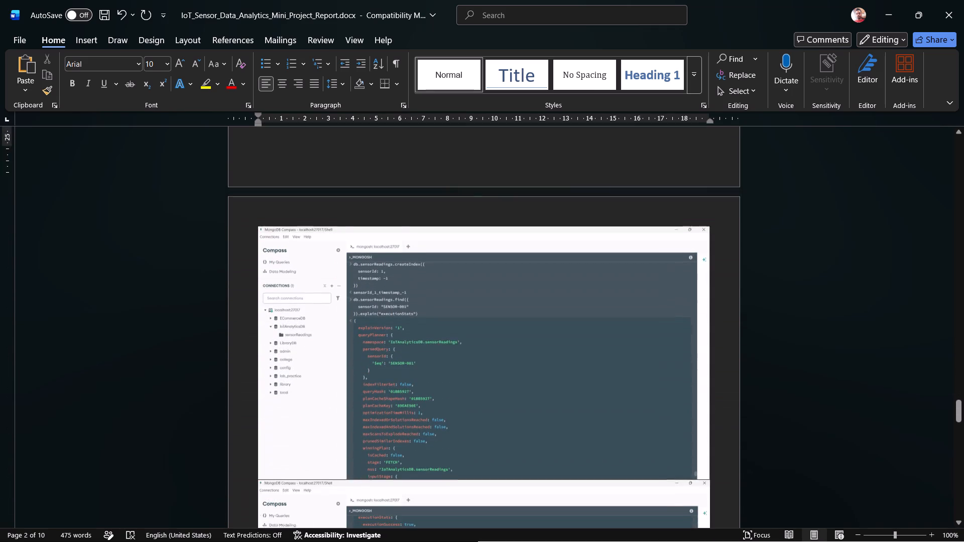
drag(602, 541, 601, 541)
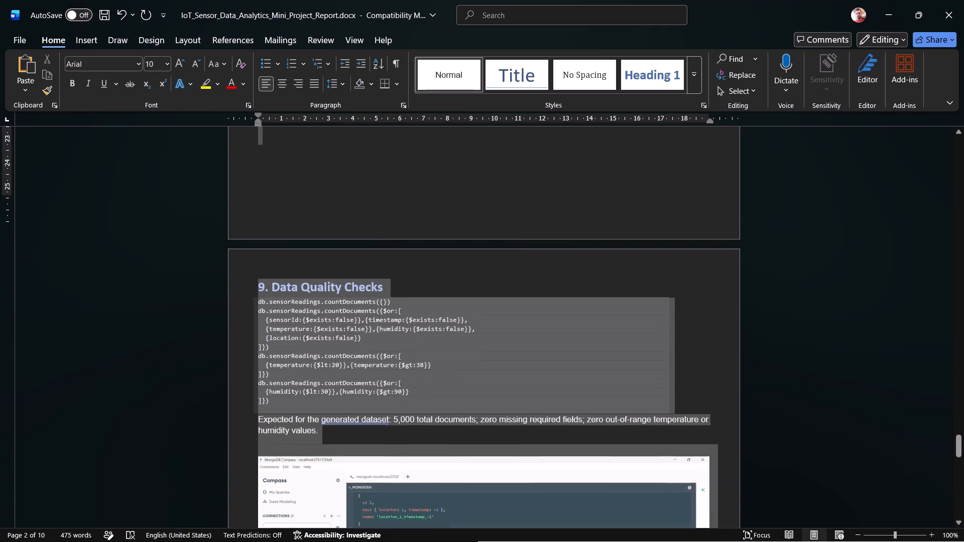
drag(601, 541, 601, 541)
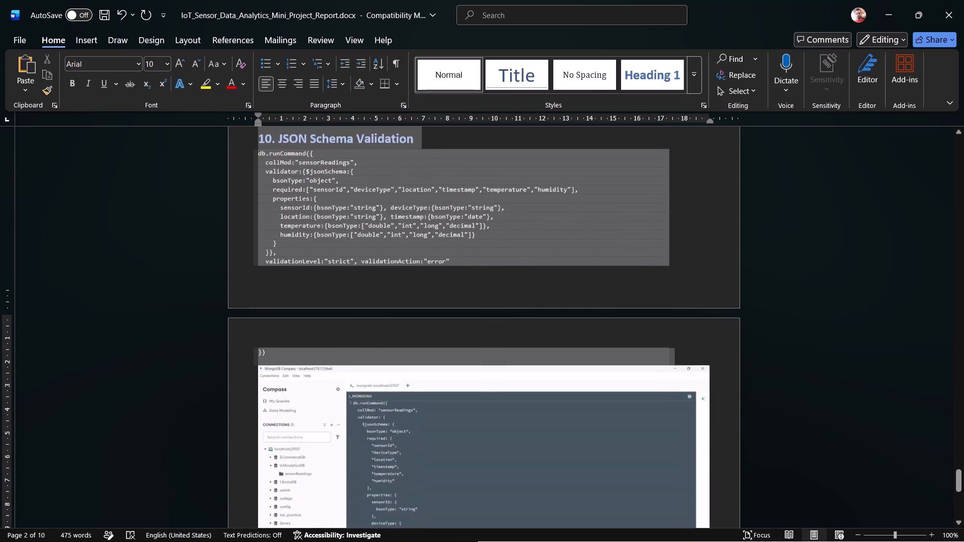
drag(601, 541, 602, 541)
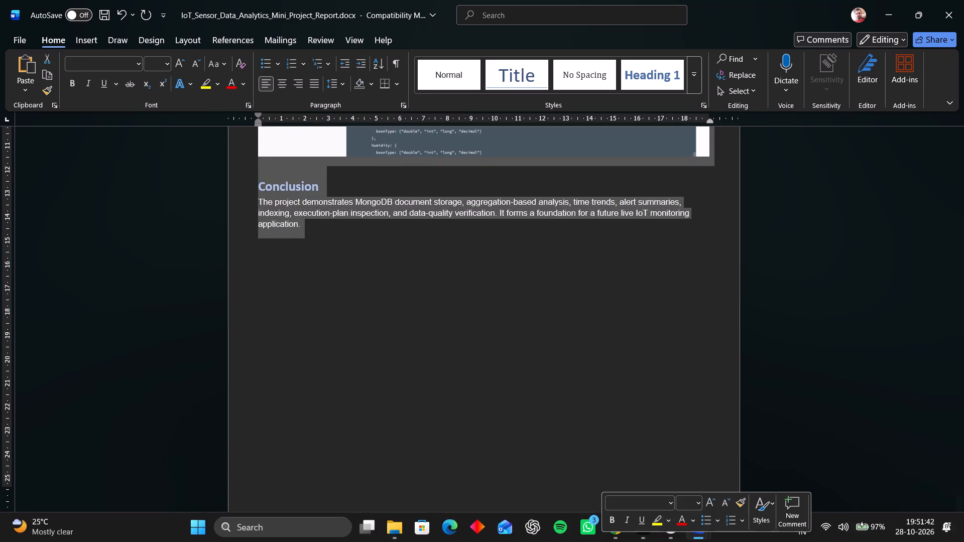
click(110, 58)
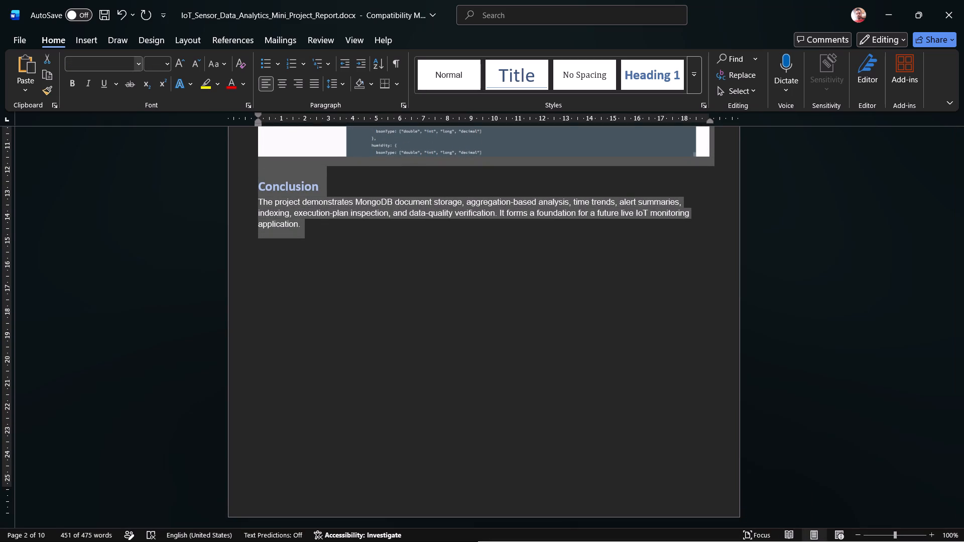
click(101, 64)
text(ca)
key(Return)
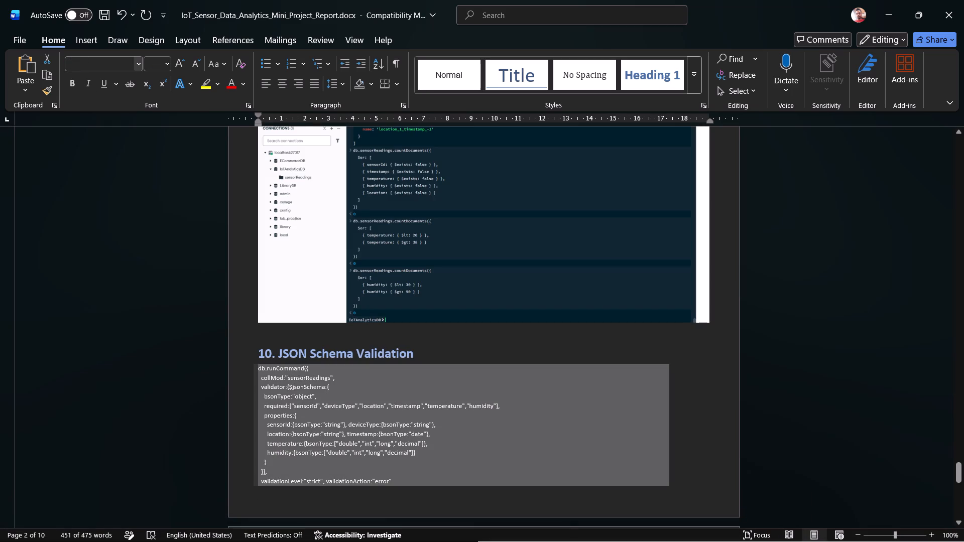
click(285, 333)
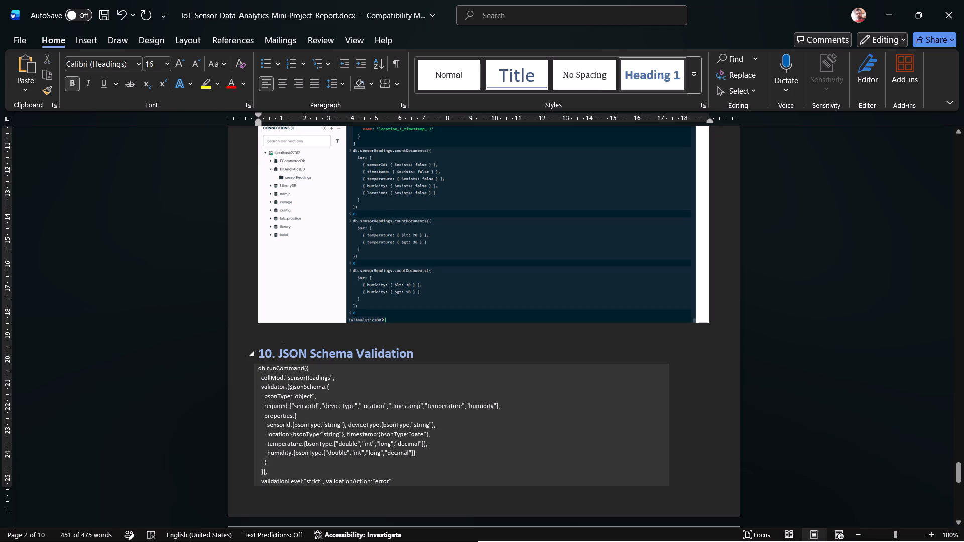
Set the "1. Abstract" heading's font size to 17, as in the E-Commerce report.
scroll(315, 334, up, 20)
scroll(315, 334, up, 2)
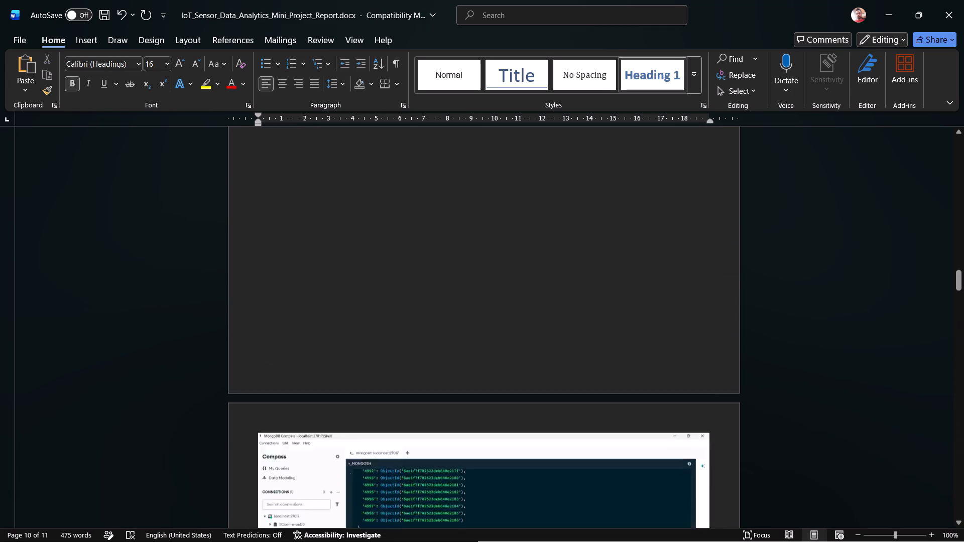
scroll(315, 334, up, 6)
scroll(340, 396, down, 5)
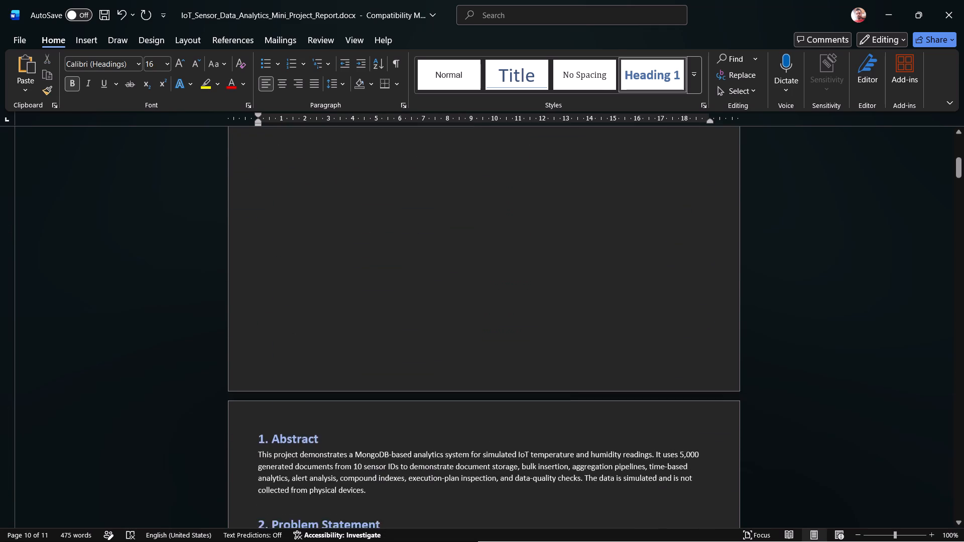
scroll(340, 396, down, 1)
drag(320, 356, 278, 357)
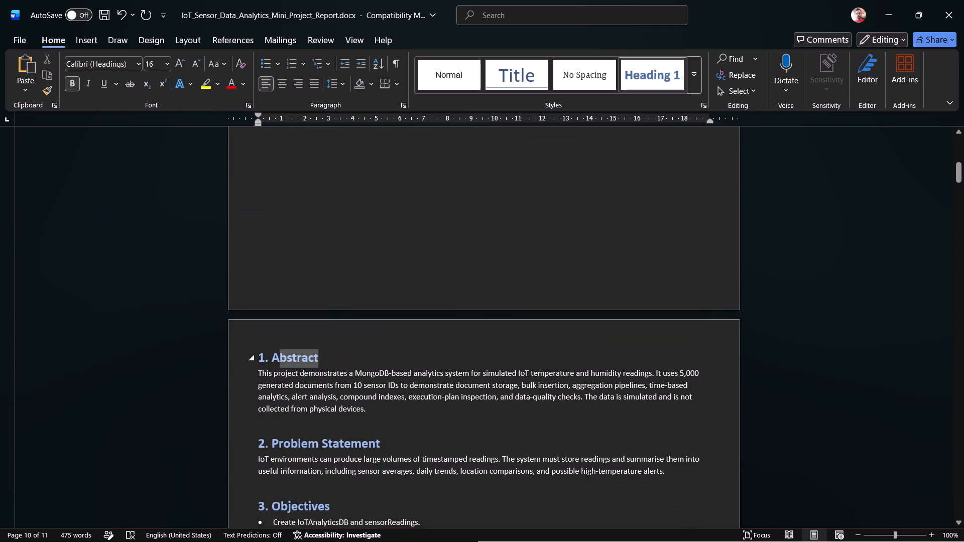
drag(278, 357, 258, 358)
click(341, 317)
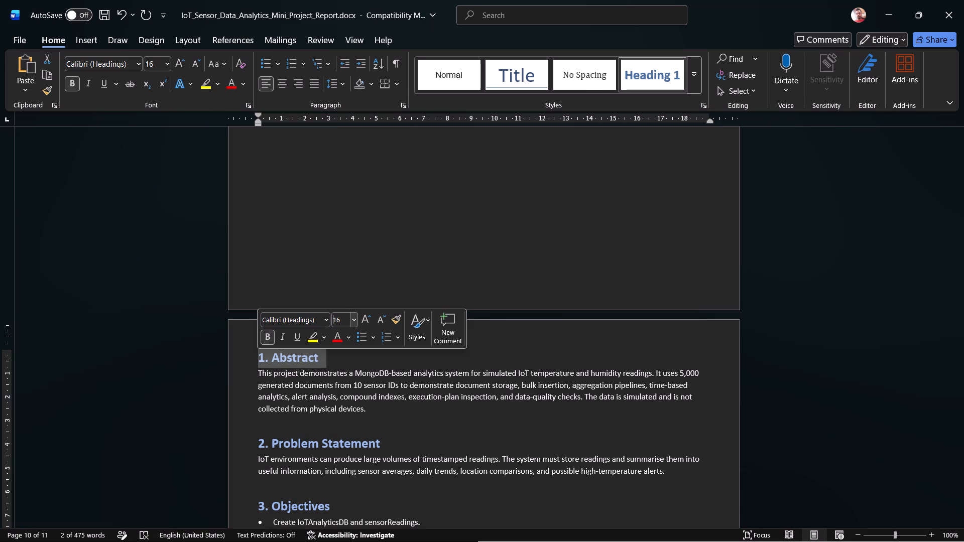
text(17)
key(Return)
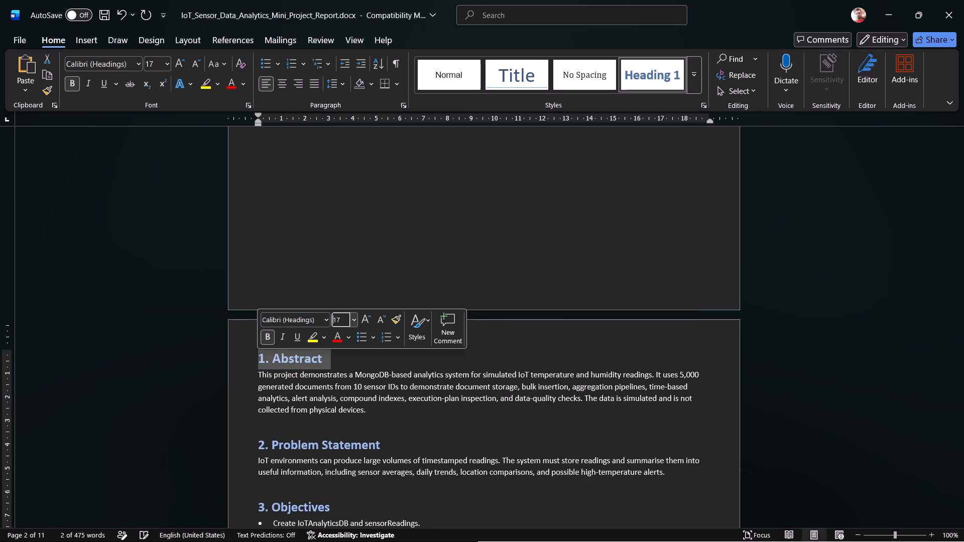
Set the font size of the "2. Problem Statement" heading to 17.
click(385, 446)
drag(385, 446, 268, 451)
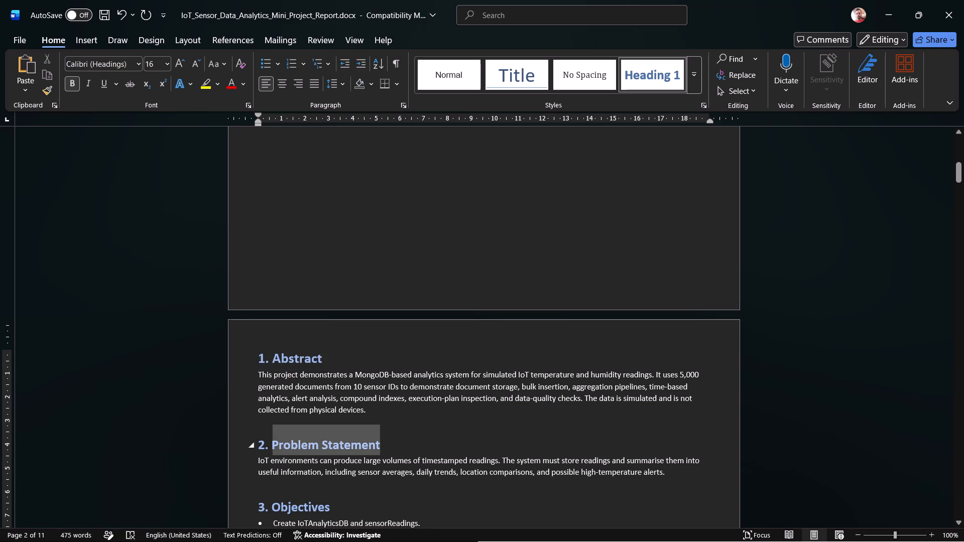
drag(268, 451, 259, 451)
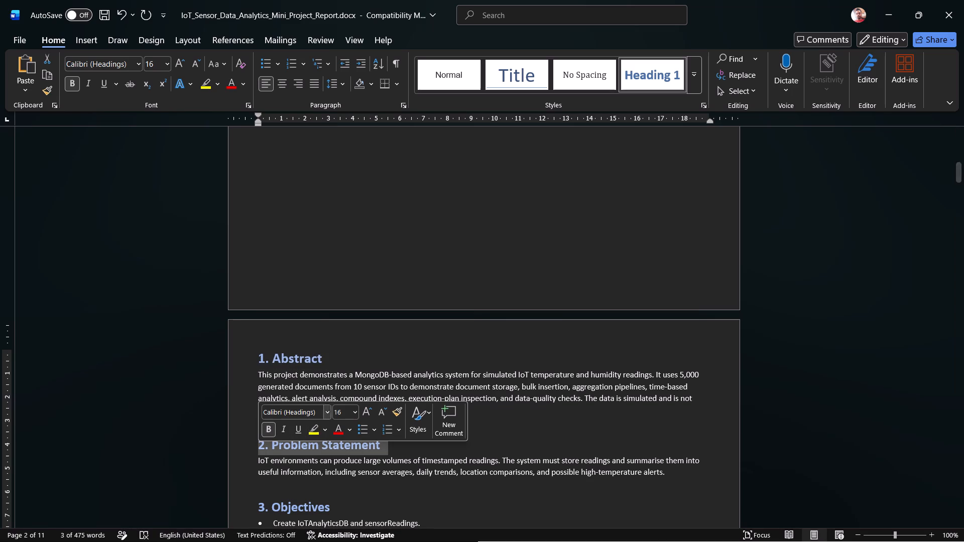
click(346, 409)
text(17)
key(Return)
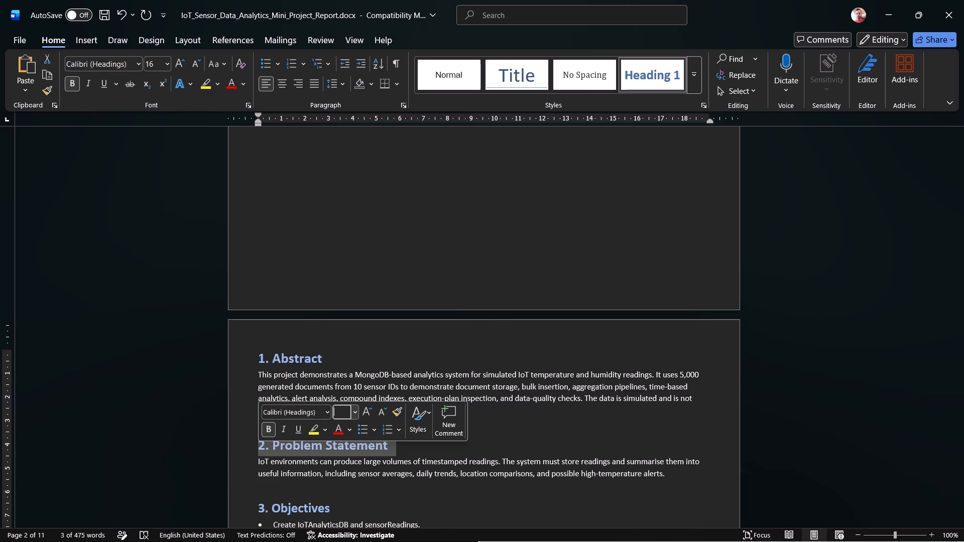
Set the font size of the "3. Objectives" heading to 17.
scroll(346, 409, down, 3)
drag(339, 484, 299, 484)
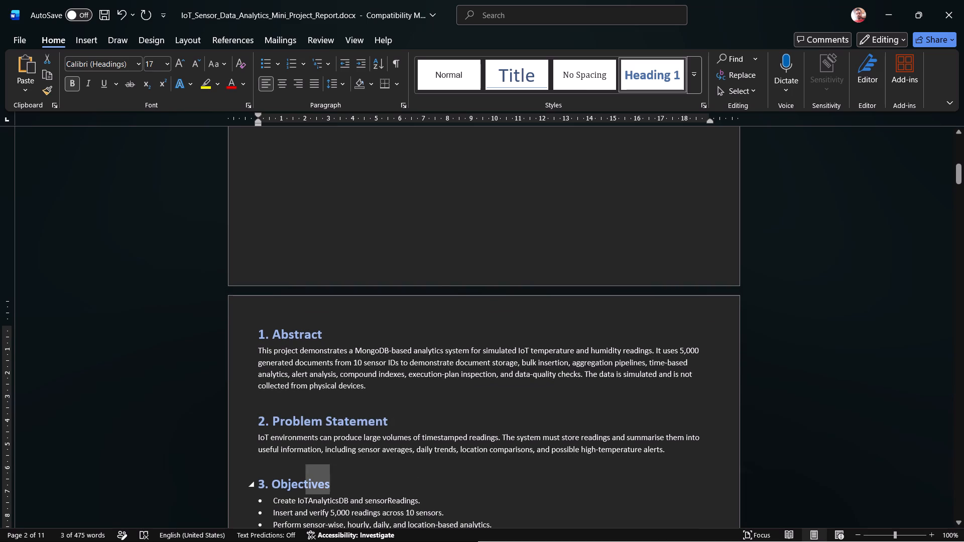
drag(299, 484, 254, 485)
click(340, 445)
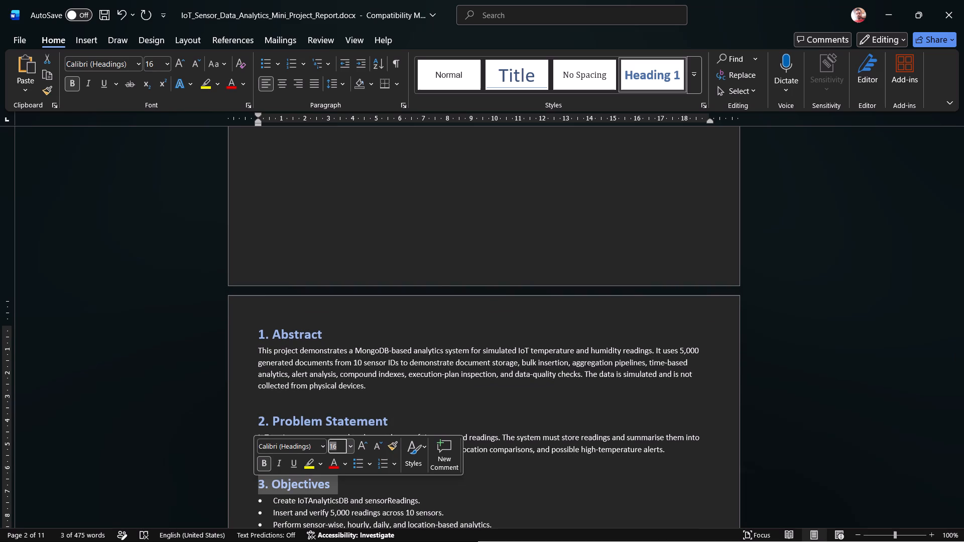
text(17)
key(Return)
Set the font size of the "4. Database and Document Design" heading to 17.
scroll(340, 445, down, 5)
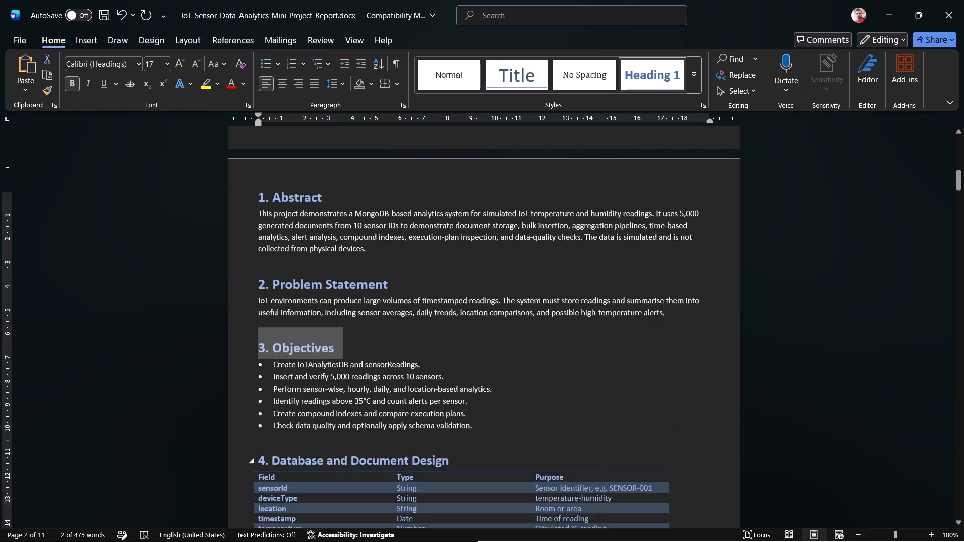
scroll(340, 445, down, 2)
drag(455, 292, 305, 306)
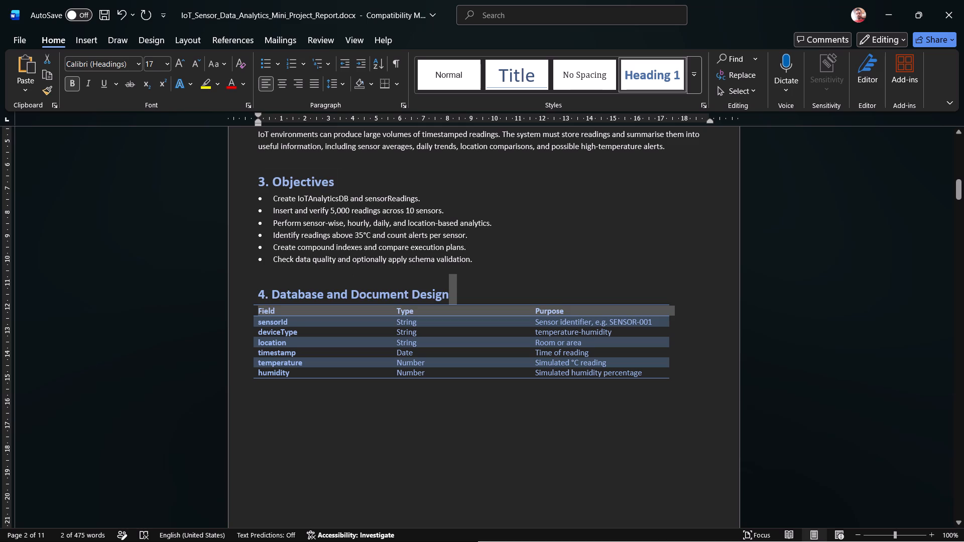
drag(305, 306, 255, 296)
click(336, 252)
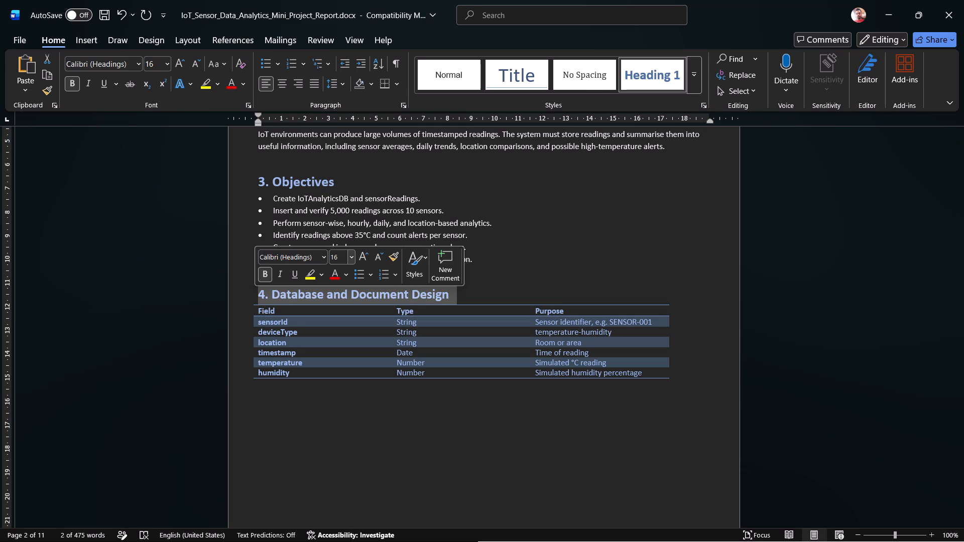
text(17)
key(Return)
Set the font size of the "5. Dataset Generation" heading to 17.
scroll(350, 402, down, 1)
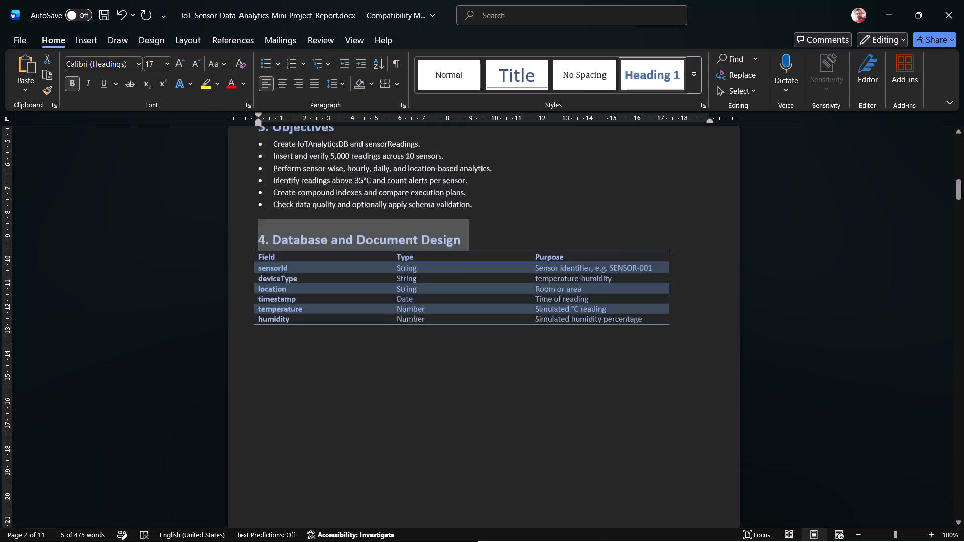
scroll(350, 402, down, 5)
click(381, 352)
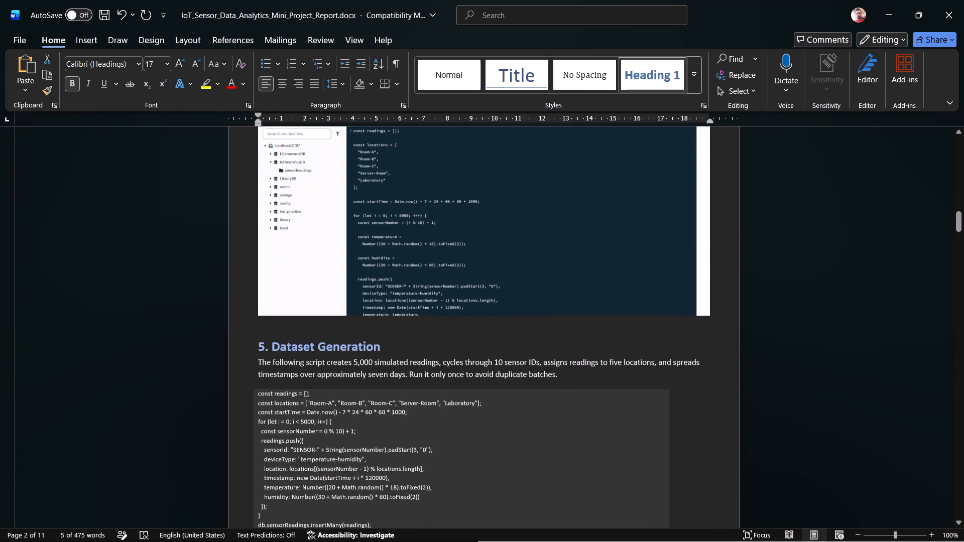
drag(383, 348, 260, 348)
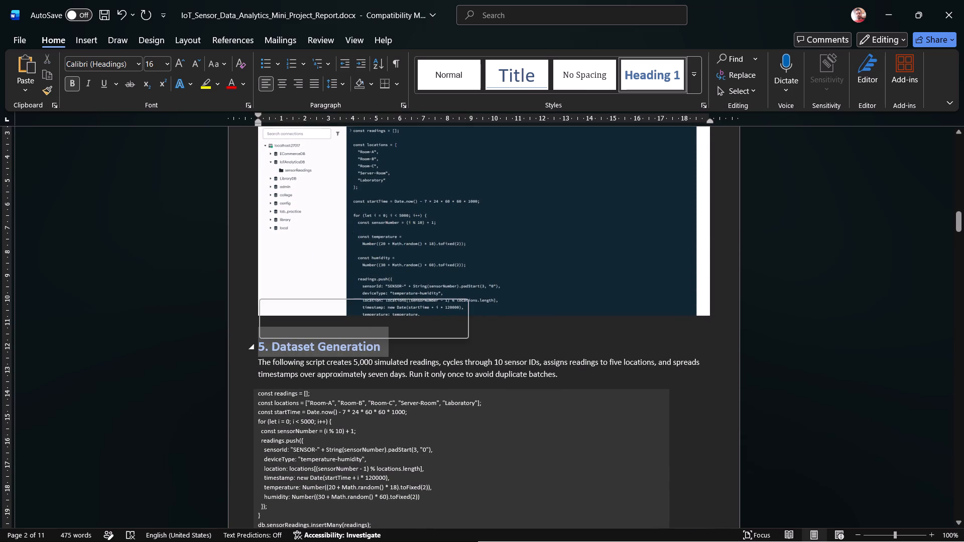
click(344, 308)
text(17)
key(Return)
click(556, 365)
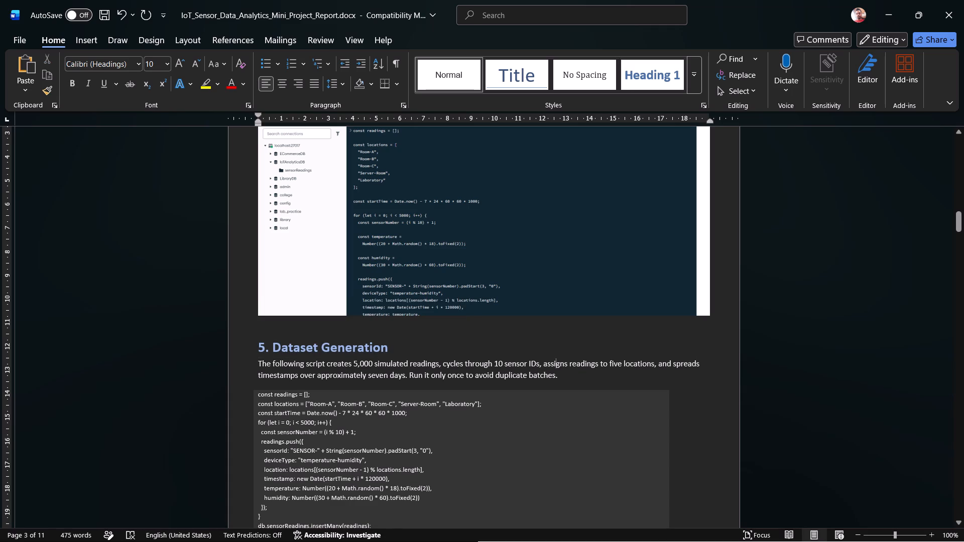
Set the font size of the "6. Basic Verification" heading to 17.
click(564, 382)
scroll(564, 382, down, 6)
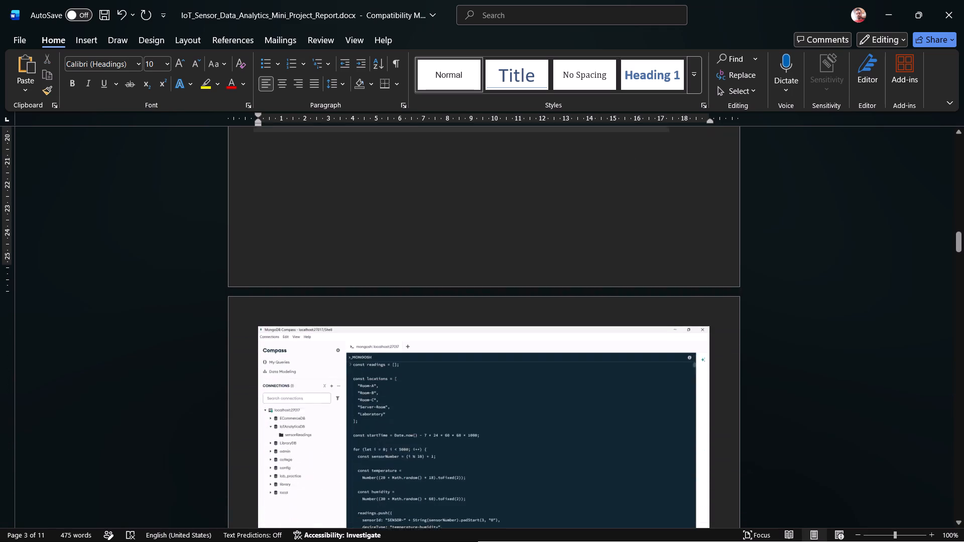
scroll(563, 377, down, 4)
scroll(563, 377, up, 3)
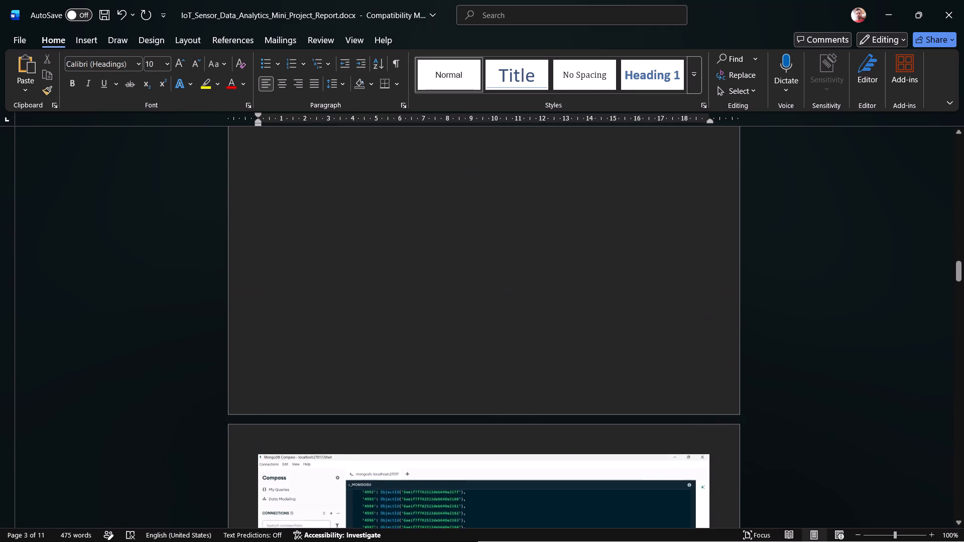
scroll(563, 377, up, 3)
drag(389, 403, 331, 403)
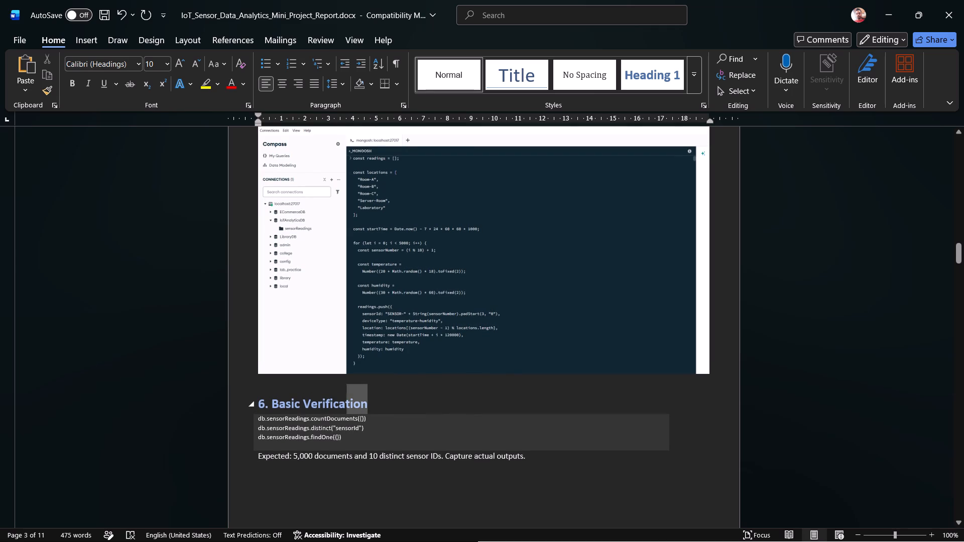
drag(331, 403, 257, 404)
click(341, 367)
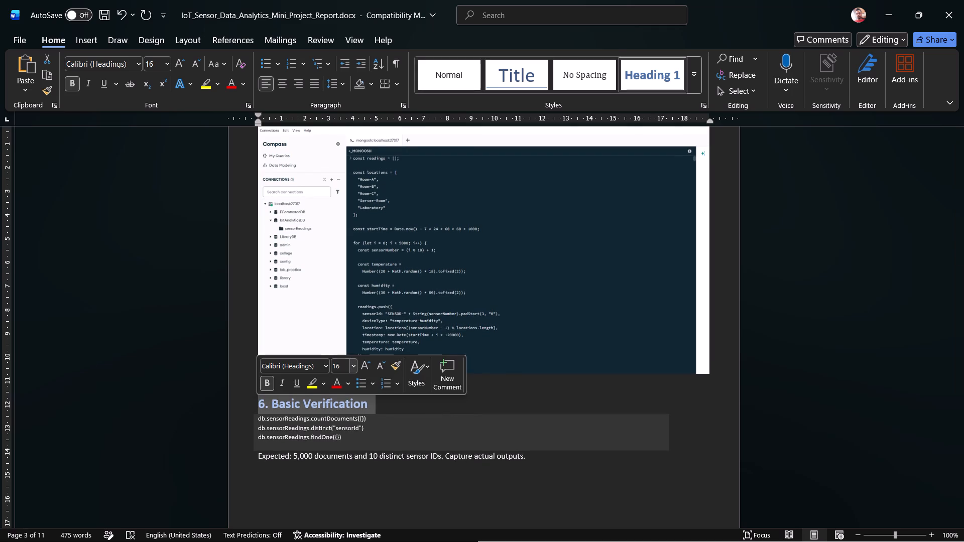
text(17)
key(Return)
click(399, 511)
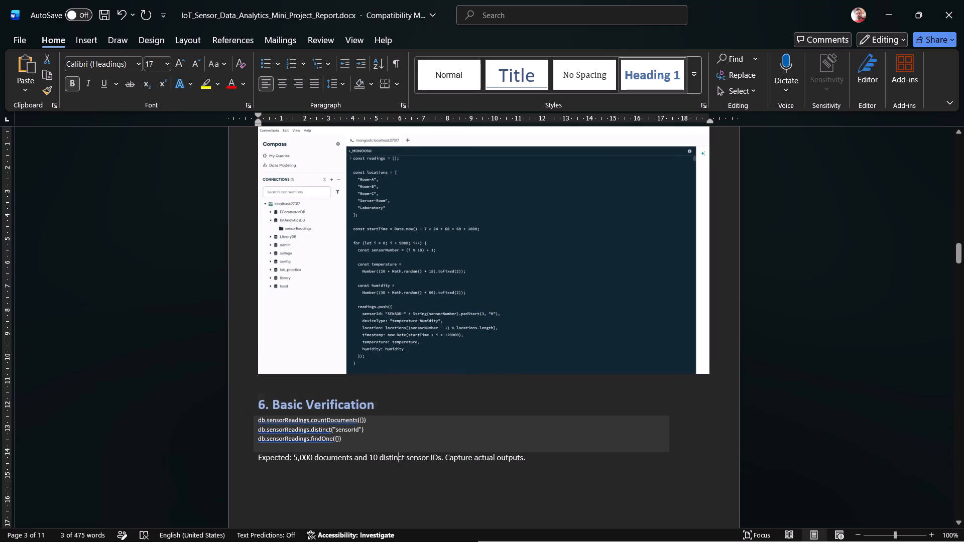
Set the font size of the "7. Aggregation Pipelines" heading to 17.
scroll(399, 511, down, 3)
scroll(441, 321, down, 2)
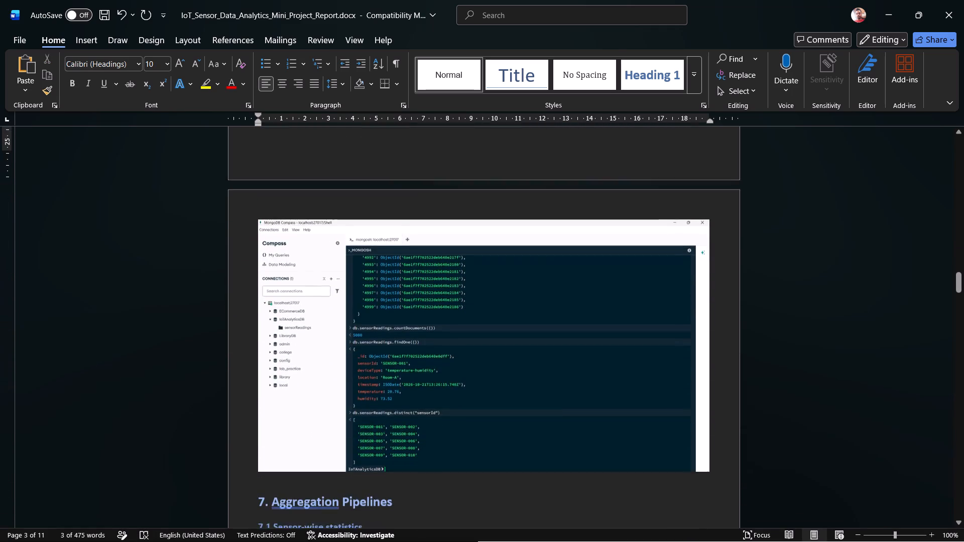
scroll(441, 321, down, 2)
drag(407, 323, 268, 325)
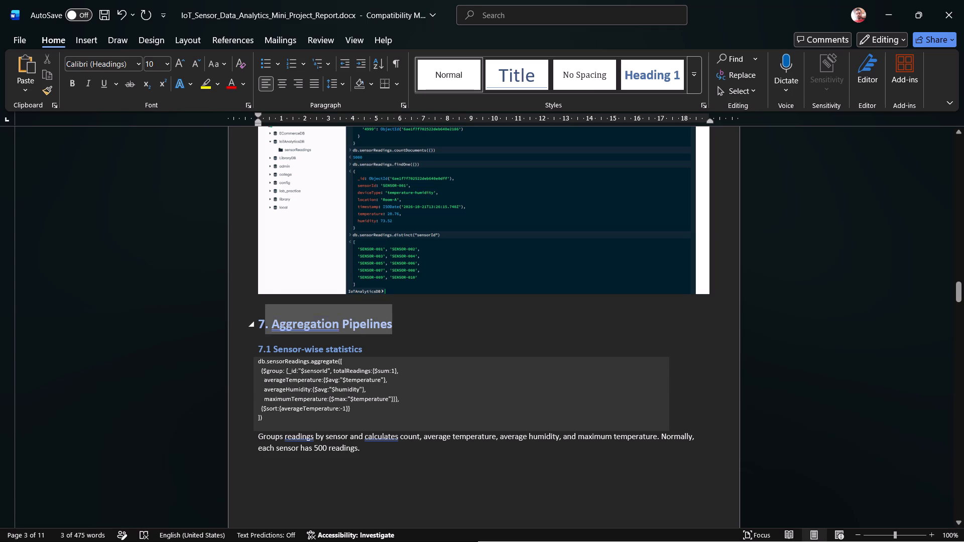
drag(268, 325, 268, 325)
click(412, 325)
drag(393, 324, 258, 328)
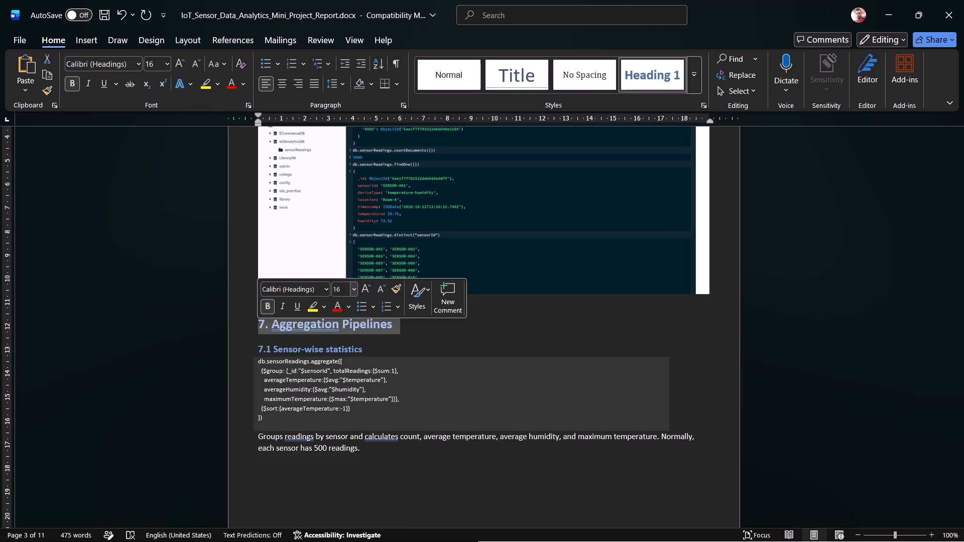
click(341, 291)
text(17)
key(Return)
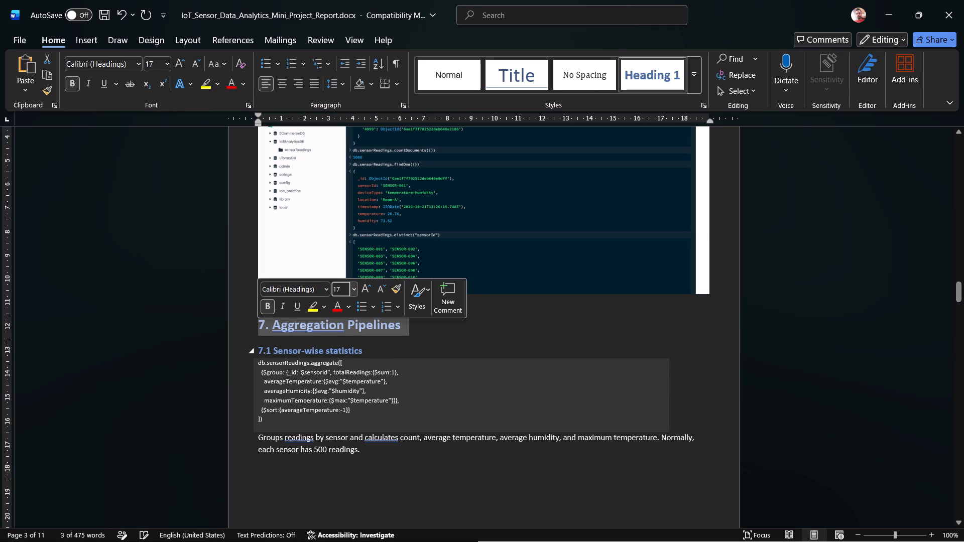
click(506, 343)
Set the font size of the "8. Indexing and Performance" heading to 17.
scroll(506, 343, down, 5)
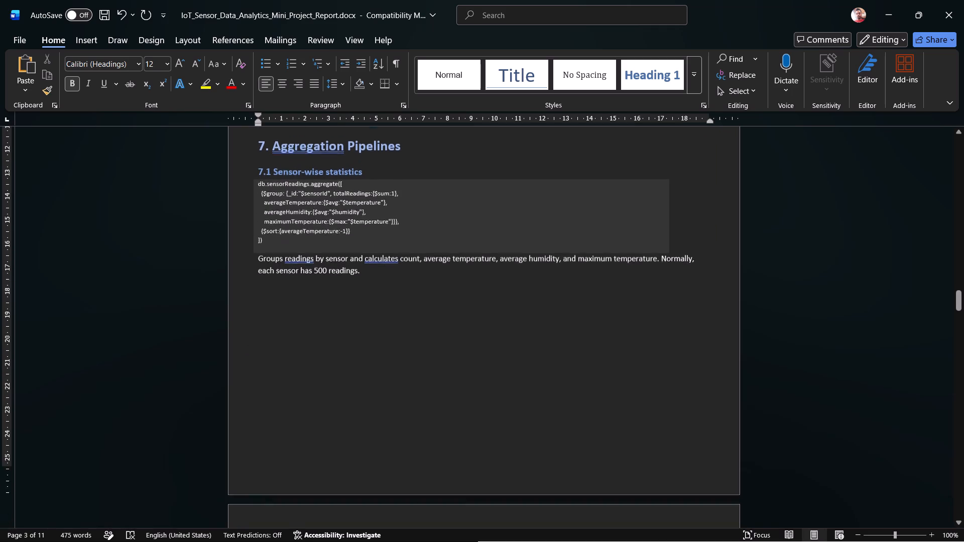
scroll(506, 343, down, 3)
scroll(403, 256, down, 1)
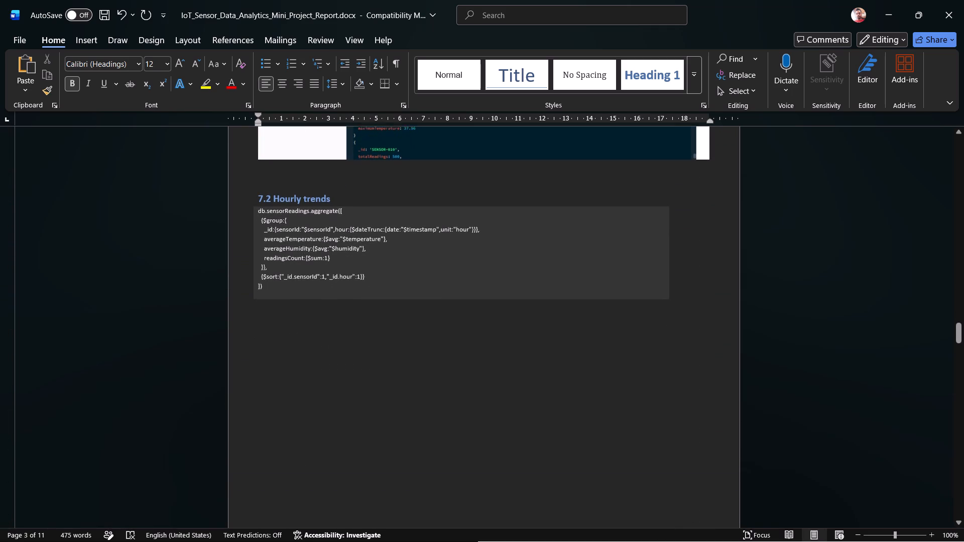
scroll(403, 256, down, 5)
drag(421, 242, 254, 248)
click(335, 210)
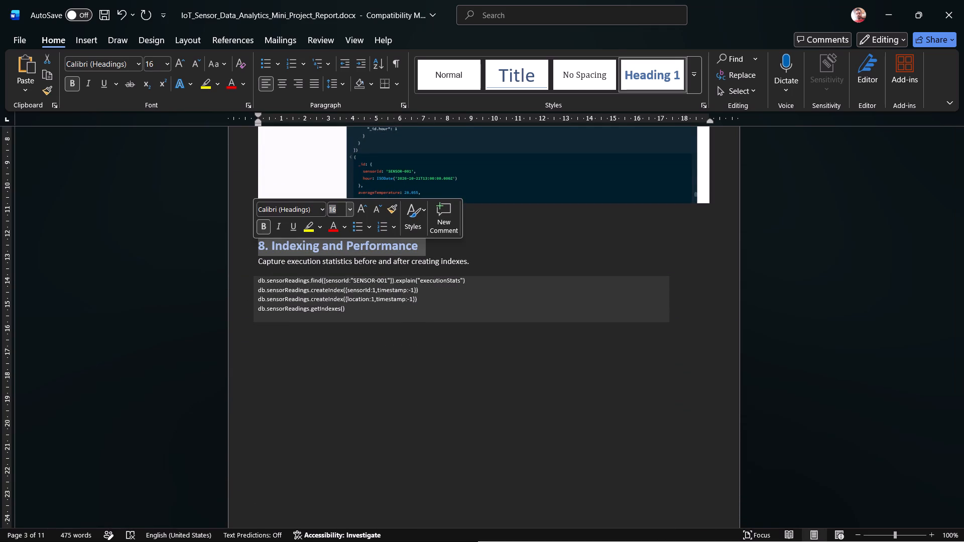
text(17)
key(Return)
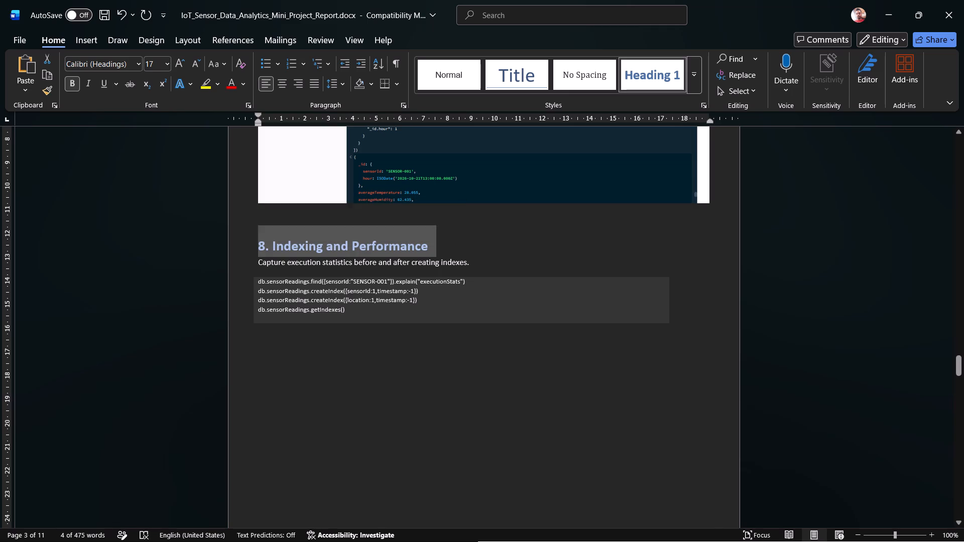
click(560, 260)
Set the font size of the "9. Data Quality Checks" heading to 17.
scroll(560, 260, down, 10)
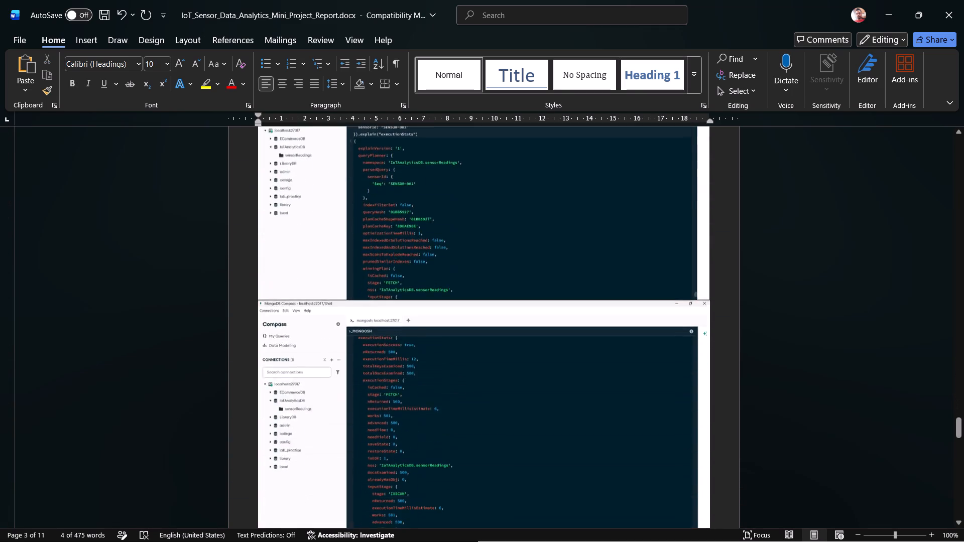
scroll(560, 260, down, 2)
scroll(560, 260, up, 4)
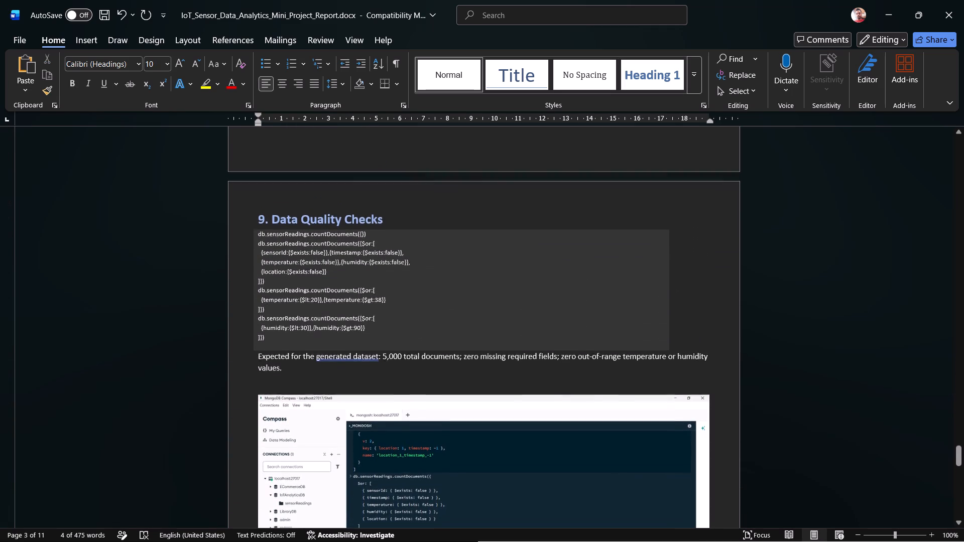
drag(405, 218, 251, 221)
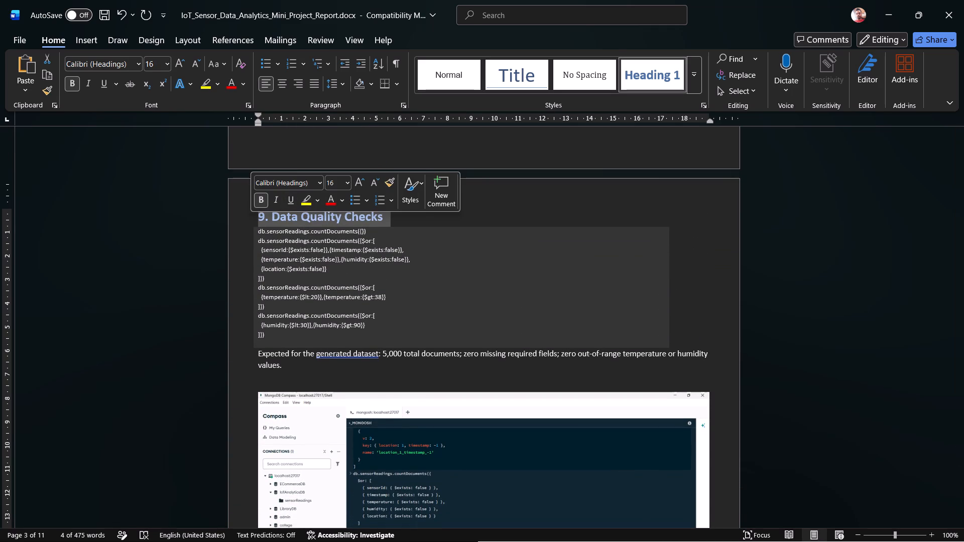
click(336, 183)
text(17)
key(Return)
click(558, 205)
Set the font size of the "10. JSON Schema Validation" heading to 17.
scroll(558, 205, down, 3)
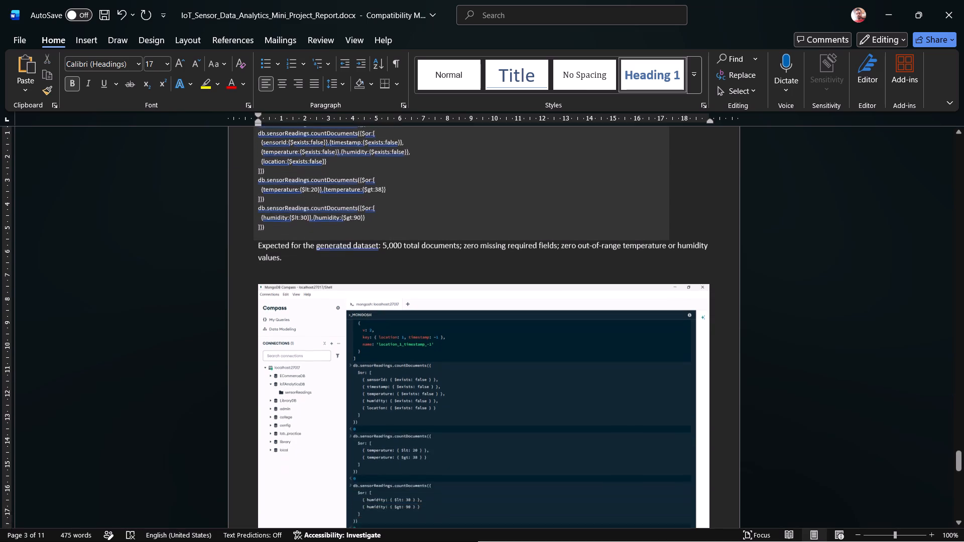
scroll(558, 205, down, 2)
drag(417, 399, 357, 403)
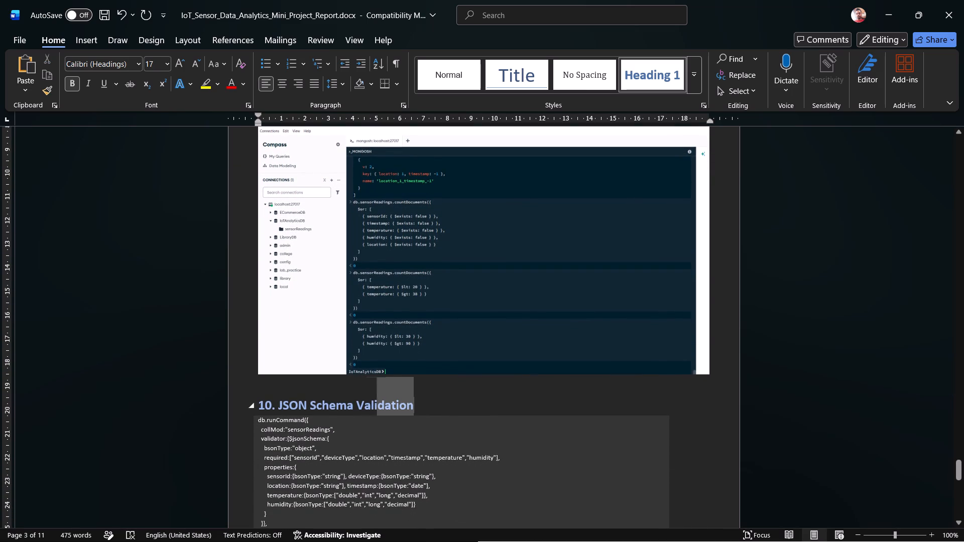
drag(357, 403, 250, 405)
click(332, 365)
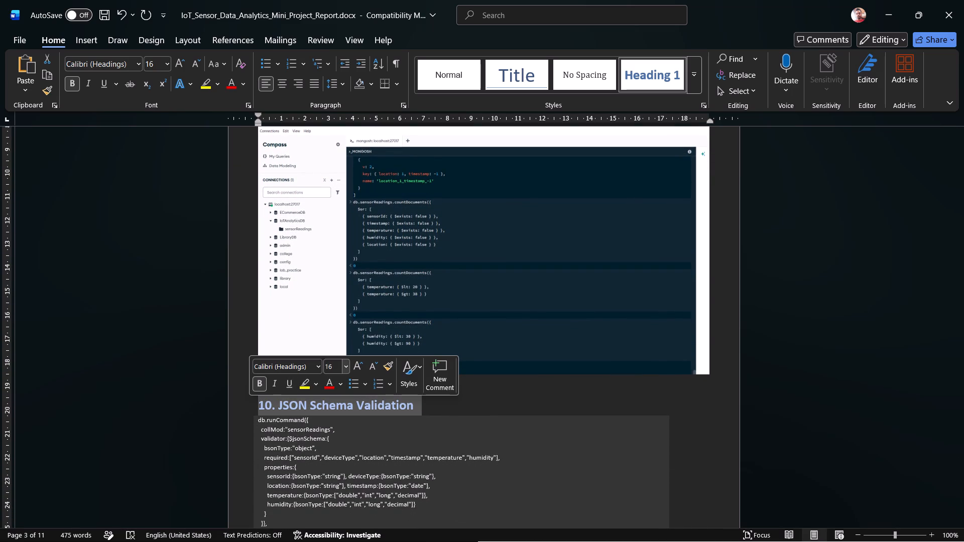
text(17)
key(Return)
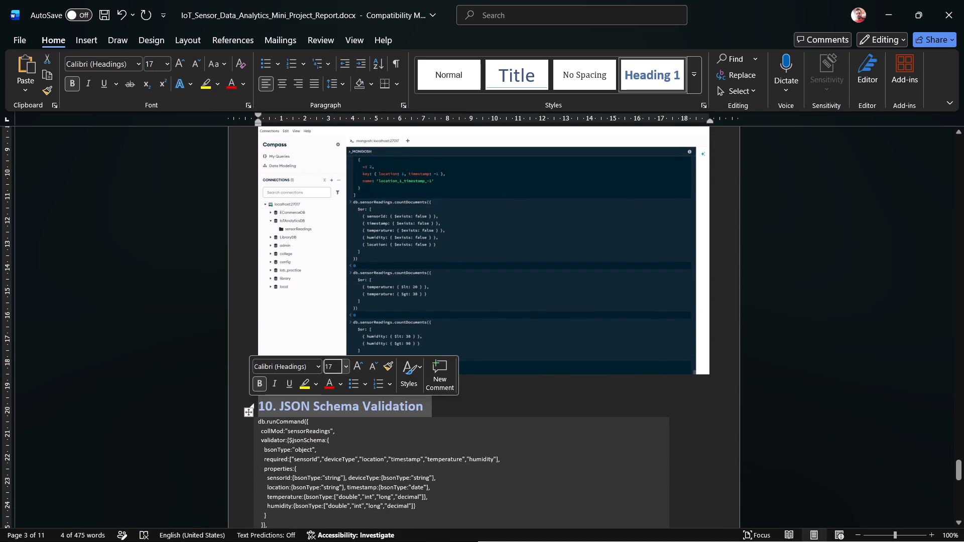
click(545, 411)
Set the font size of the "Conclusion" heading to 17.
scroll(545, 411, down, 7)
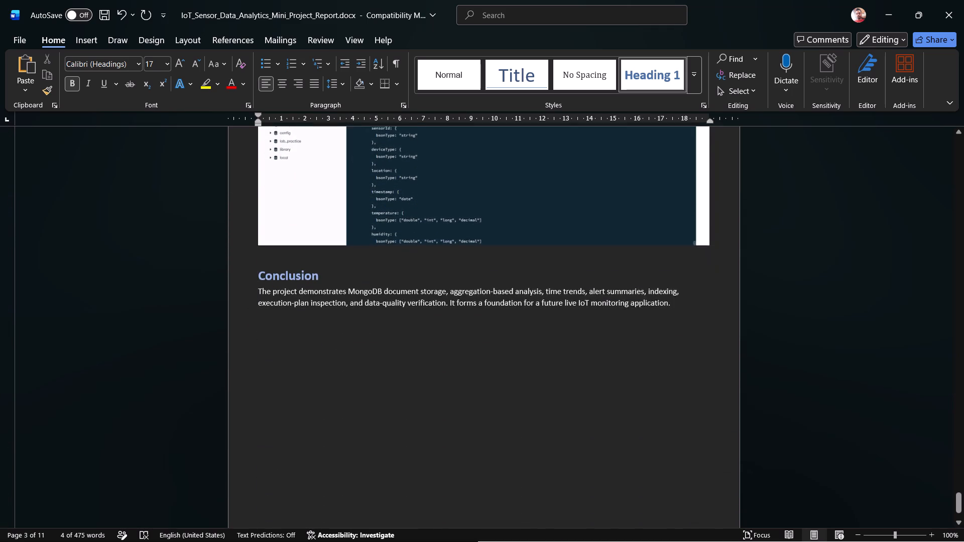
scroll(545, 411, up, 1)
drag(338, 274, 253, 277)
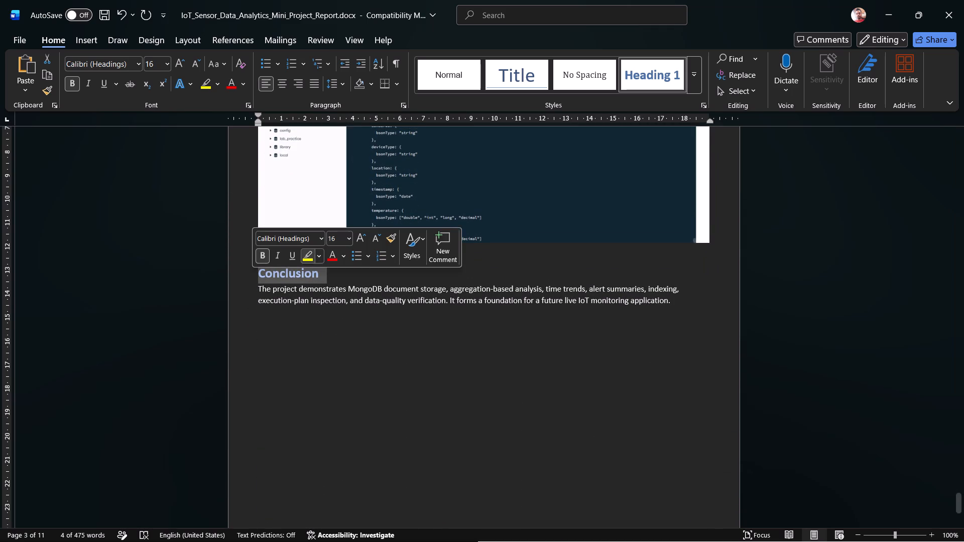
click(333, 239)
text(17)
key(Return)
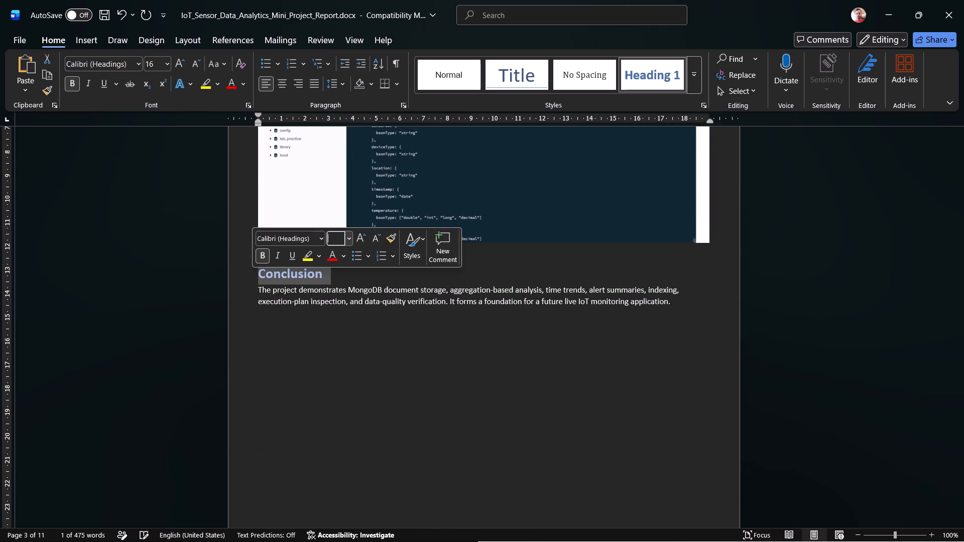
click(395, 360)
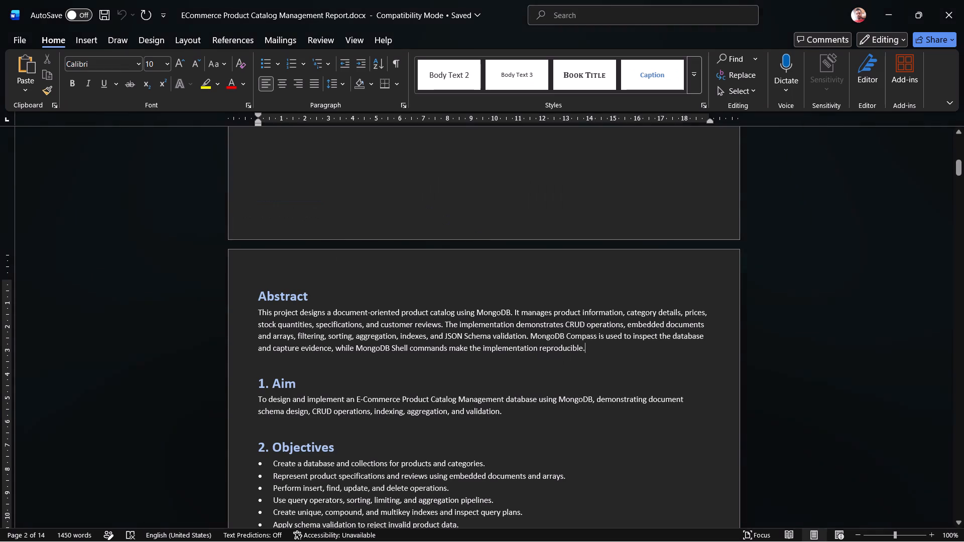
In the E-Commerce report, check the font and size used for the Conclusion heading and its paragraph.
scroll(417, 350, down, 20)
scroll(417, 350, down, 17)
scroll(417, 350, up, 5)
click(342, 297)
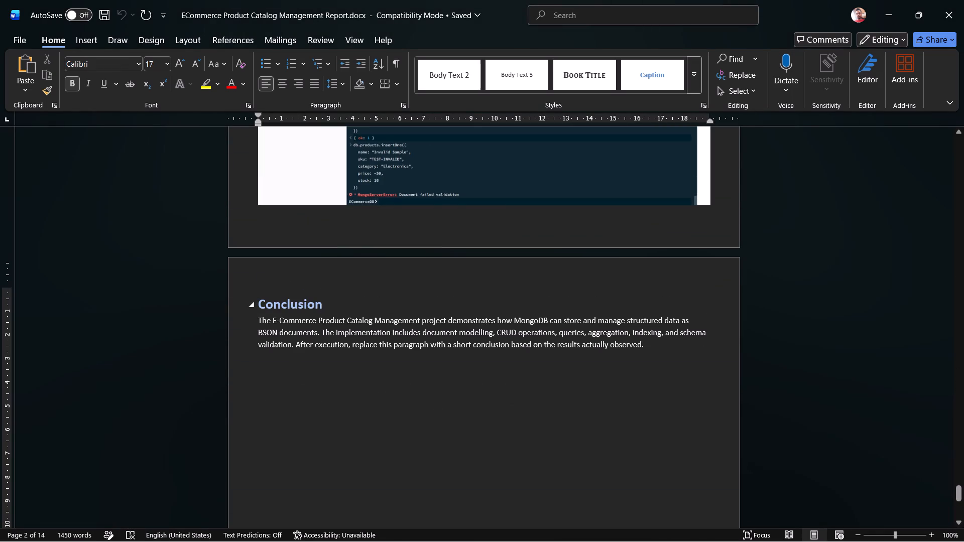
click(397, 335)
scroll(397, 333, up, 2)
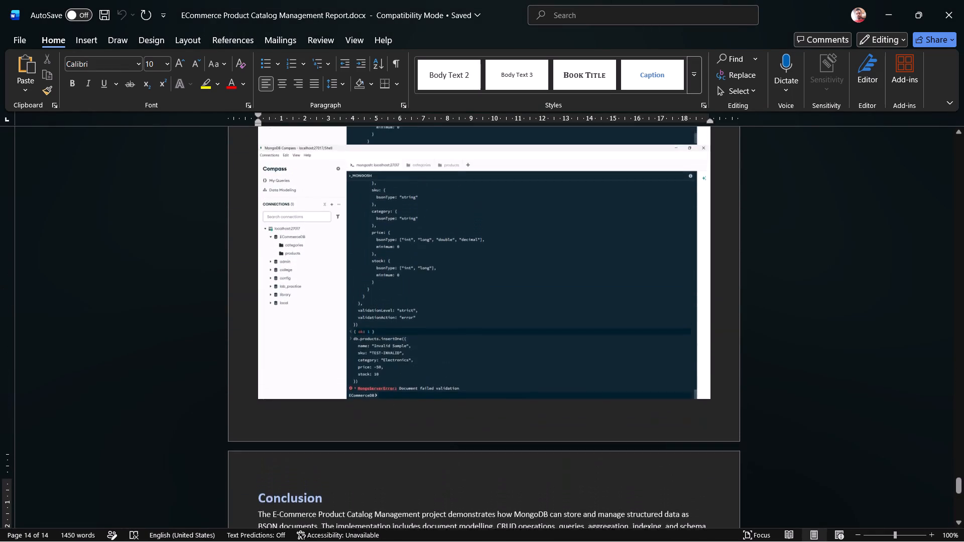
scroll(397, 333, up, 2)
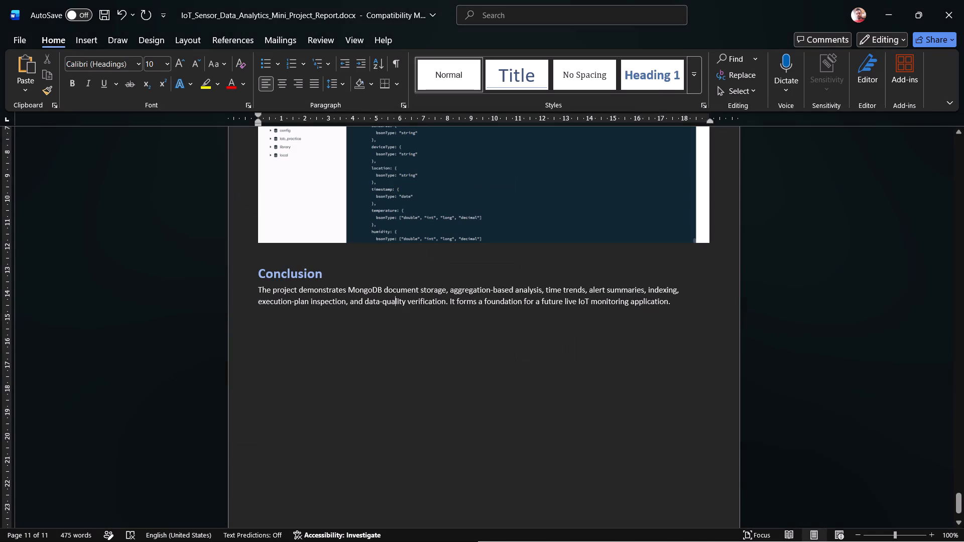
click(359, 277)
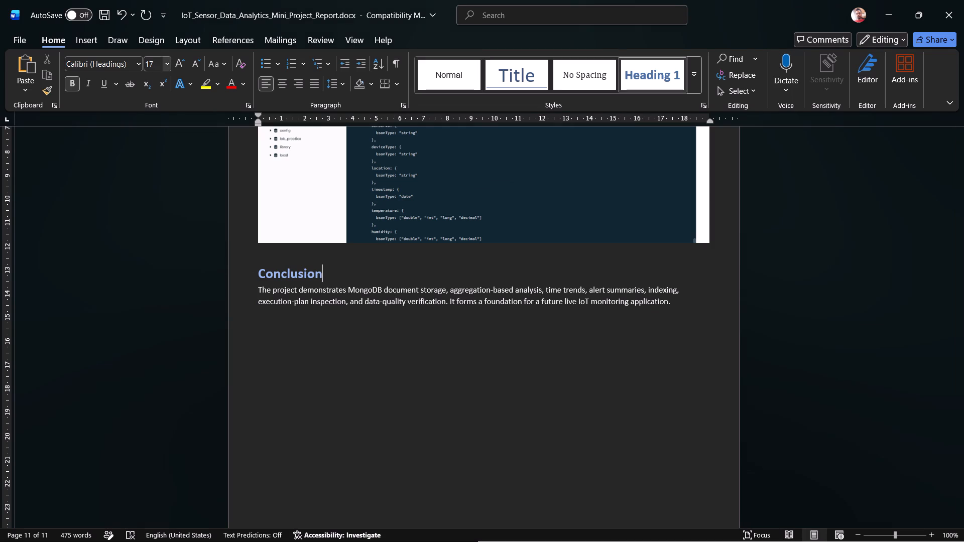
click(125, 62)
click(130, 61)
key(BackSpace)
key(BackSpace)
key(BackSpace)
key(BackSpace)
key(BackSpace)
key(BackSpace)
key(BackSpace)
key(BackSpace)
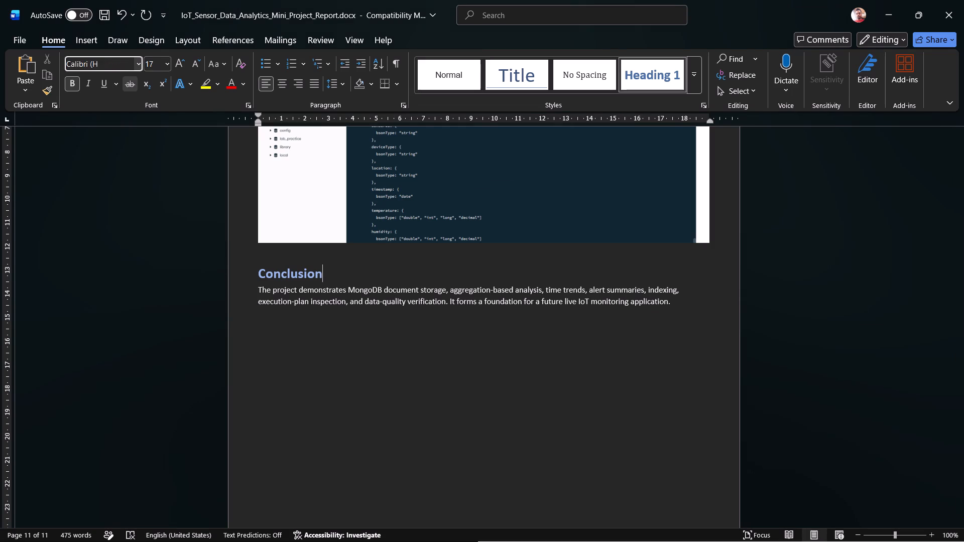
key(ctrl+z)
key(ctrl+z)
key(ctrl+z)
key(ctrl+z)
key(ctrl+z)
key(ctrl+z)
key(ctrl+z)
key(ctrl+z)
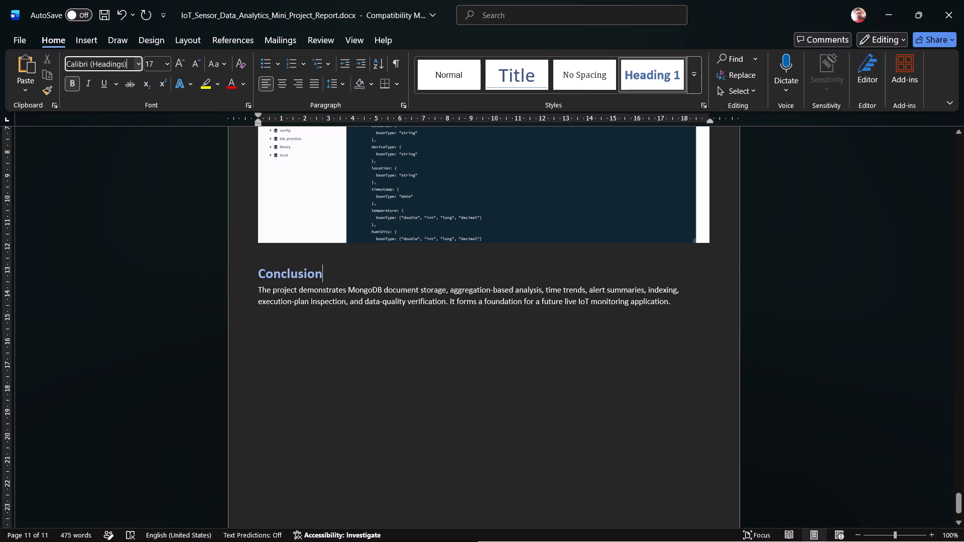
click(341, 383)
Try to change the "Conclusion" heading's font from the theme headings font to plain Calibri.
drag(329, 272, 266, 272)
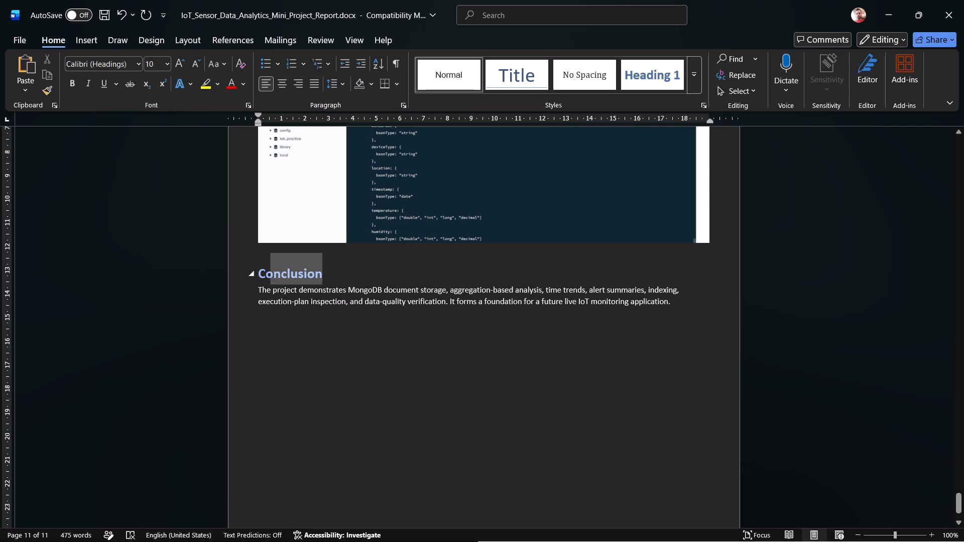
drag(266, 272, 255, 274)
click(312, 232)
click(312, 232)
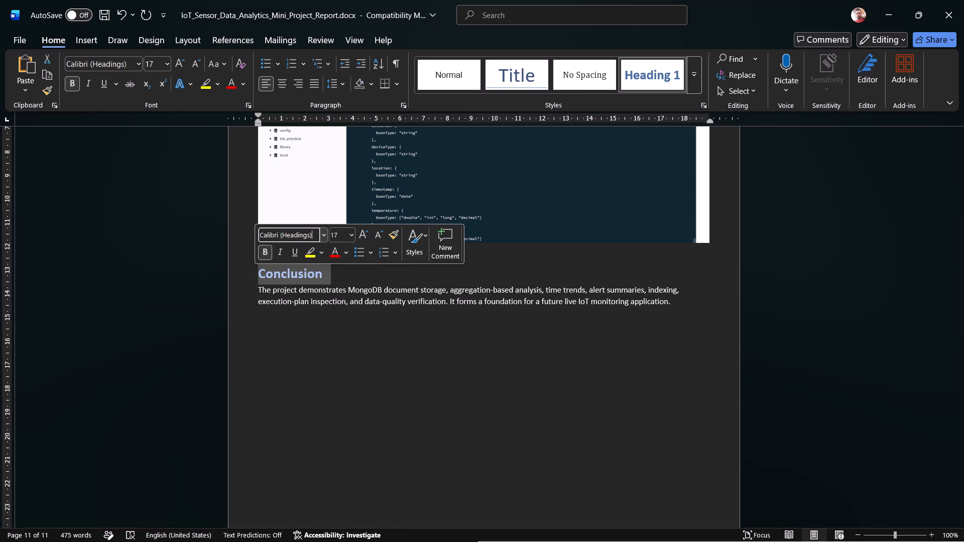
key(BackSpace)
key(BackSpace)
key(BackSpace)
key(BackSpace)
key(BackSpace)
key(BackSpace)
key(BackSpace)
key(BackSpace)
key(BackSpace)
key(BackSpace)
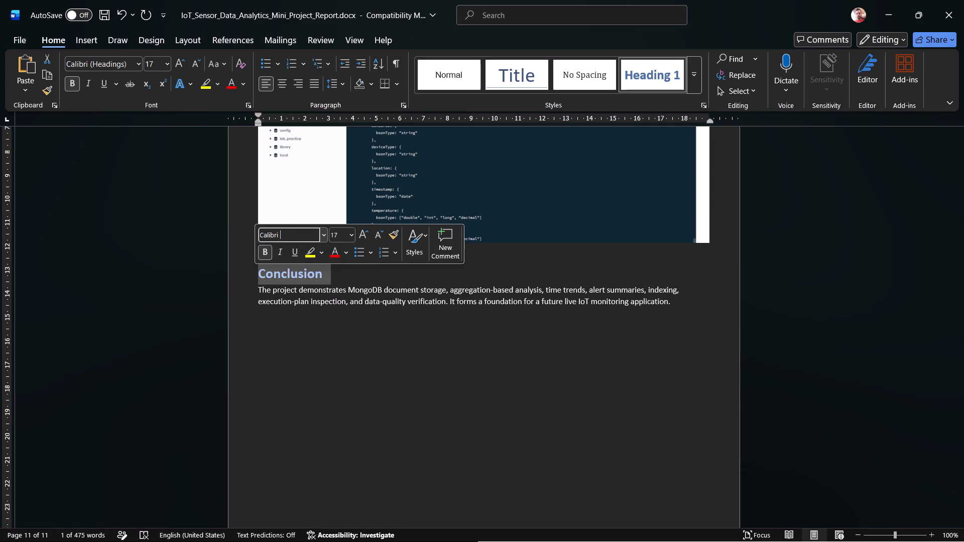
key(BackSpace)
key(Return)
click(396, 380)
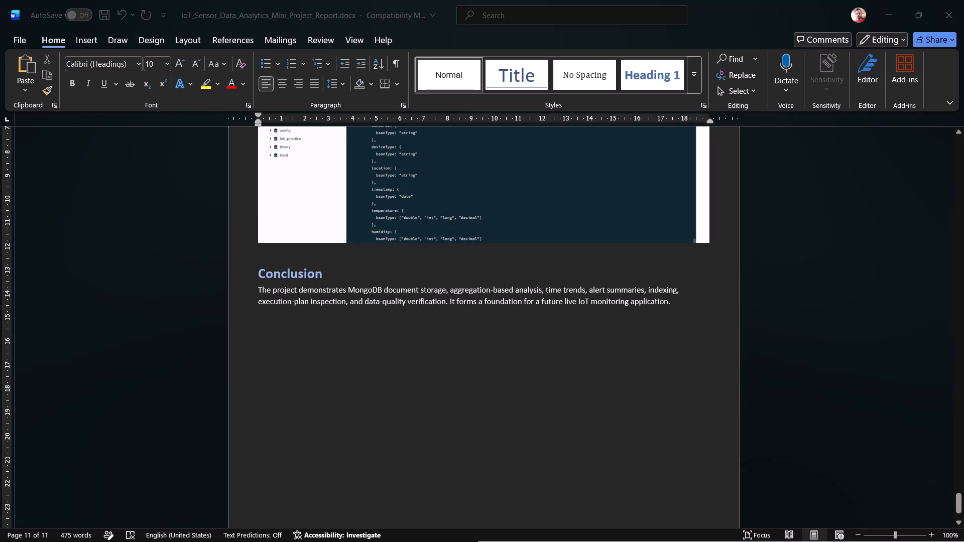
In the E-Commerce report, check the font used for the "Negative test" body text.
click(305, 158)
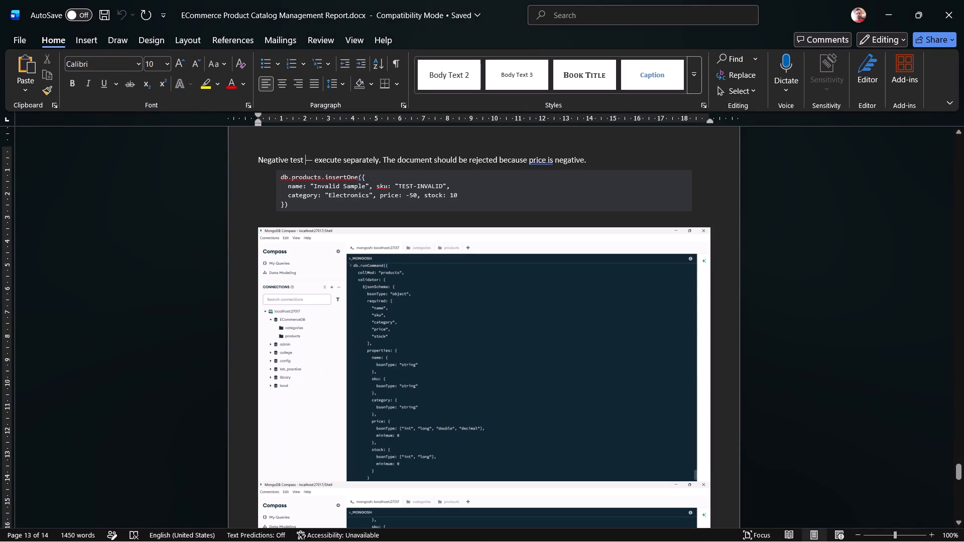
drag(257, 159, 308, 161)
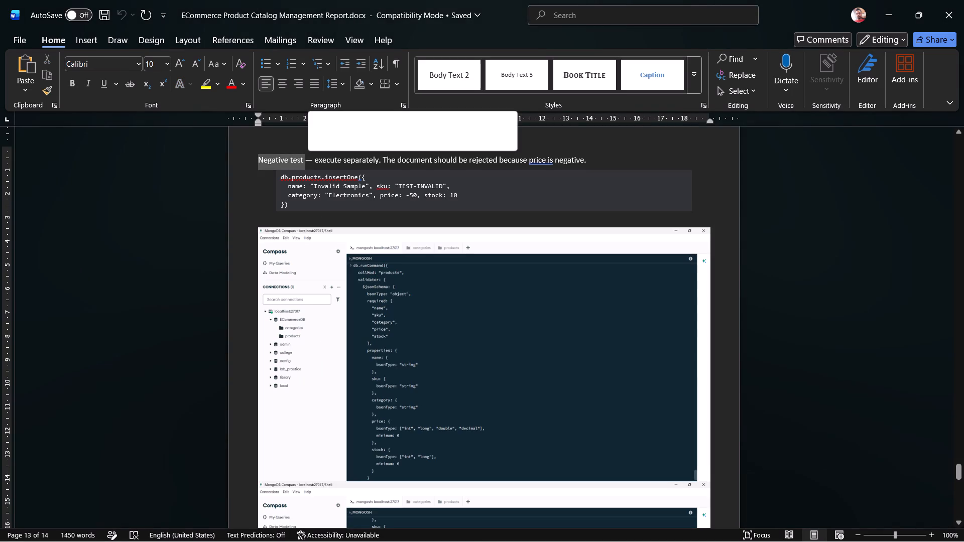
click(117, 59)
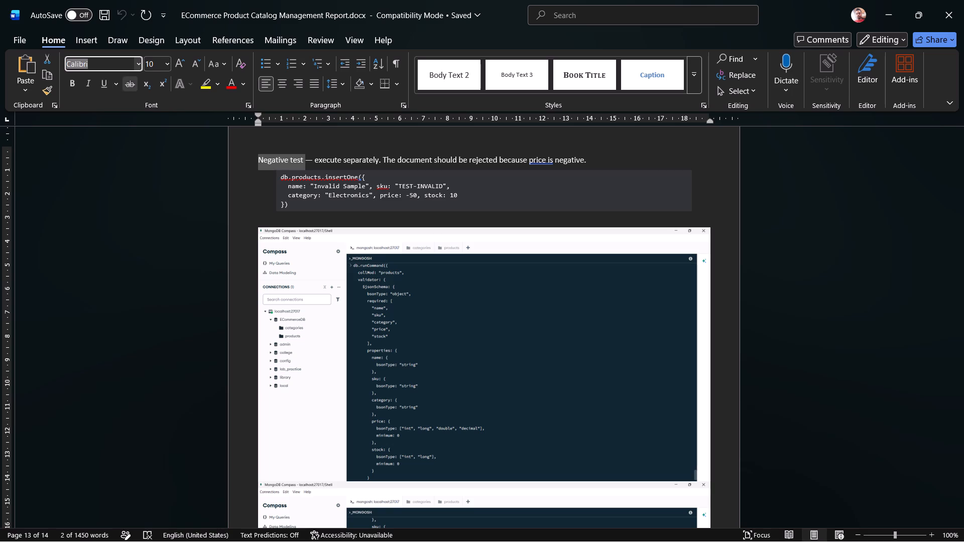
click(333, 160)
scroll(426, 248, down, 7)
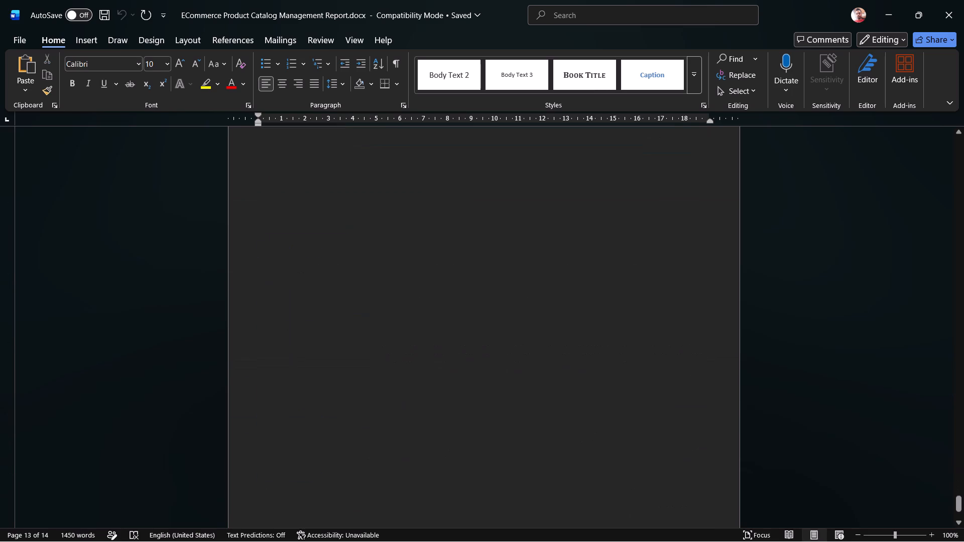
scroll(426, 248, down, 8)
scroll(426, 248, up, 19)
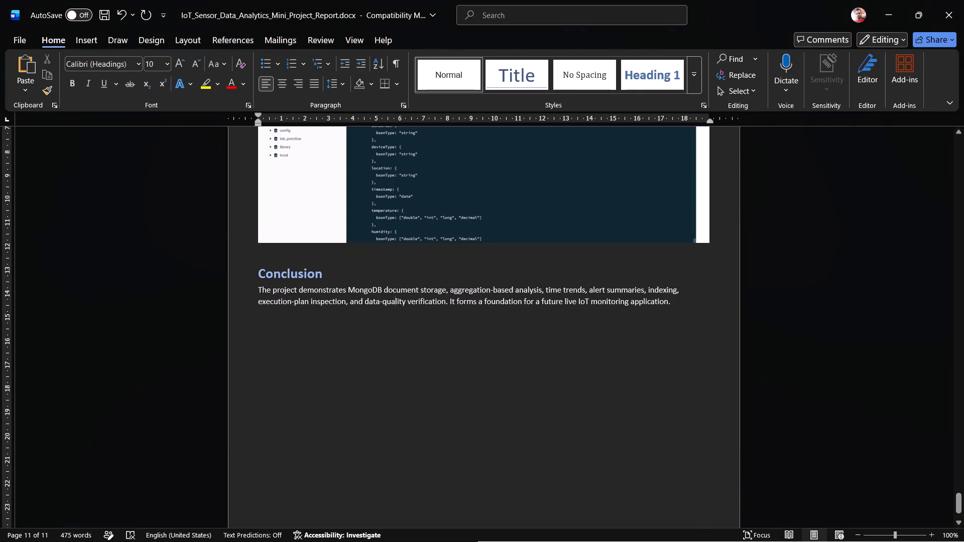
Review the IoT report's headings, code blocks and screenshots from the Conclusion back to the cover page for consistent formatting.
scroll(512, 328, up, 20)
scroll(512, 328, up, 20)
scroll(512, 328, up, 5)
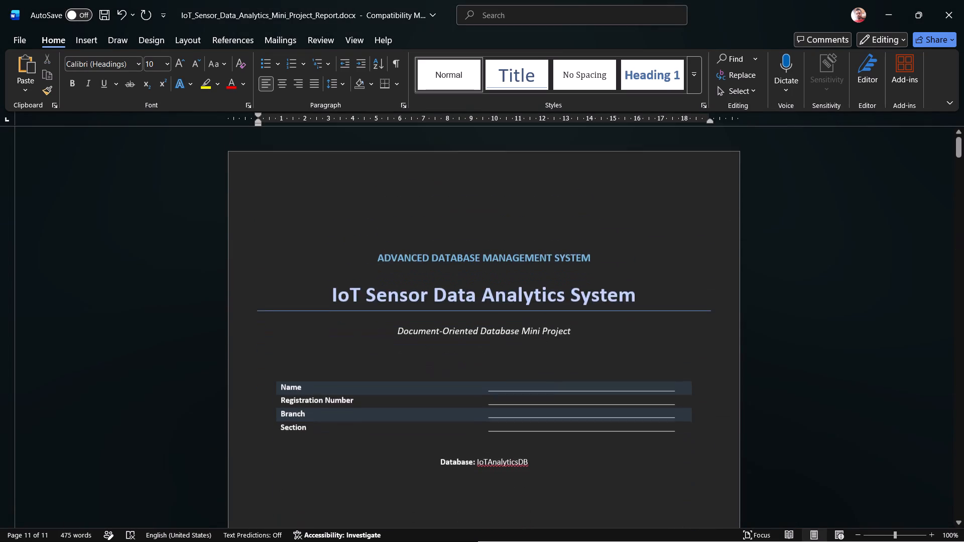
scroll(512, 328, down, 20)
scroll(512, 328, down, 14)
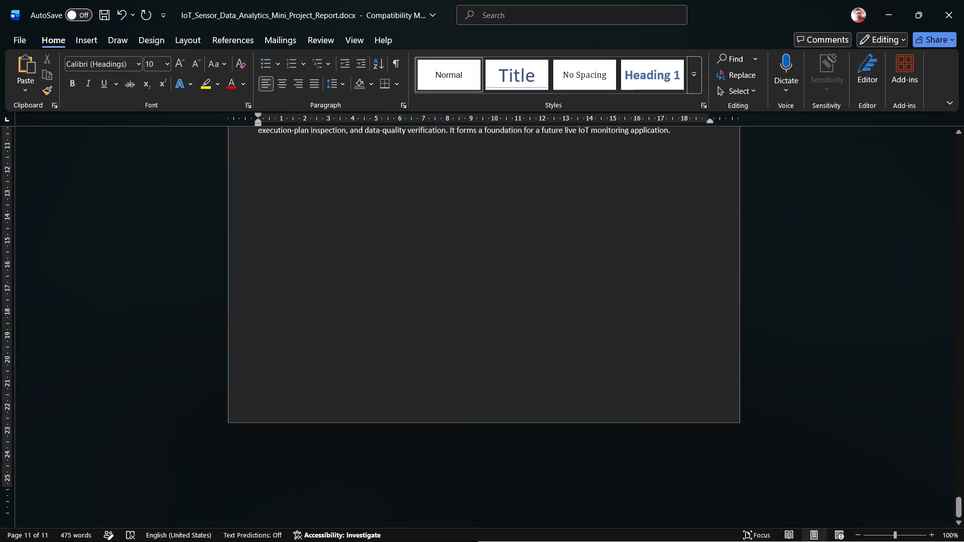
scroll(512, 328, down, 2)
scroll(512, 328, up, 3)
scroll(512, 328, down, 1)
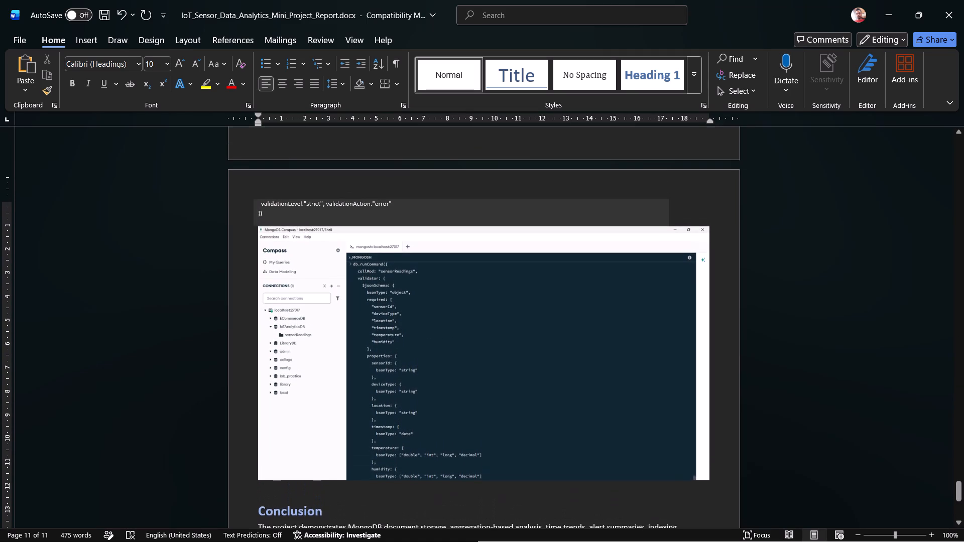
scroll(512, 328, down, 1)
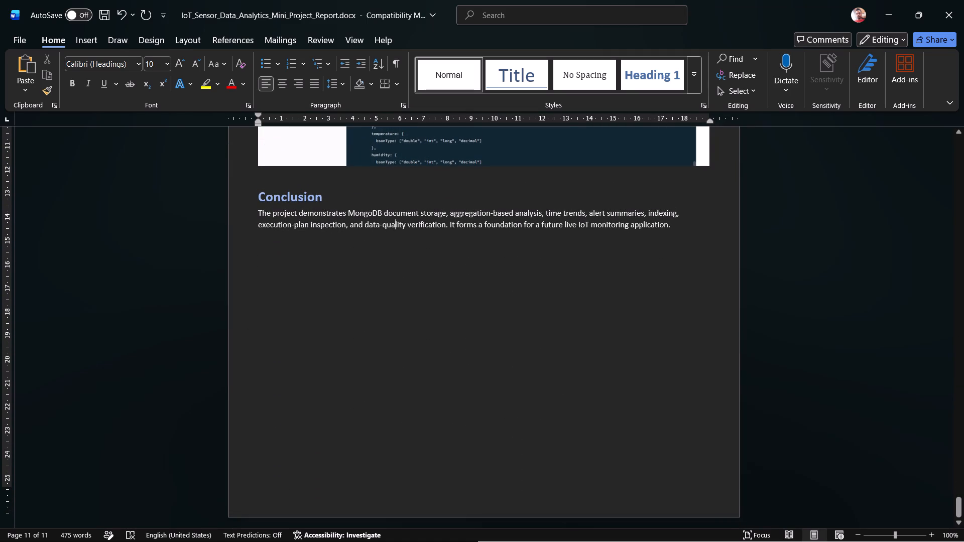
scroll(512, 328, up, 7)
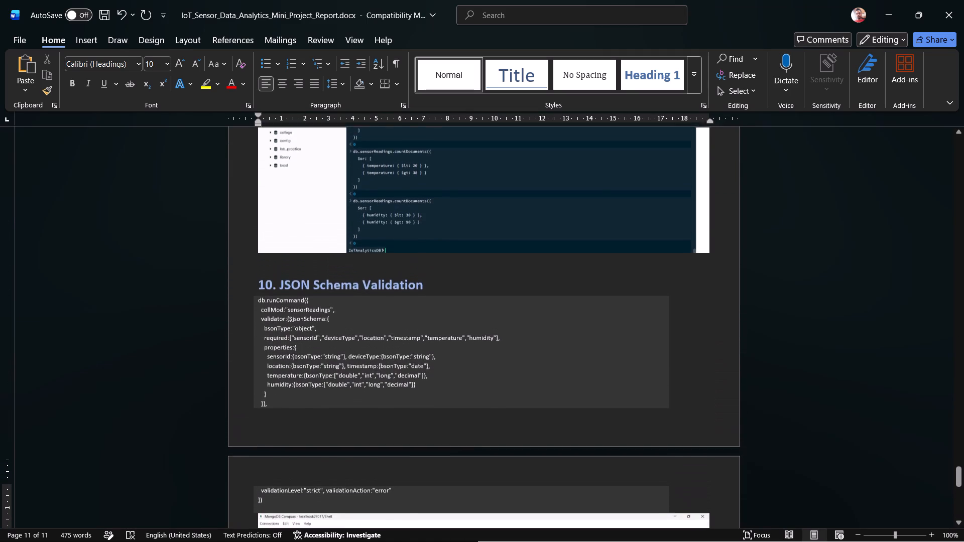
scroll(512, 328, up, 2)
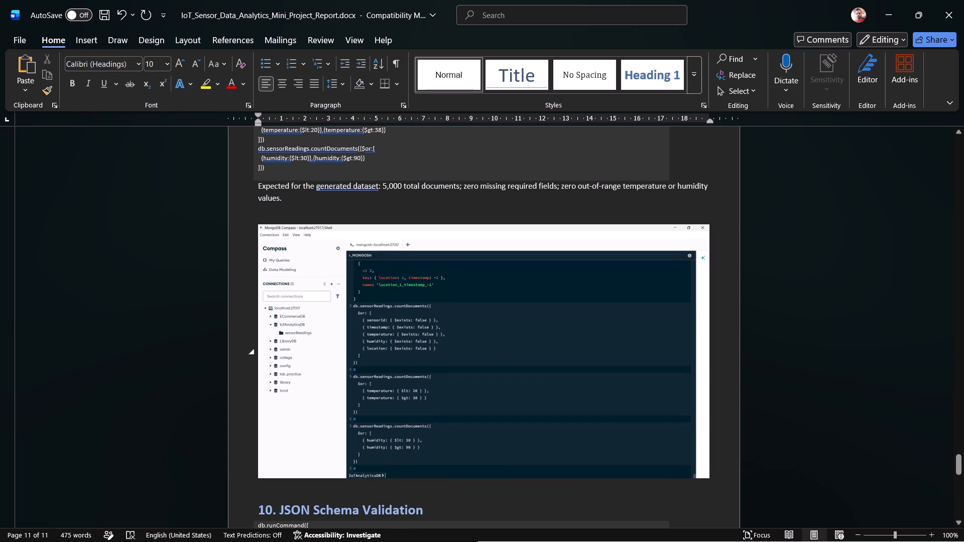
scroll(512, 328, up, 3)
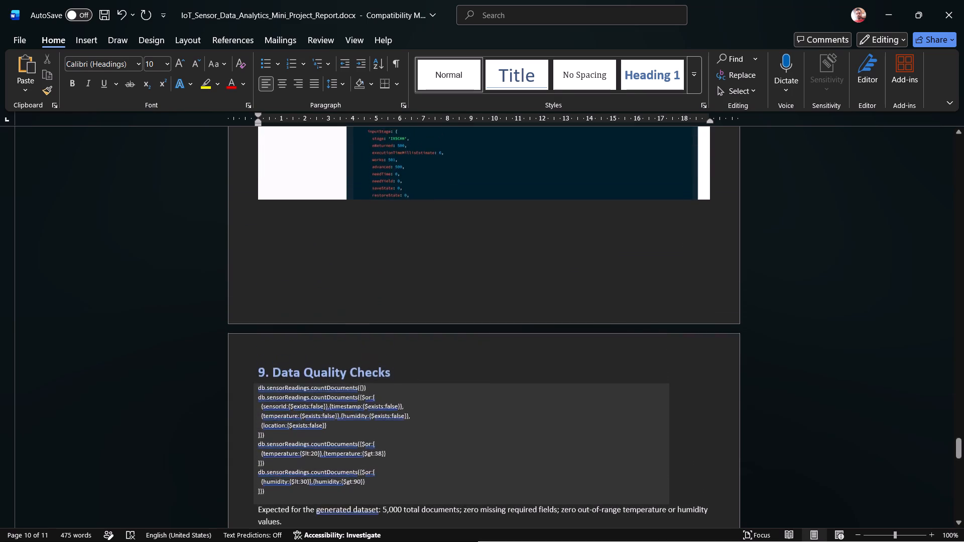
scroll(512, 328, up, 8)
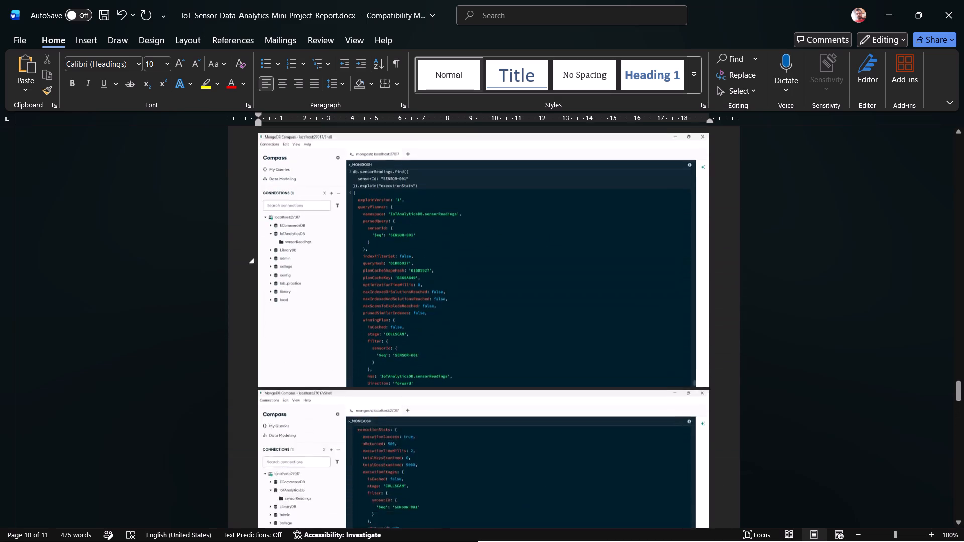
scroll(512, 328, up, 6)
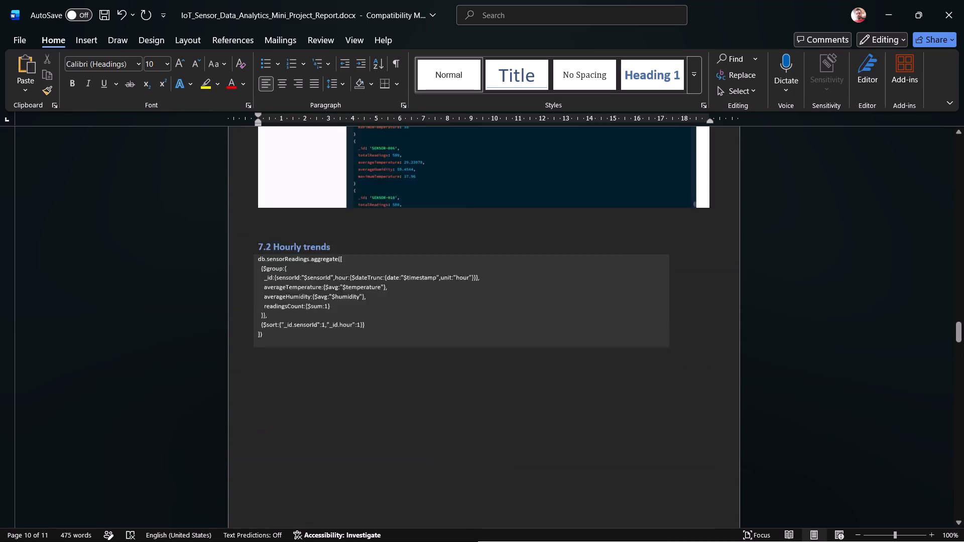
scroll(512, 328, up, 3)
scroll(512, 328, down, 6)
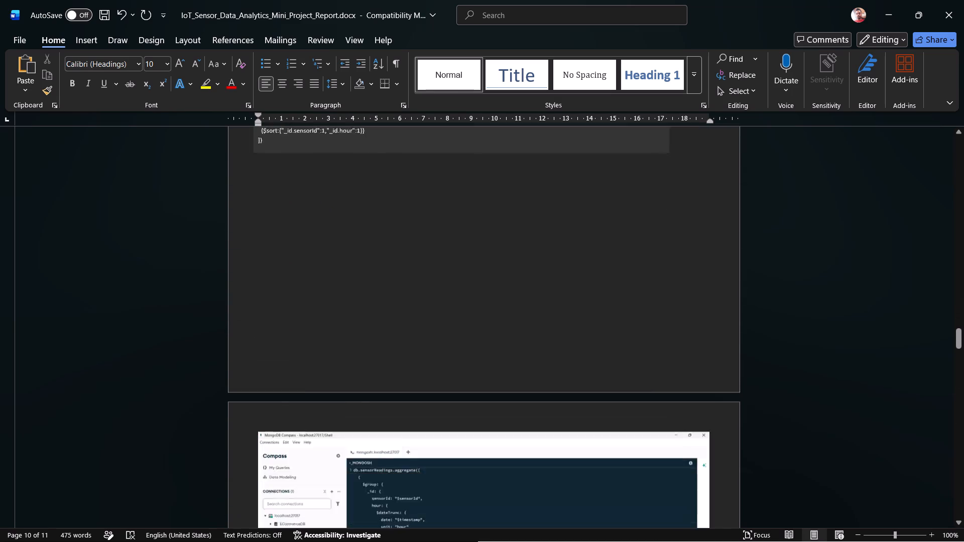
scroll(512, 328, down, 10)
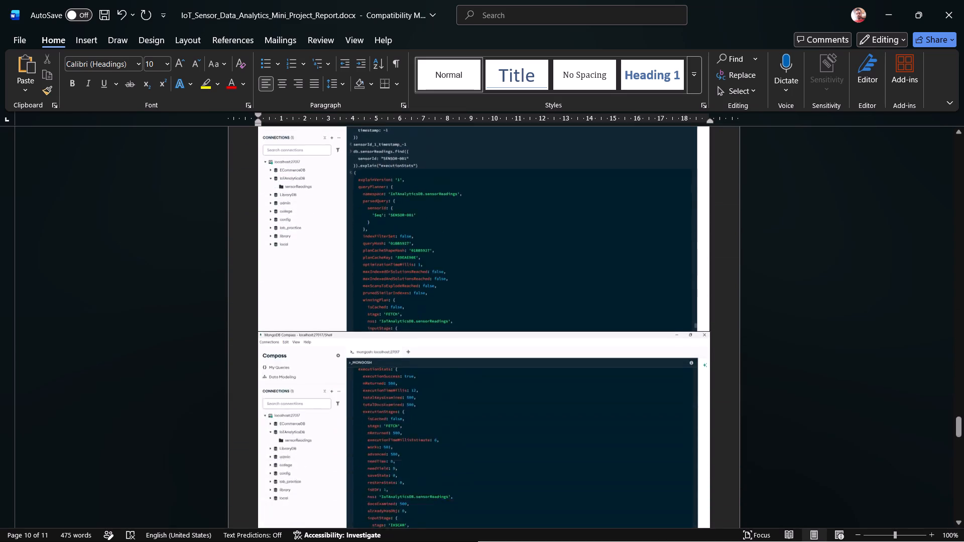
scroll(512, 328, down, 1)
scroll(512, 328, up, 9)
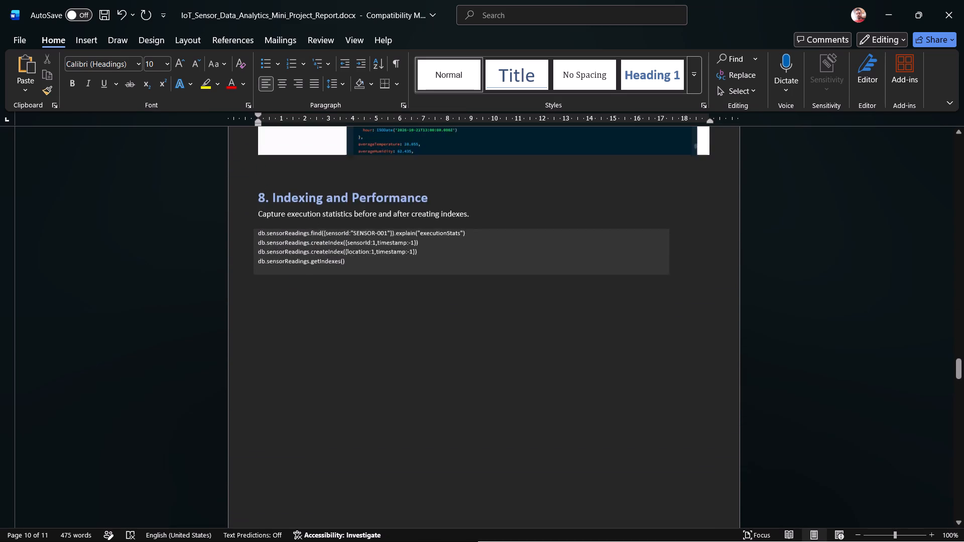
scroll(512, 328, up, 9)
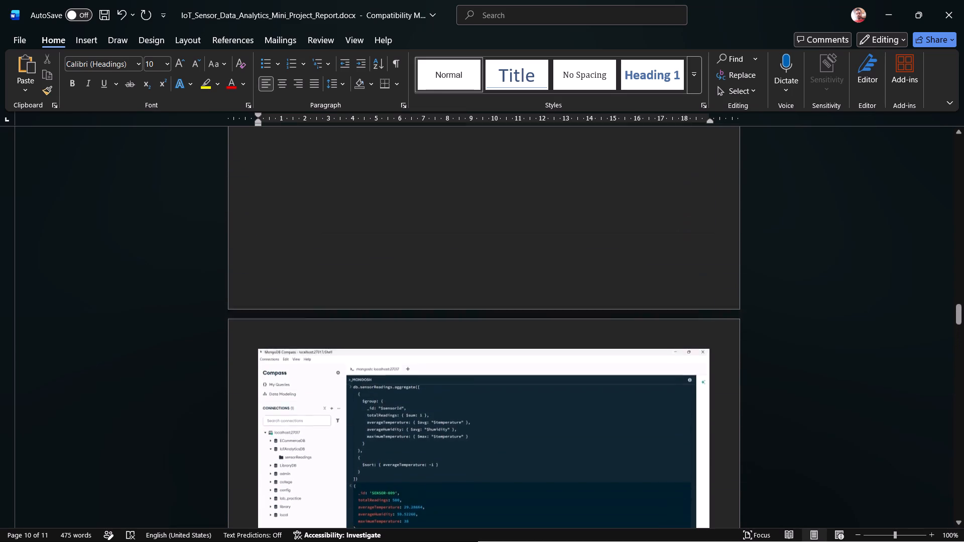
scroll(512, 328, up, 1)
scroll(512, 328, down, 4)
scroll(512, 328, up, 6)
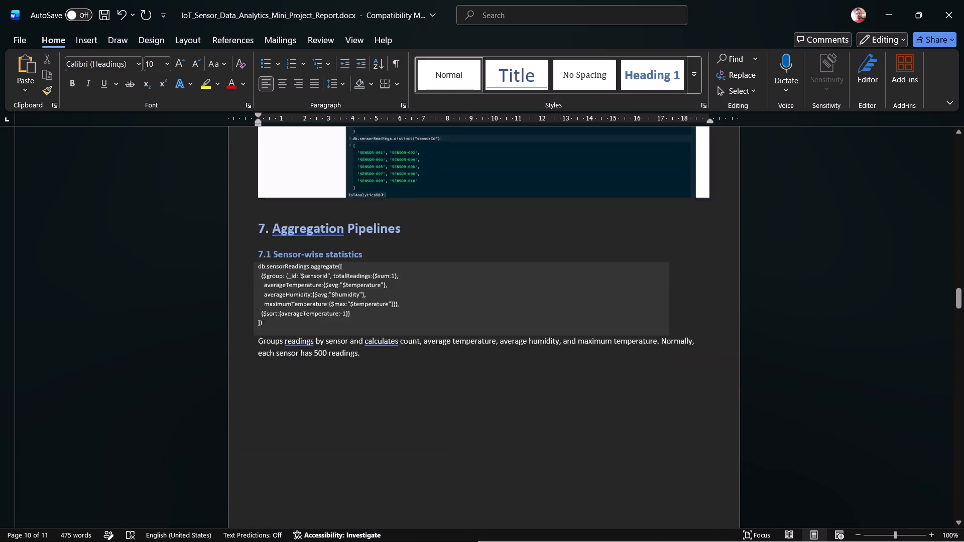
scroll(512, 328, up, 3)
scroll(512, 328, down, 1)
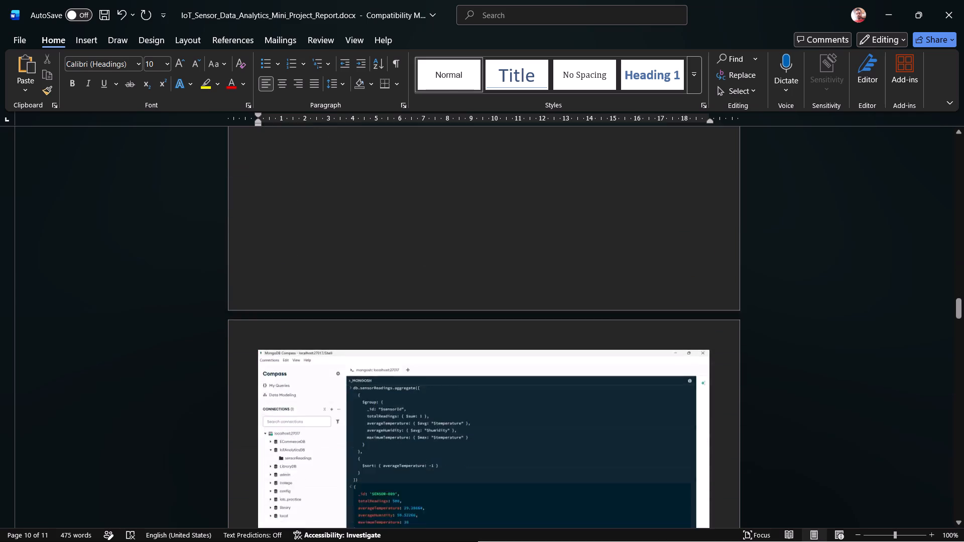
scroll(512, 328, up, 4)
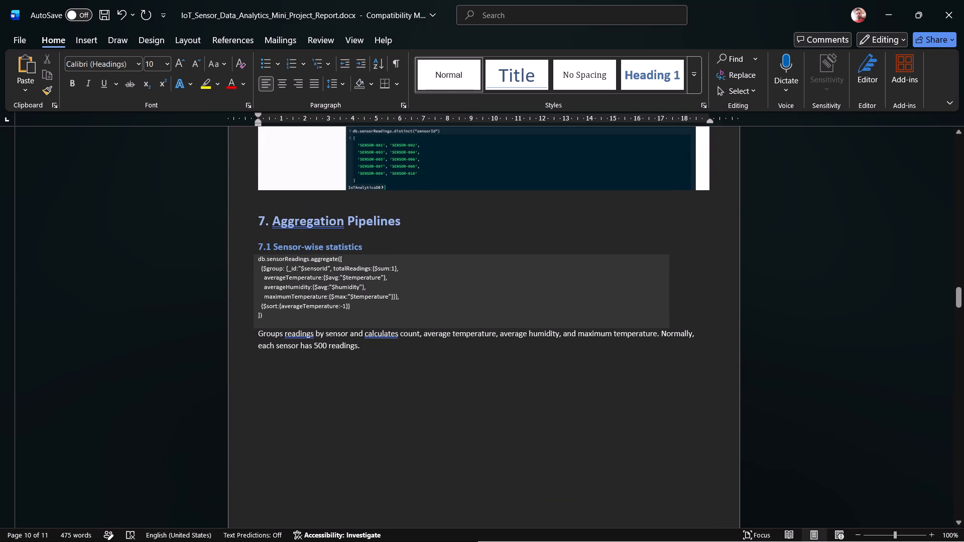
scroll(348, 228, up, 6)
scroll(348, 228, down, 3)
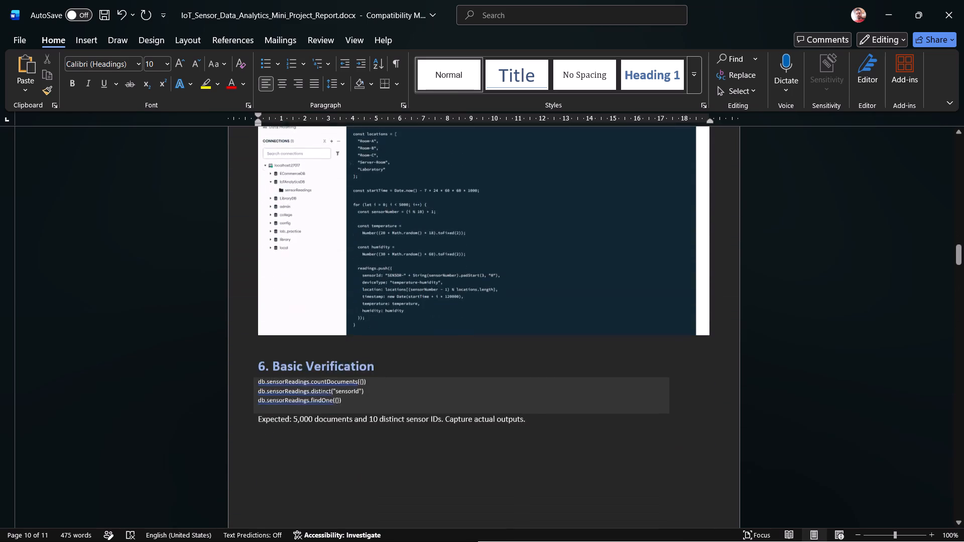
scroll(348, 228, down, 1)
scroll(348, 228, up, 9)
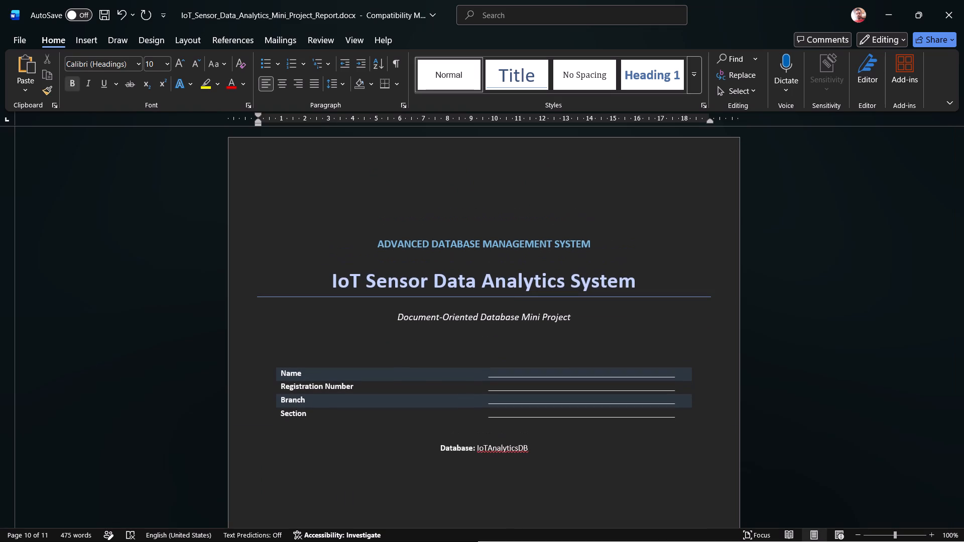
Save the IoT Sensor Data Analytics report and close it.
click(26, 39)
click(38, 205)
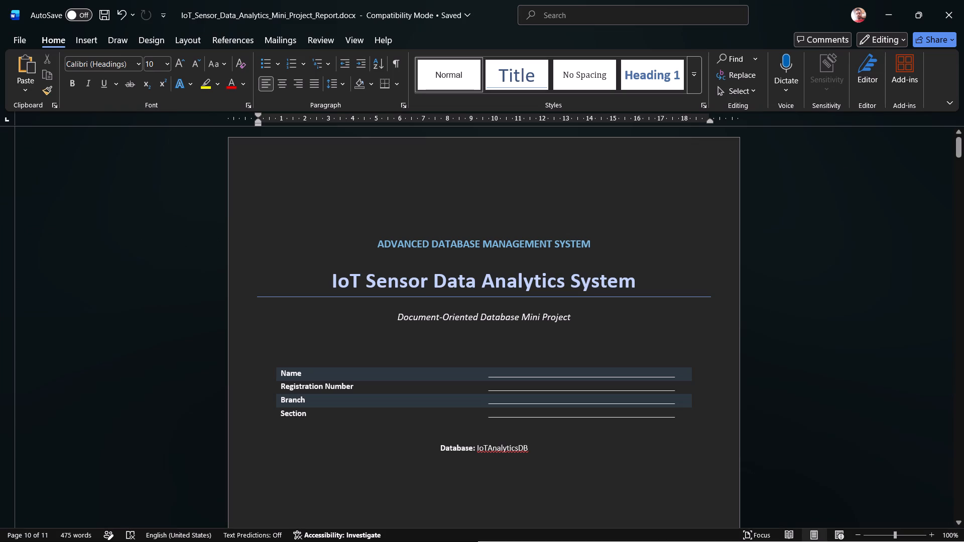
click(948, 11)
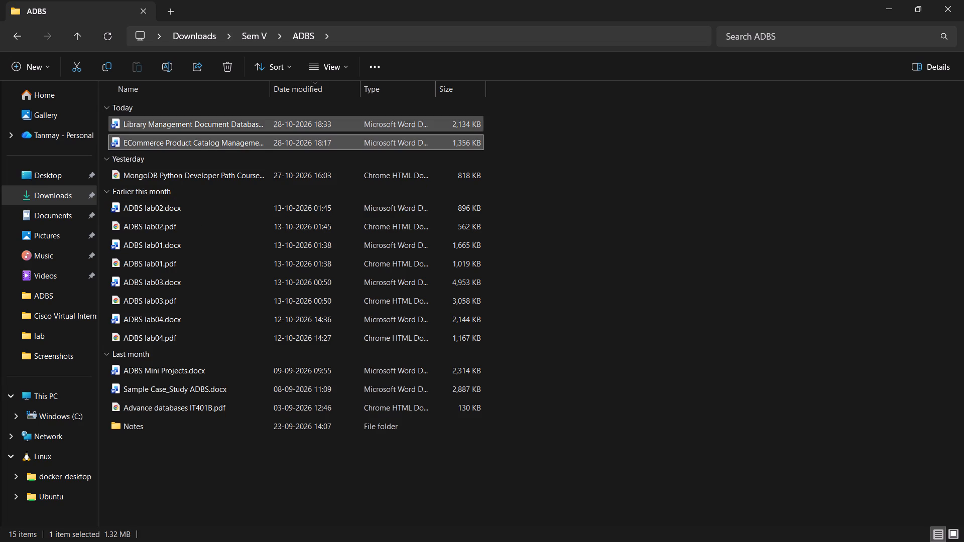
In File Explorer, move the IoT Sensor Data Analytics report from Downloads into the ADBS folder inside Sem V.
click(15, 39)
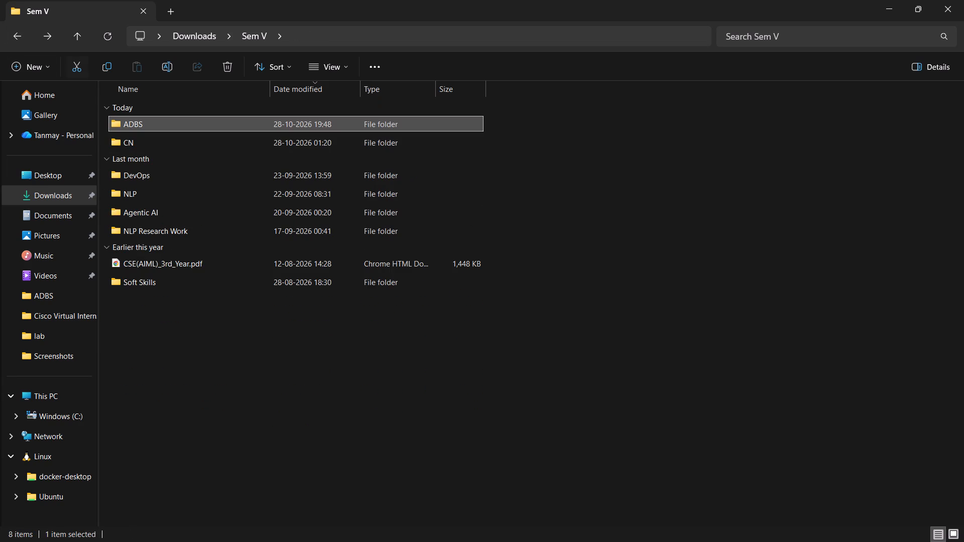
click(13, 32)
drag(152, 122, 168, 129)
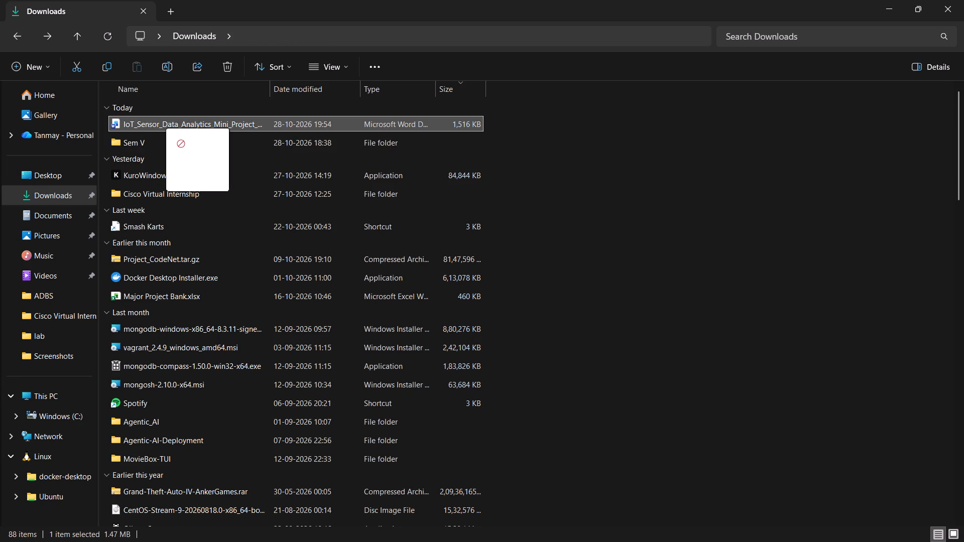
drag(168, 129, 164, 140)
double_click(162, 129)
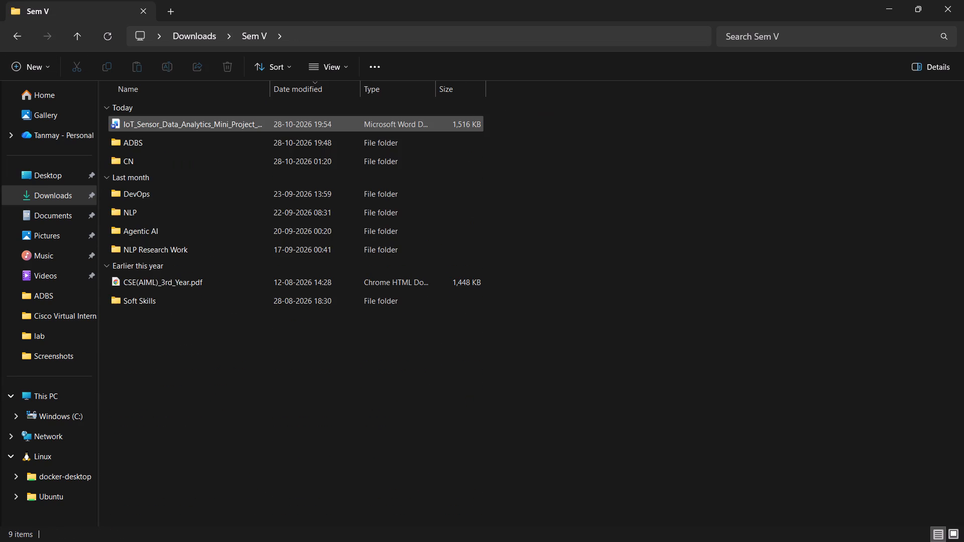
drag(159, 124, 159, 144)
double_click(158, 128)
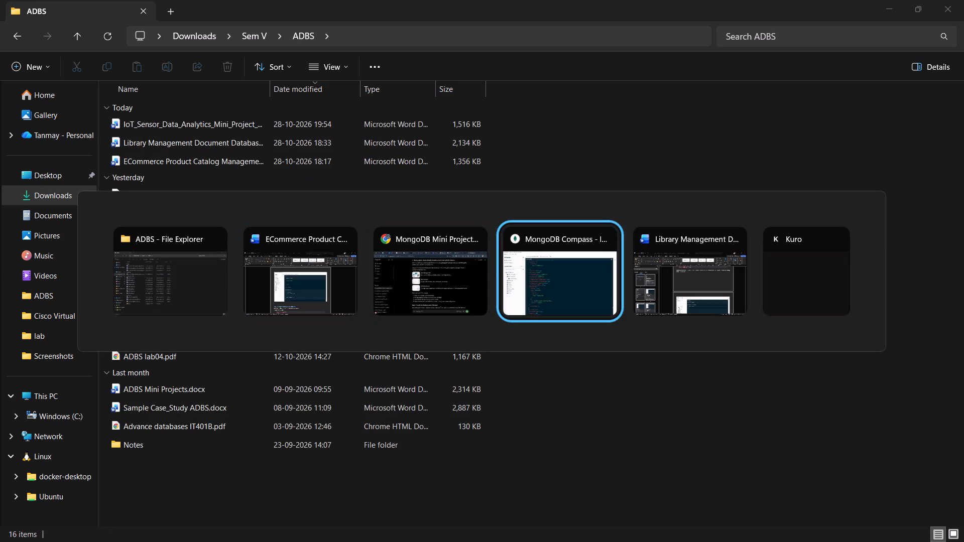
Switch to Chrome and bring up the ADBS assignment page for the UNIT-3 CA-2 mini project upload.
click(651, 1)
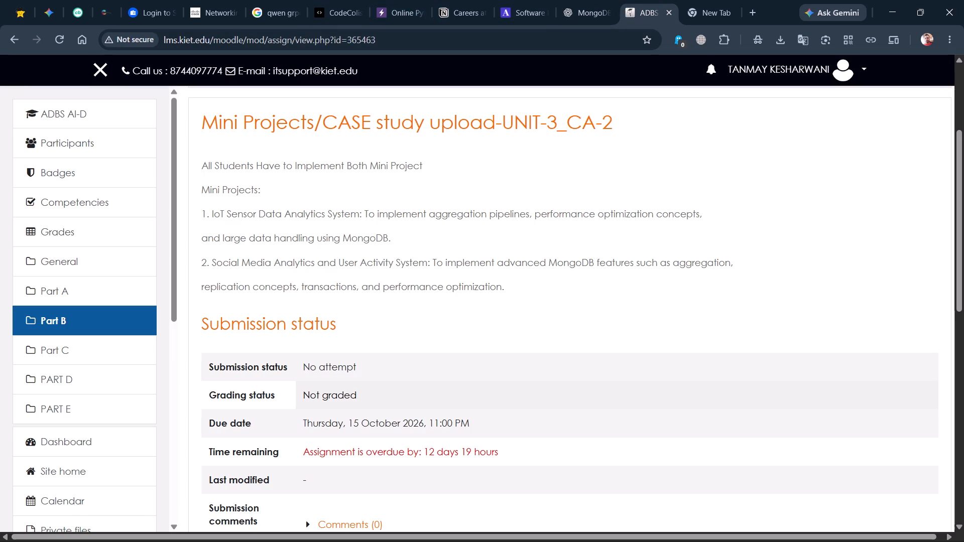
Rename the IoT report in the ADBS folder as "IoT Sensor Data Analytics System Mini Project Report", copying the system title from the assignment page.
drag(360, 214, 207, 218)
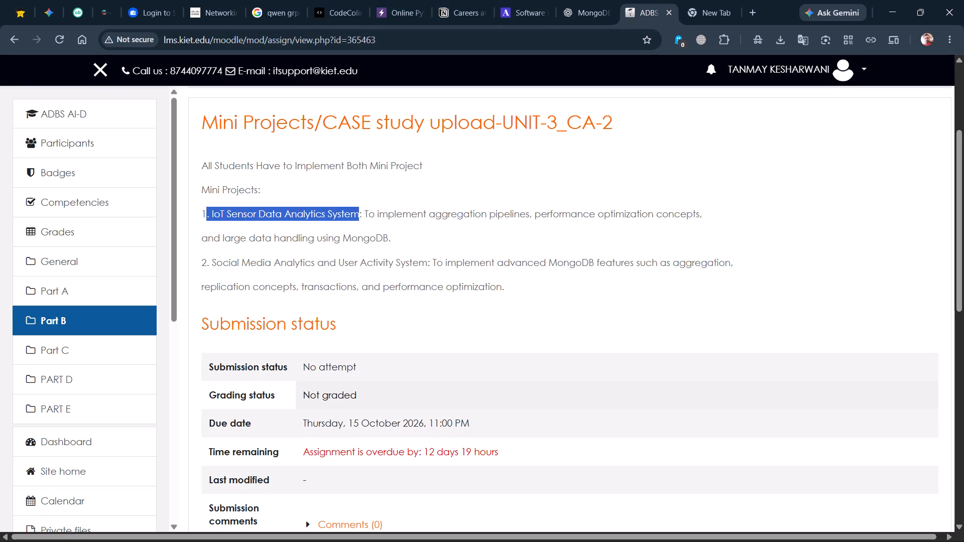
drag(207, 218, 211, 216)
key(ctrl+c)
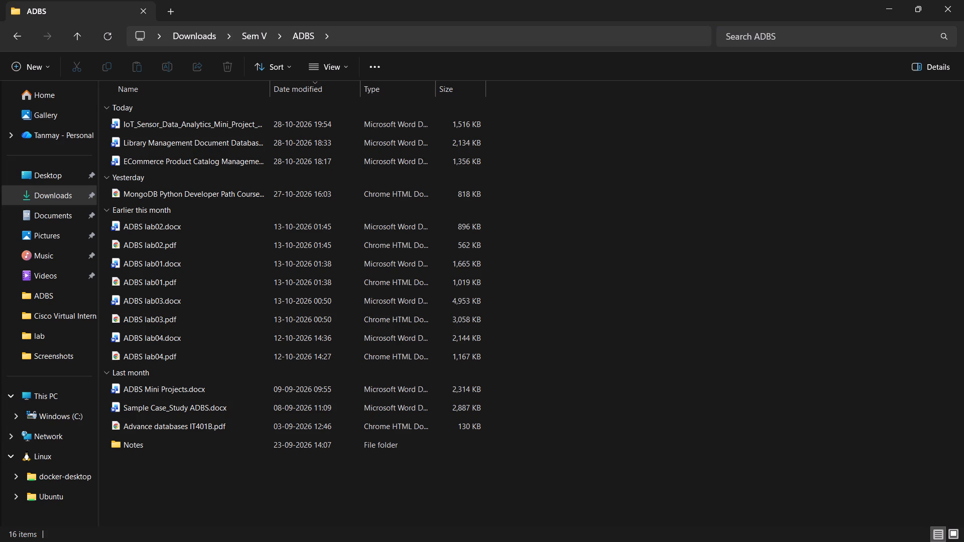
right_click(191, 123)
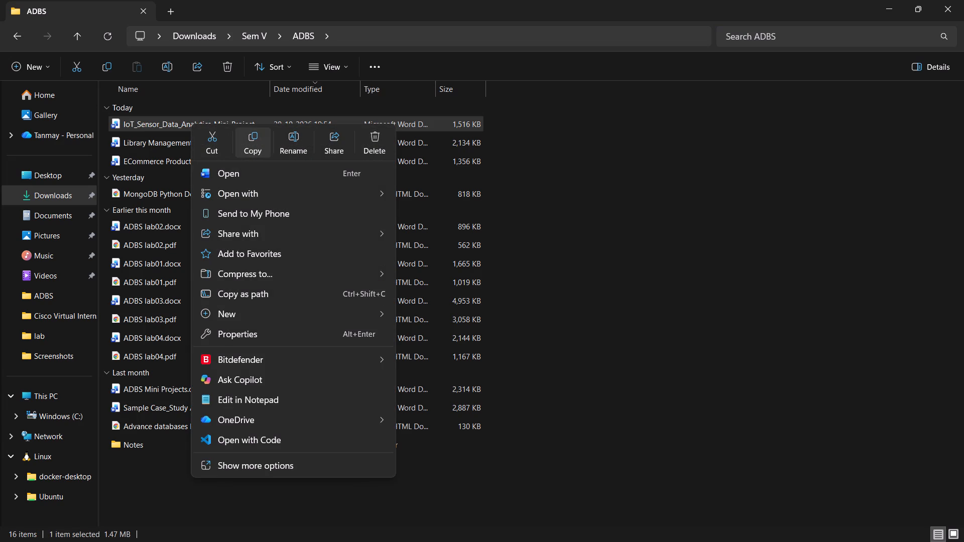
click(285, 142)
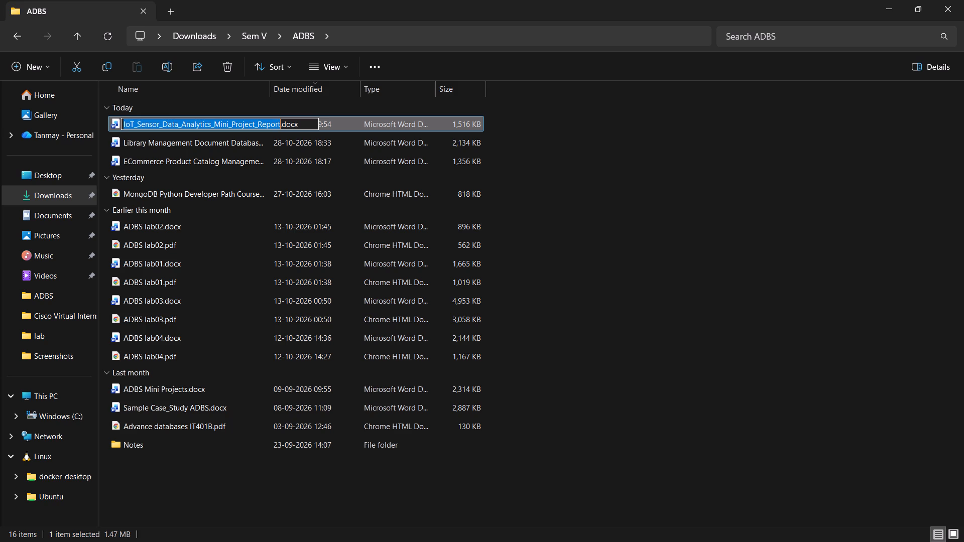
drag(213, 126, 157, 126)
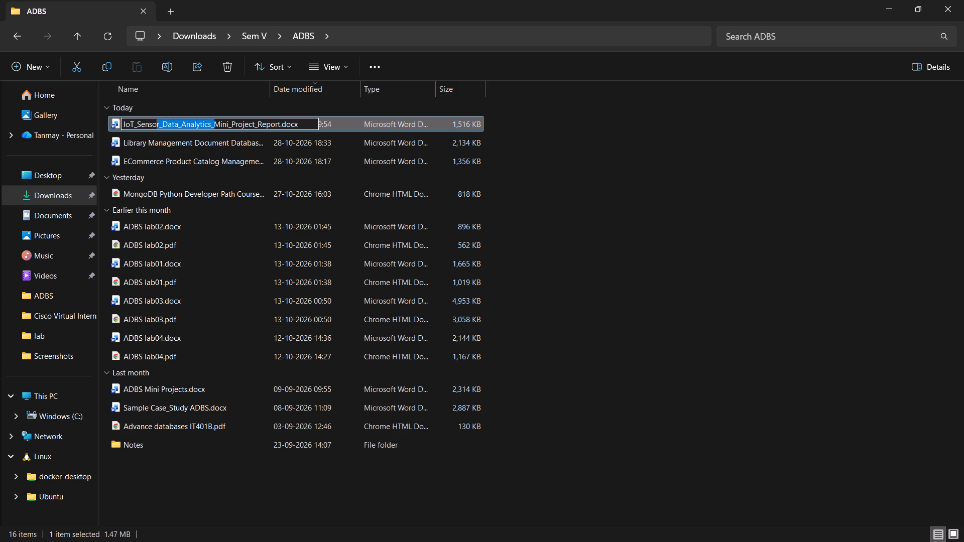
drag(157, 126, 118, 126)
key(ctrl+v)
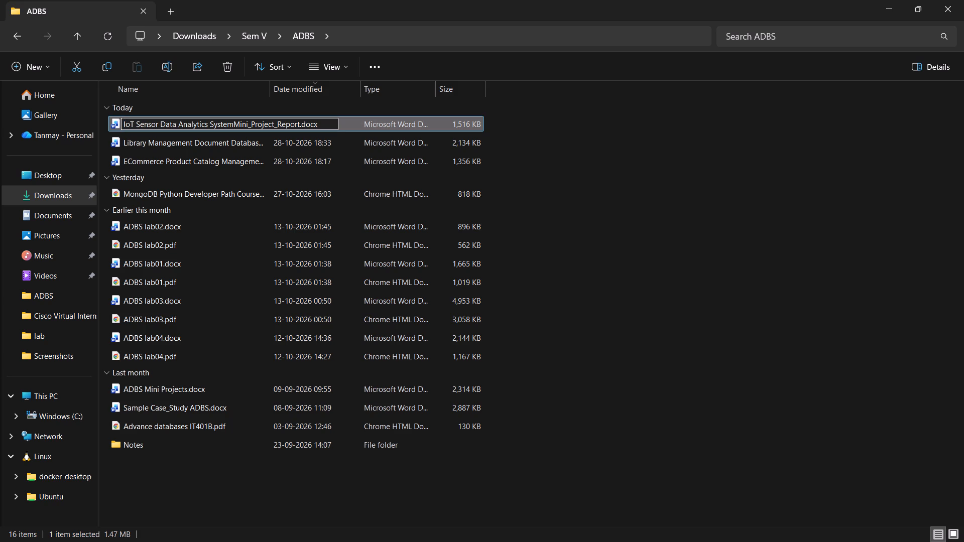
key(space)
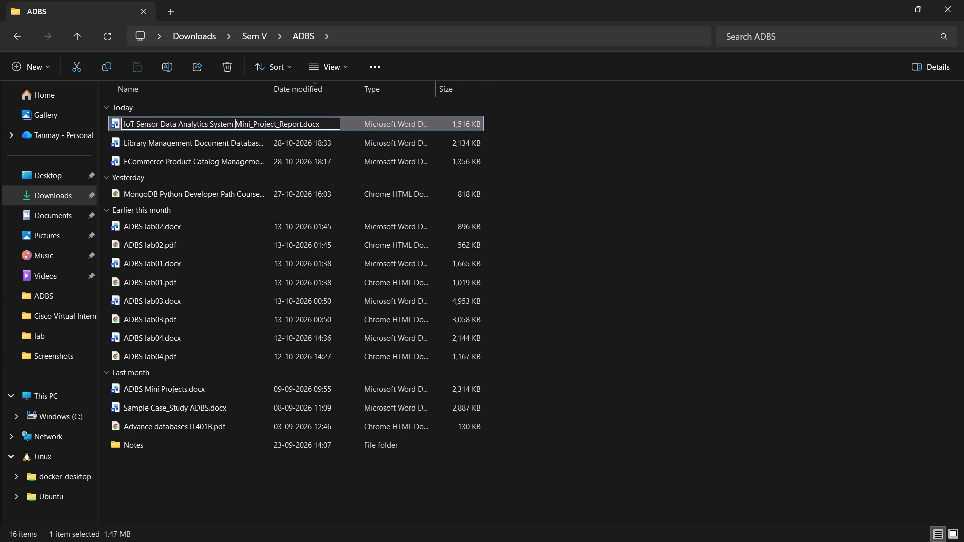
click(254, 128)
key(BackSpace)
key(space)
key(Right)
key(Right)
key(Right)
key(Right)
key(Right)
key(Right)
key(Right)
key(Right)
key(Right)
key(Left)
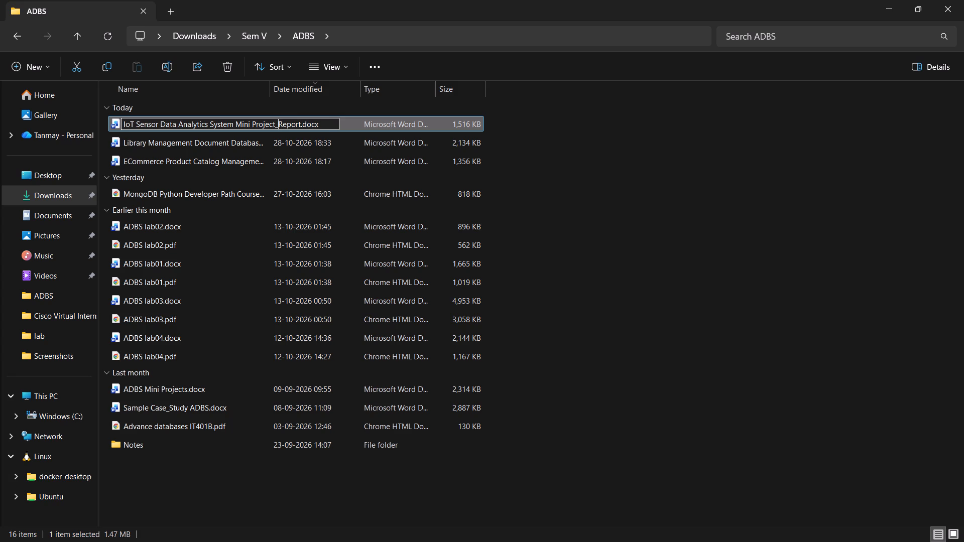
key(BackSpace)
key(space)
key(Return)
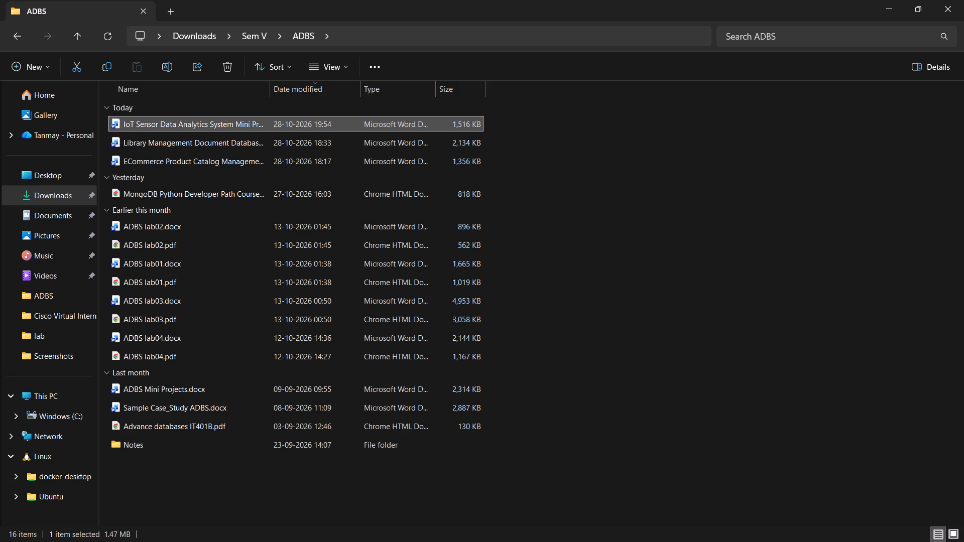
Rename the Library Management report as "Library Management Document Database Mini Project Report", closing the document in Word so the rename can go through.
right_click(222, 143)
click(318, 159)
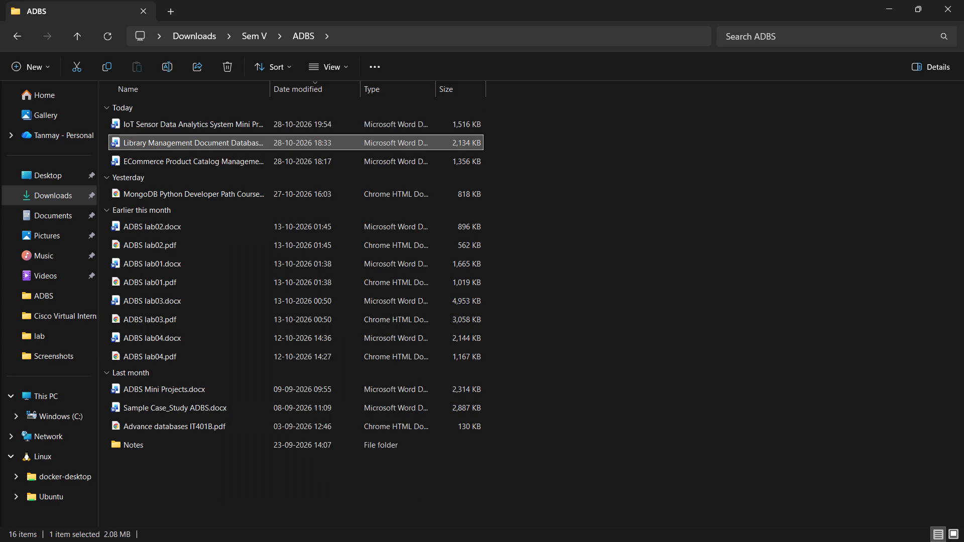
click(265, 144)
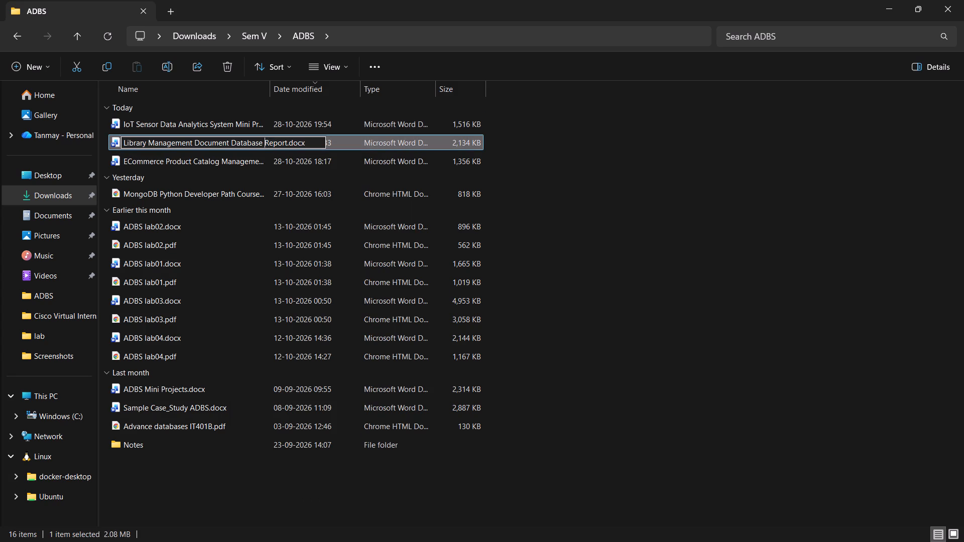
text(Min)
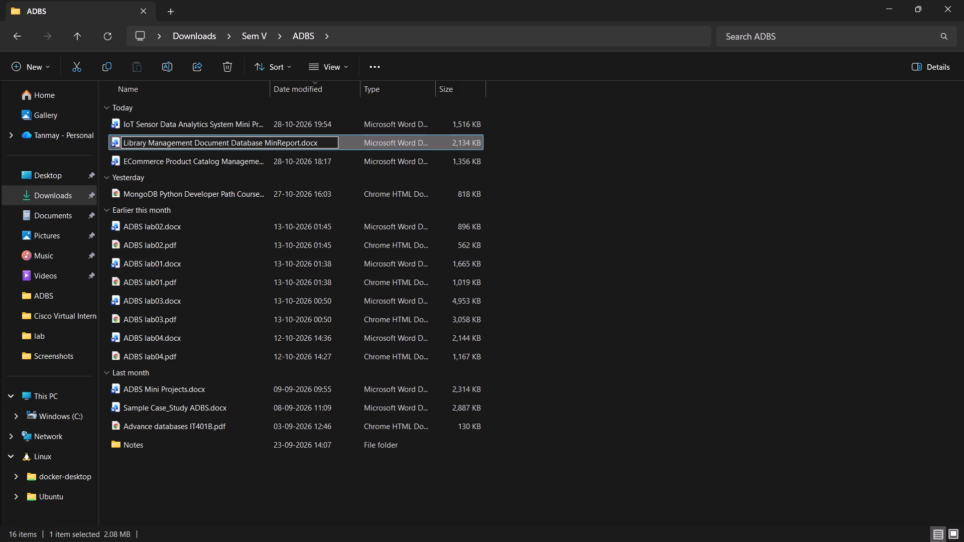
text(i Project)
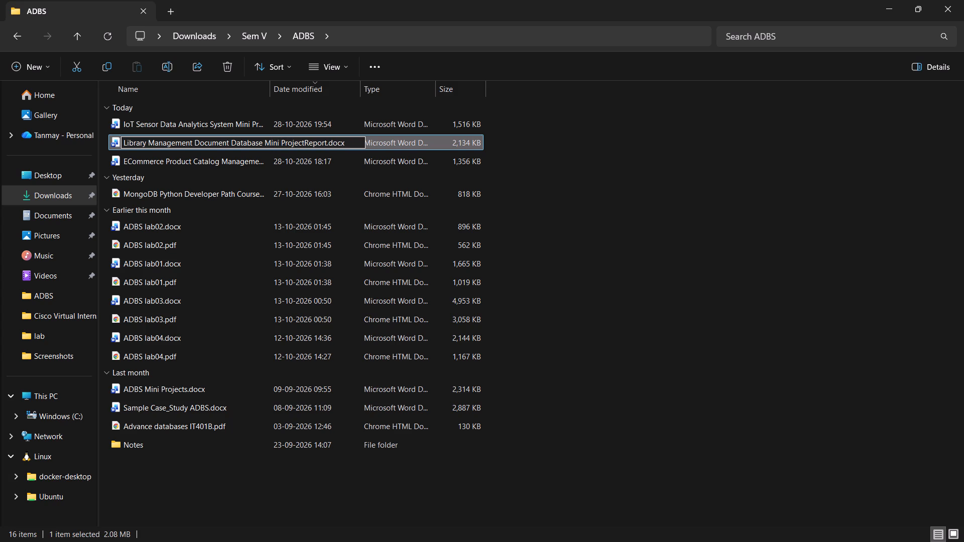
key(space)
key(Return)
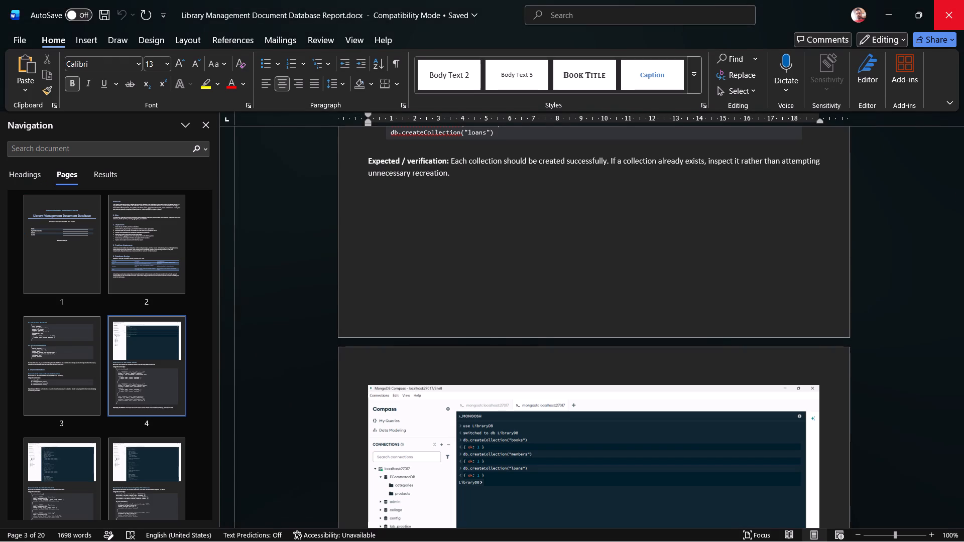
click(955, 5)
click(530, 238)
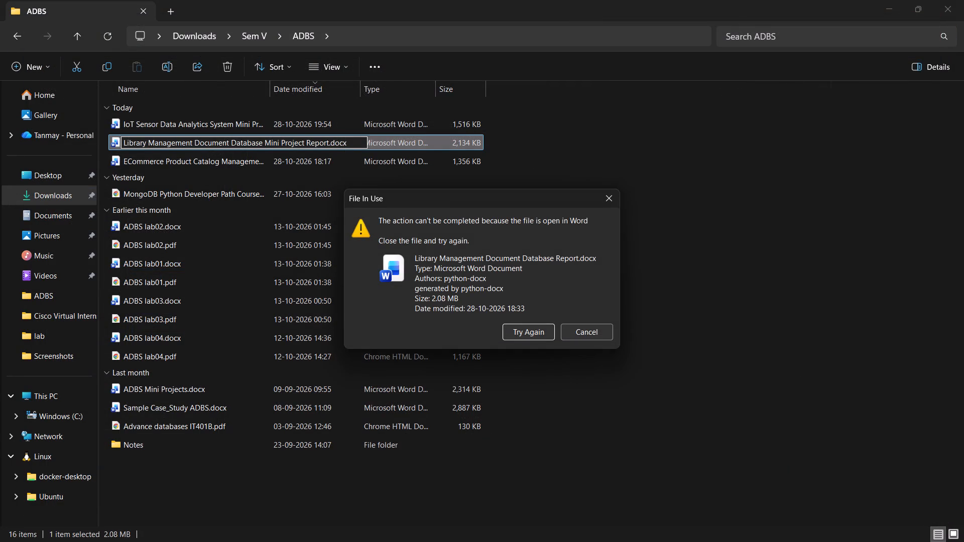
click(544, 333)
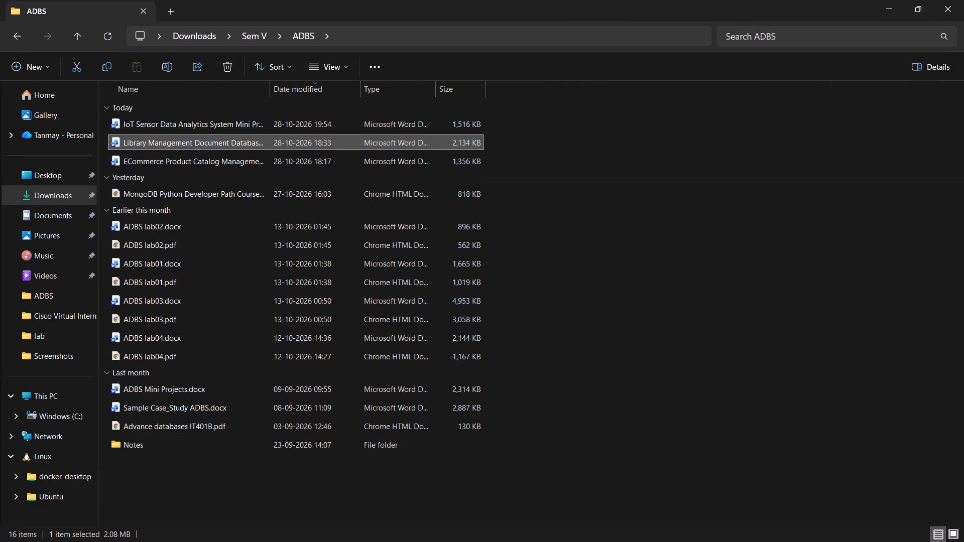
Rename the ECommerce report as "ECommerce Product Catalog Management Mini Project Report", closing it in Word for the rename, and close the ADBS folder window.
right_click(196, 162)
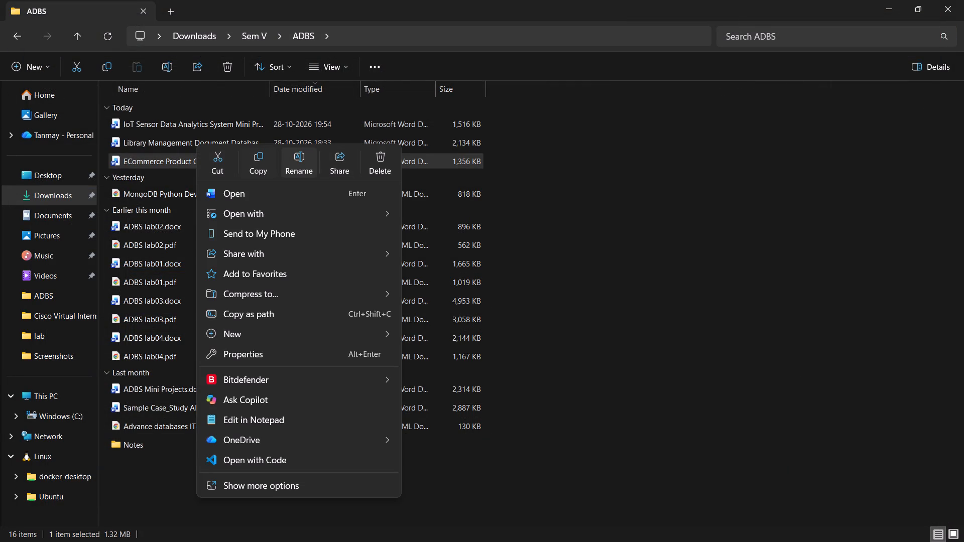
click(304, 159)
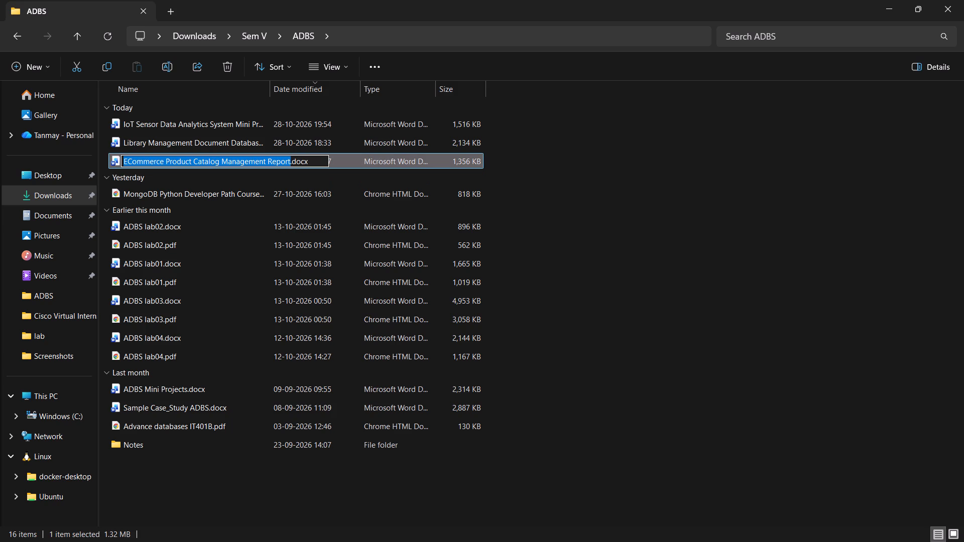
click(269, 165)
text(MINI P)
key(shift+BackSpace)
key(shift+BackSpace)
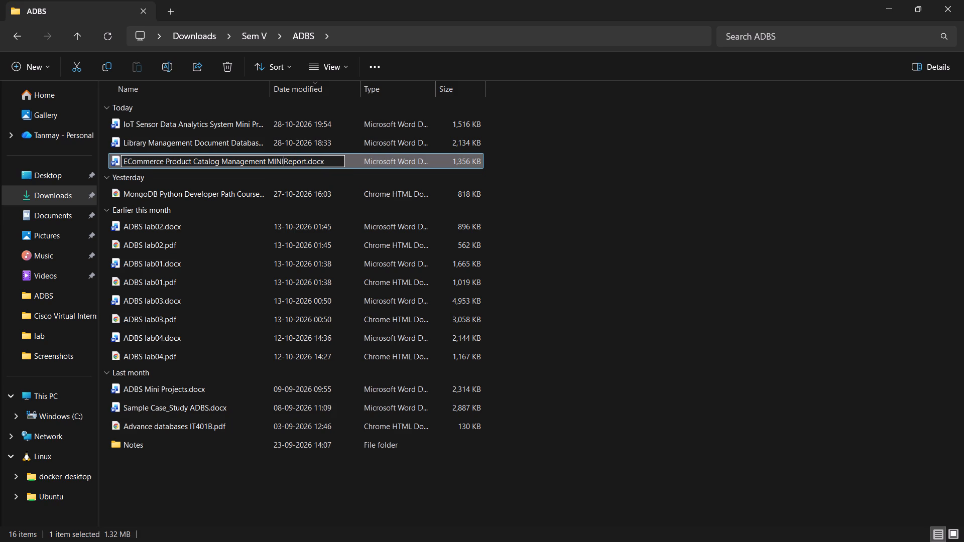
key(shift+BackSpace)
key(shift+BackSpace)
key(shift+BackSpace)
text(ini Projec)
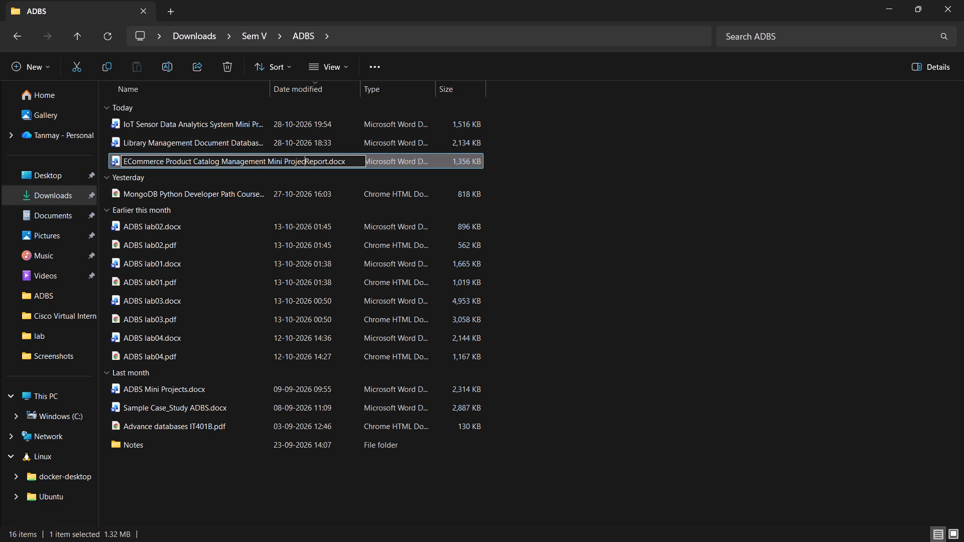
text(t)
key(space)
key(Return)
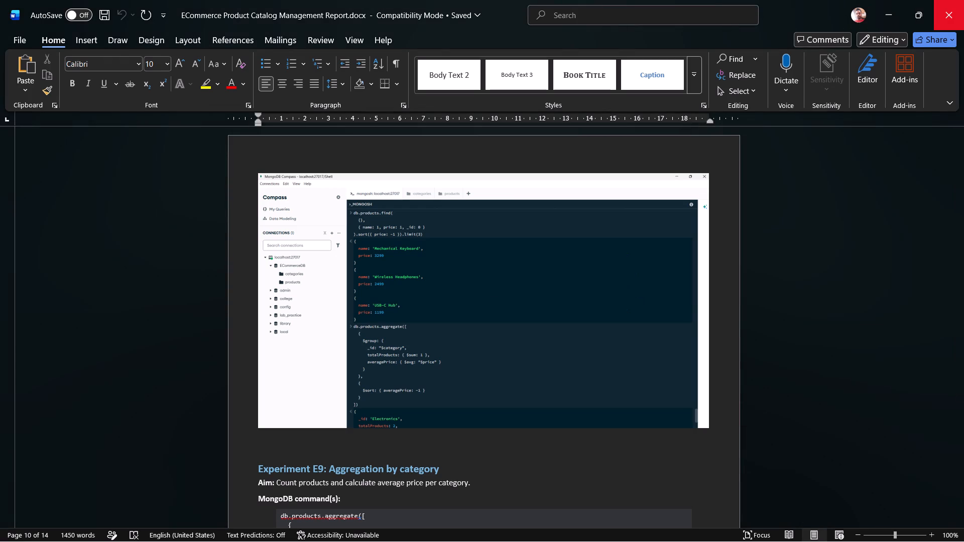
click(963, 7)
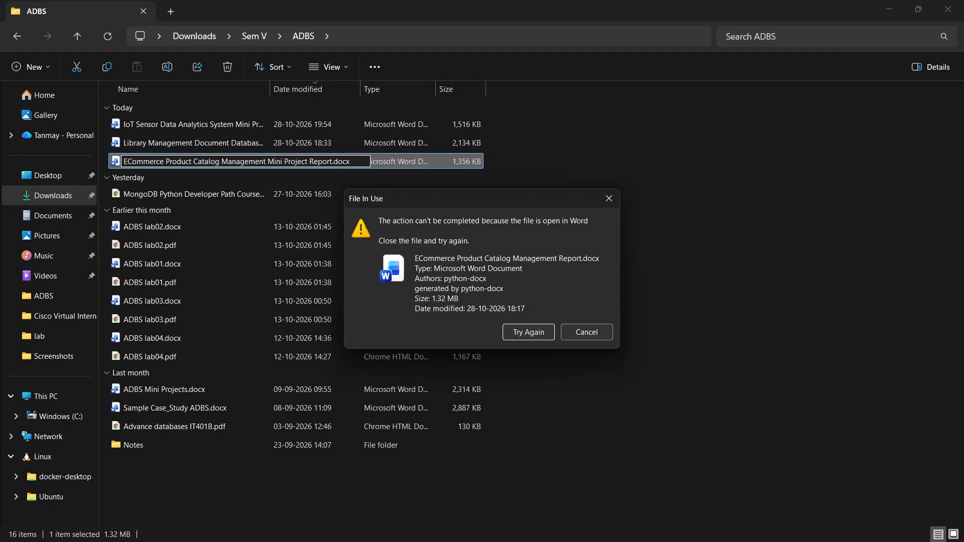
click(515, 328)
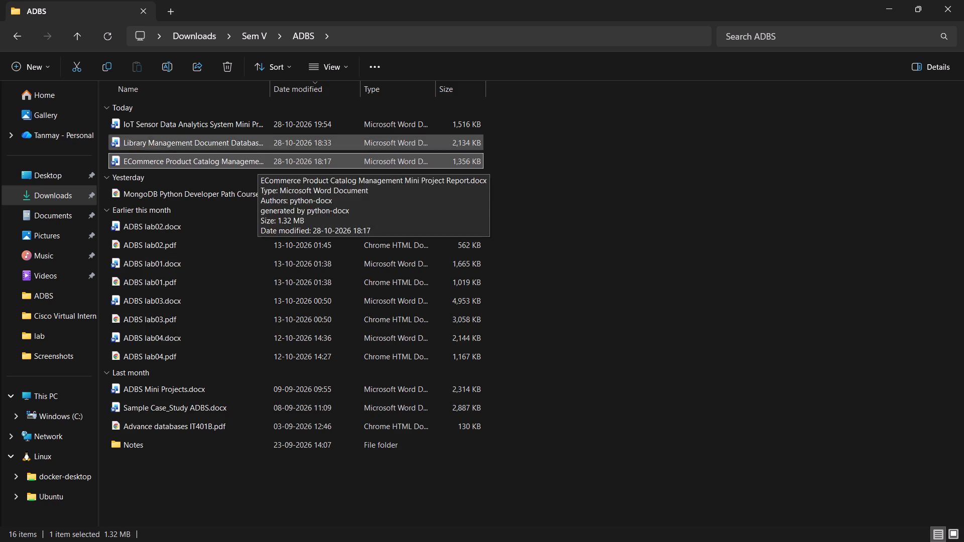
click(942, 10)
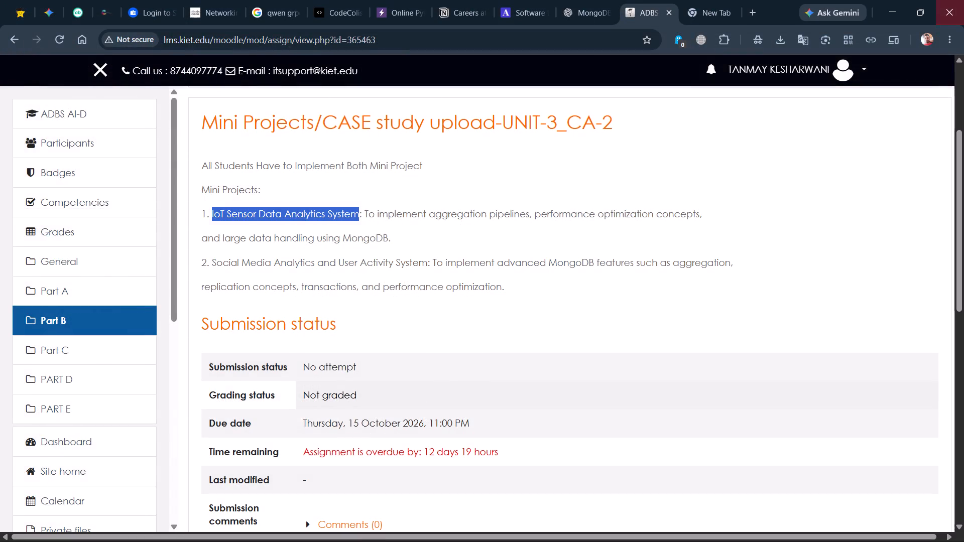
Switch to MongoDB Compass and look through the mongosh output down to the current IoTAnalyticsDB prompt.
click(564, 299)
scroll(574, 277, down, 9)
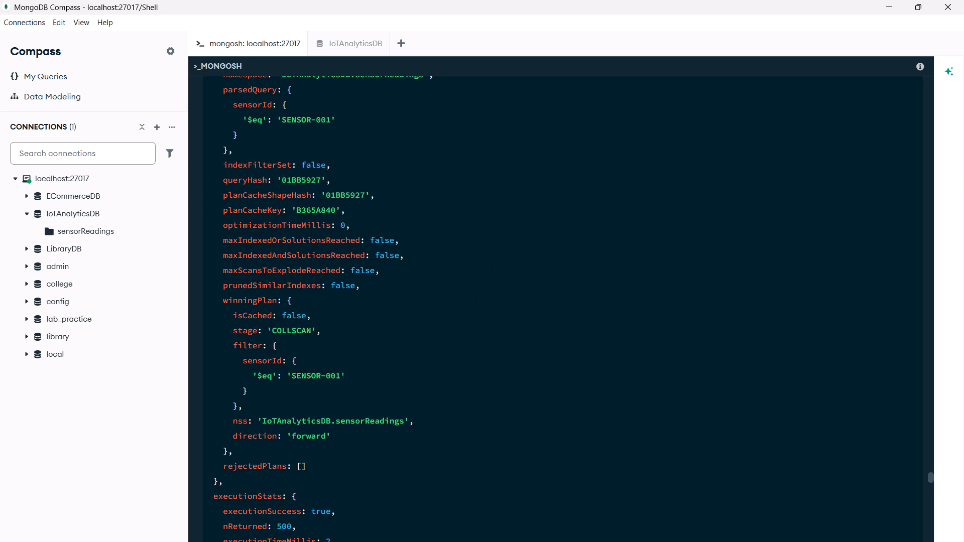
scroll(574, 277, down, 20)
scroll(574, 277, down, 18)
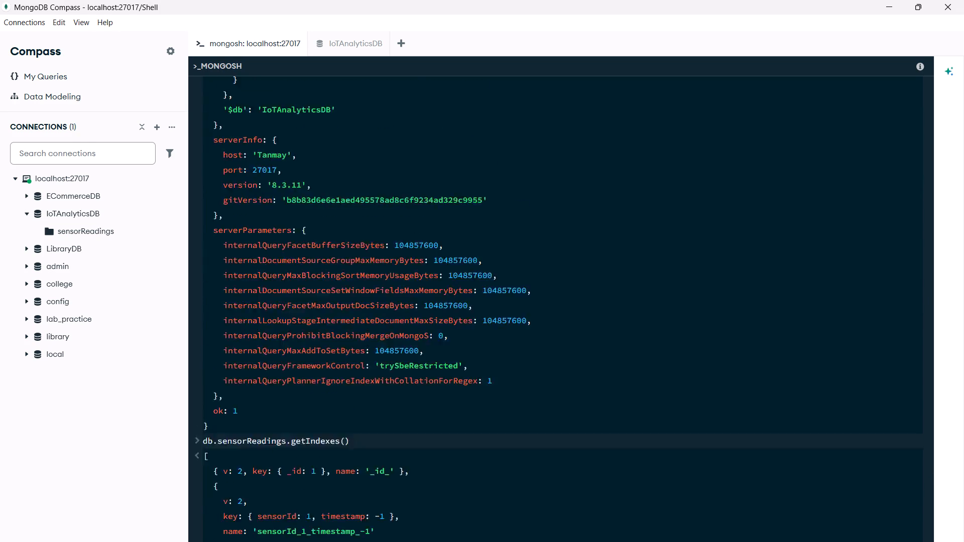
scroll(574, 277, down, 15)
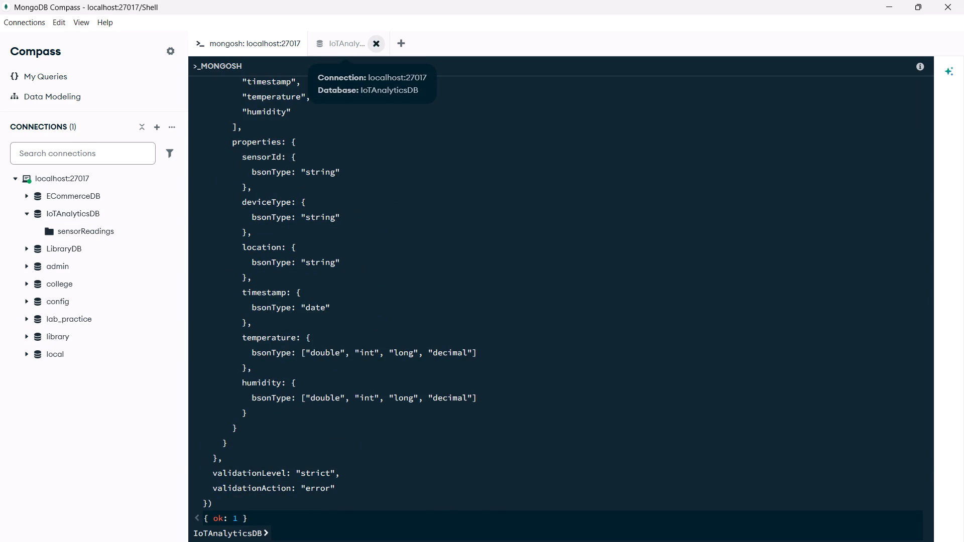
Close the IoTAnalyticsDB database view and open a new mongosh shell on localhost:27017.
click(349, 38)
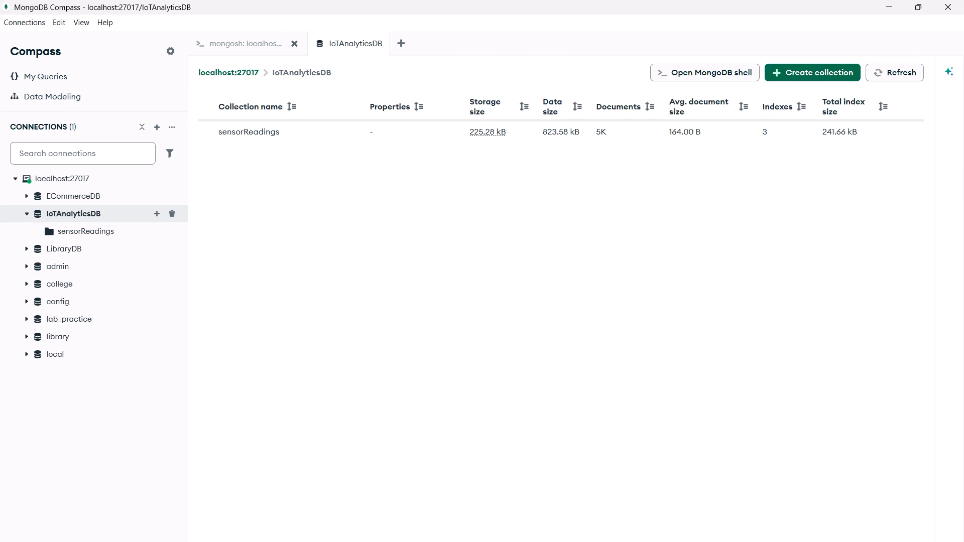
click(373, 41)
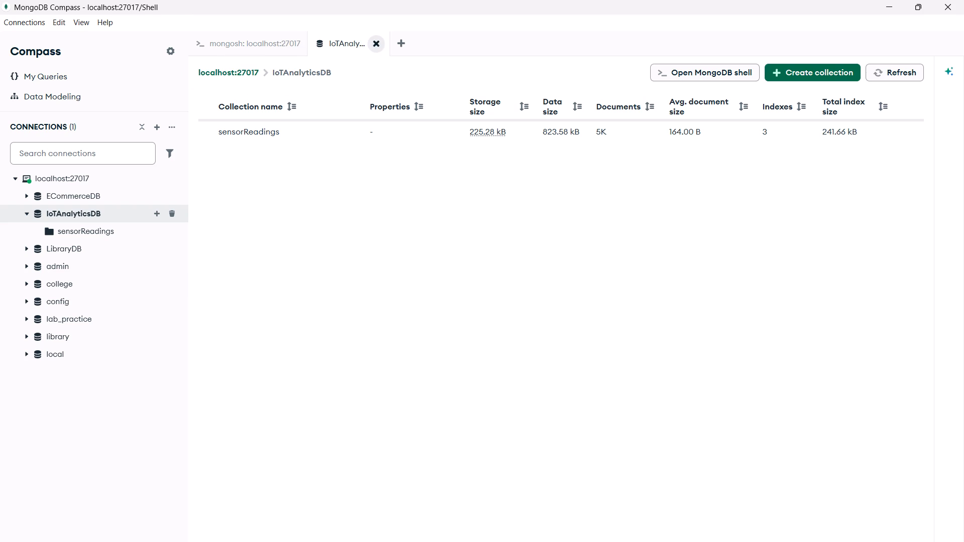
click(318, 43)
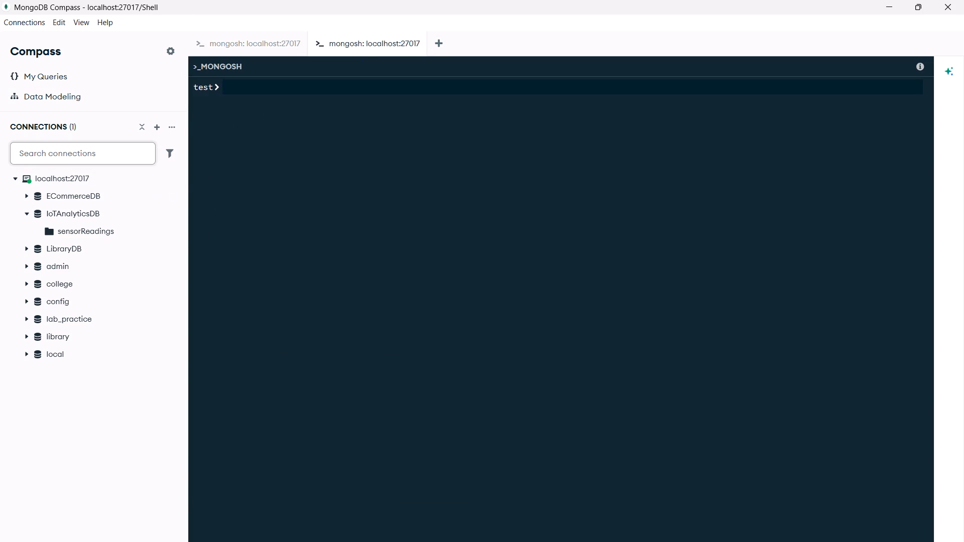
Refresh the localhost:27017 database list and collapse the IoTAnalyticsDB entry.
click(129, 177)
click(27, 213)
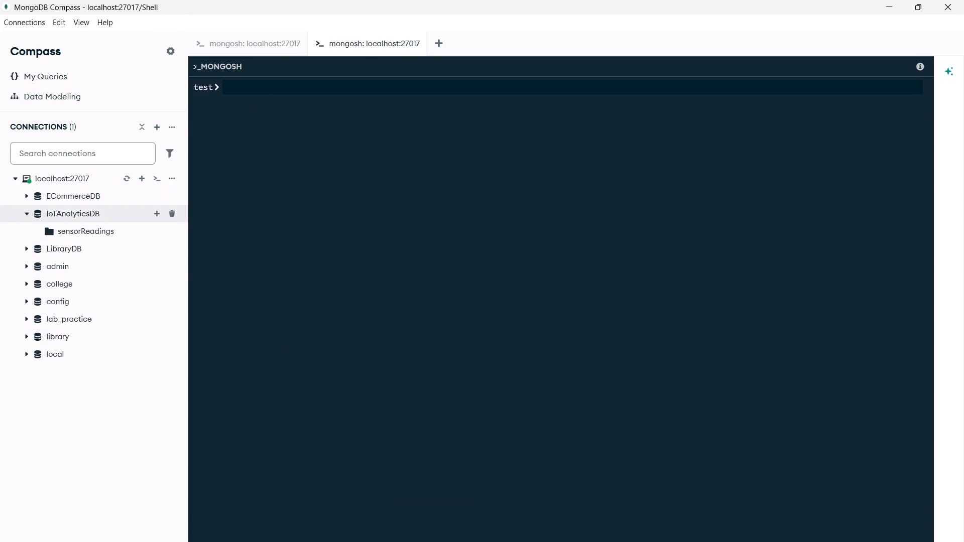